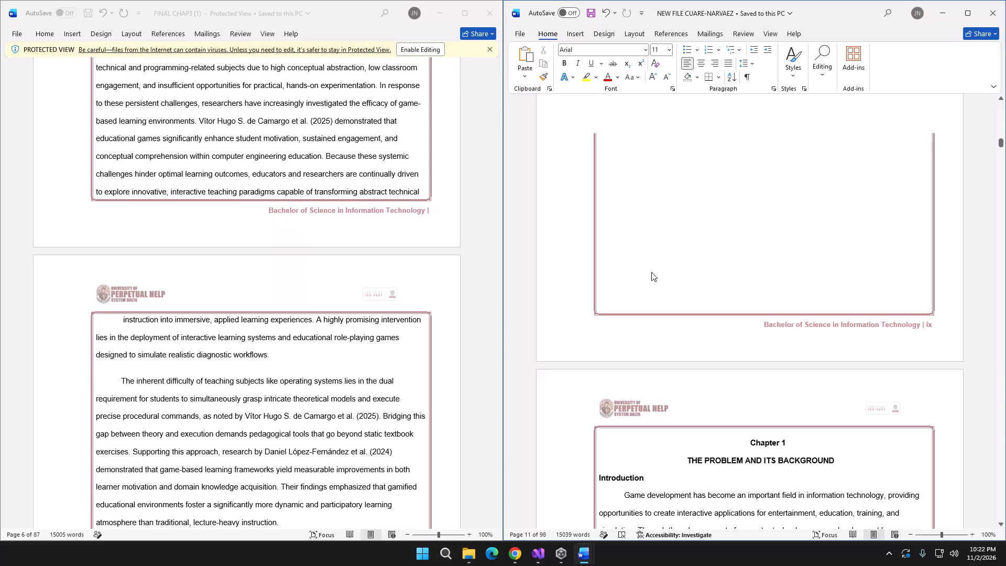
Compare the list of tables, list of figures and table of contents in the thesis with the FINAL CHAP3 reference document.
scroll(370, 246, "up", 20)
scroll(370, 246, "up", 1)
scroll(666, 310, "up", 6)
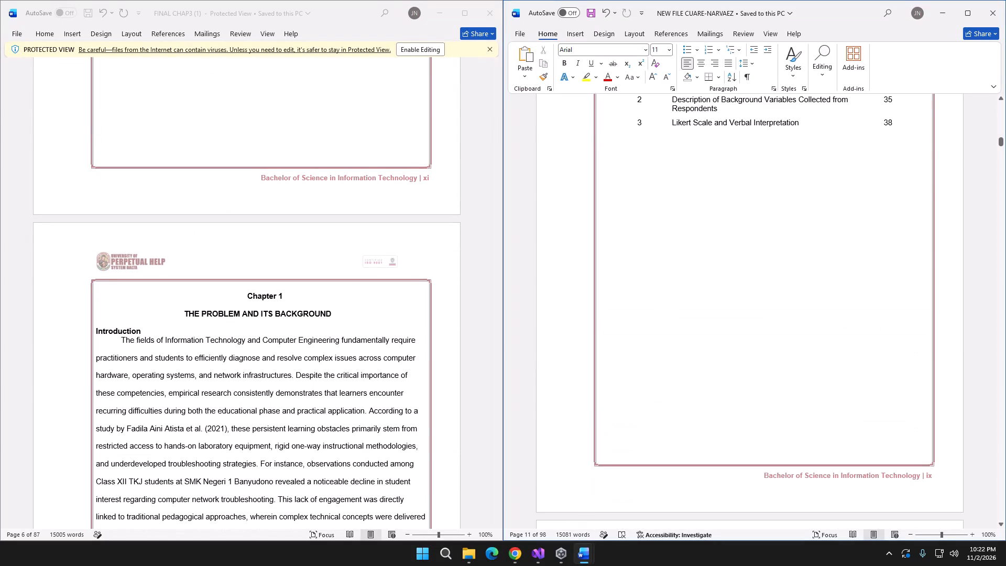
scroll(652, 307, "up", 7)
scroll(377, 252, "up", 20)
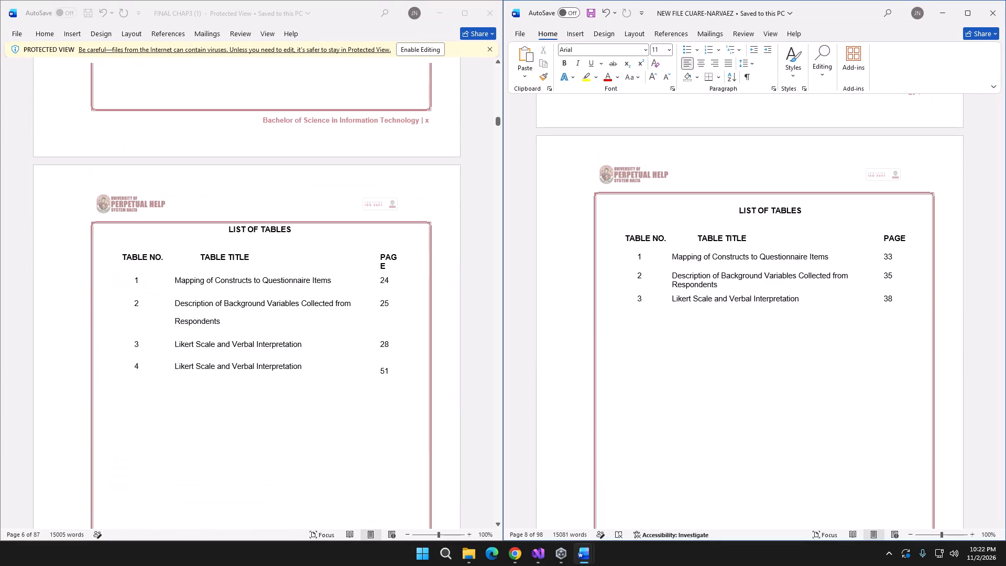
scroll(382, 265, "up", 12)
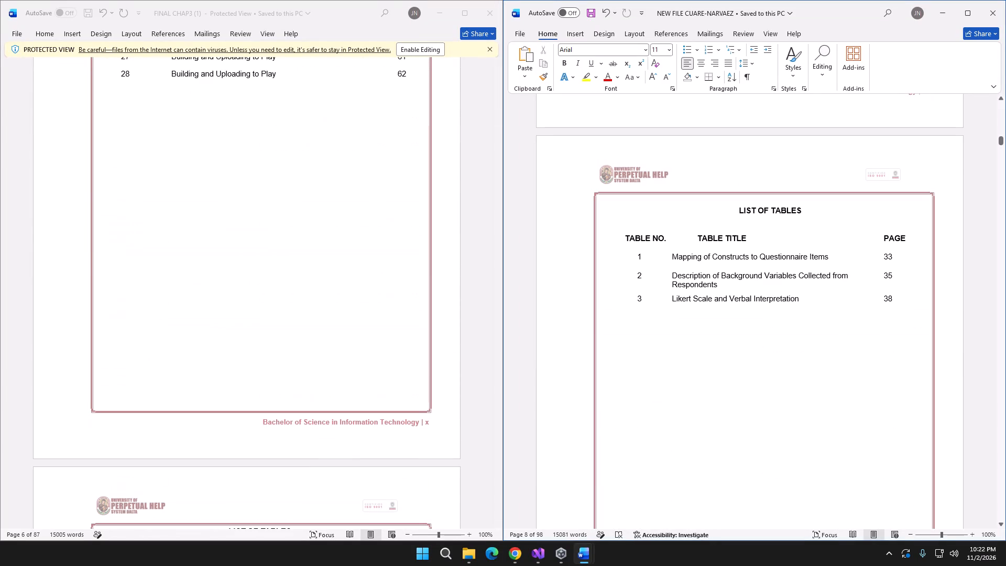
scroll(702, 323, "up", 19)
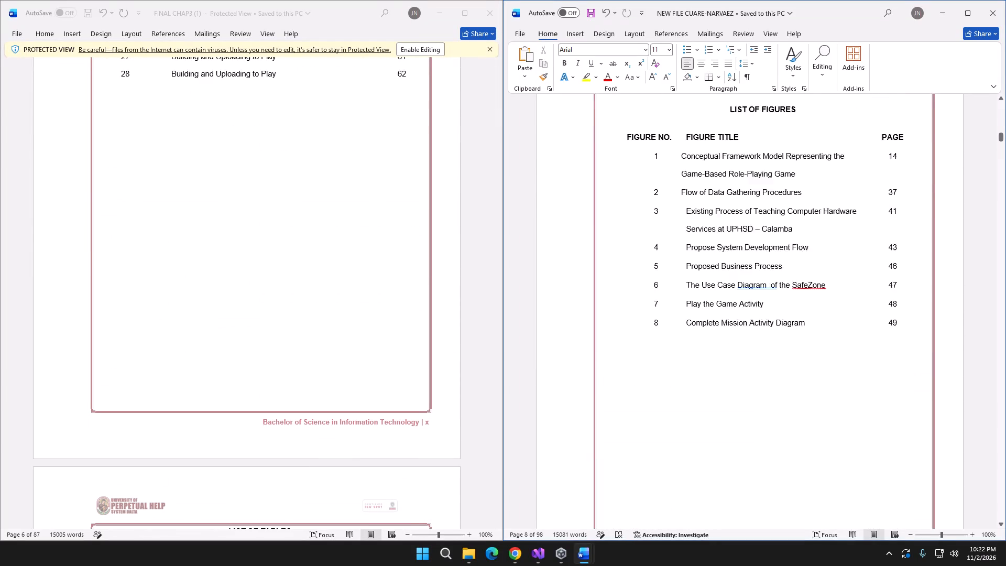
scroll(374, 262, "up", 18)
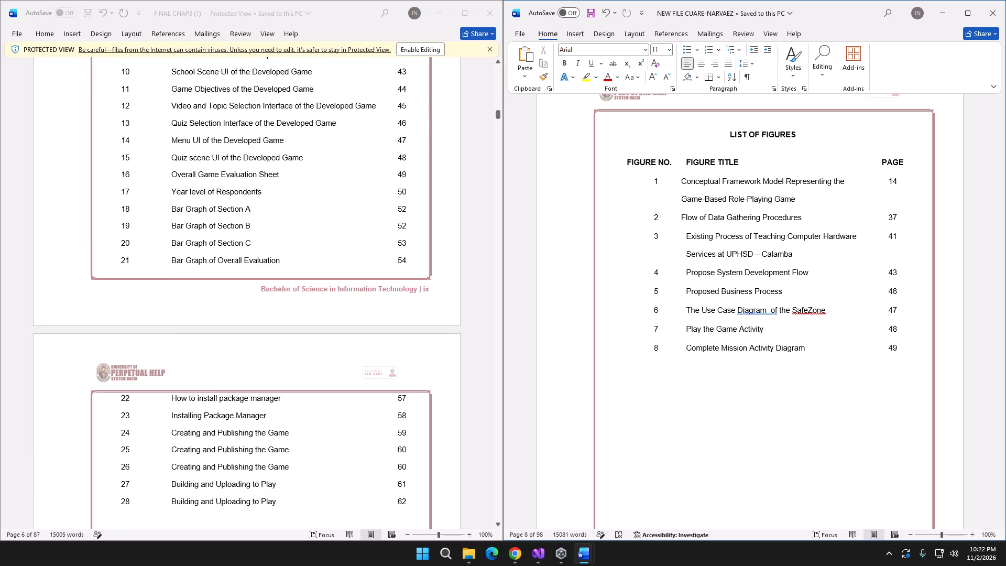
scroll(378, 275, "up", 12)
scroll(382, 280, "up", 18)
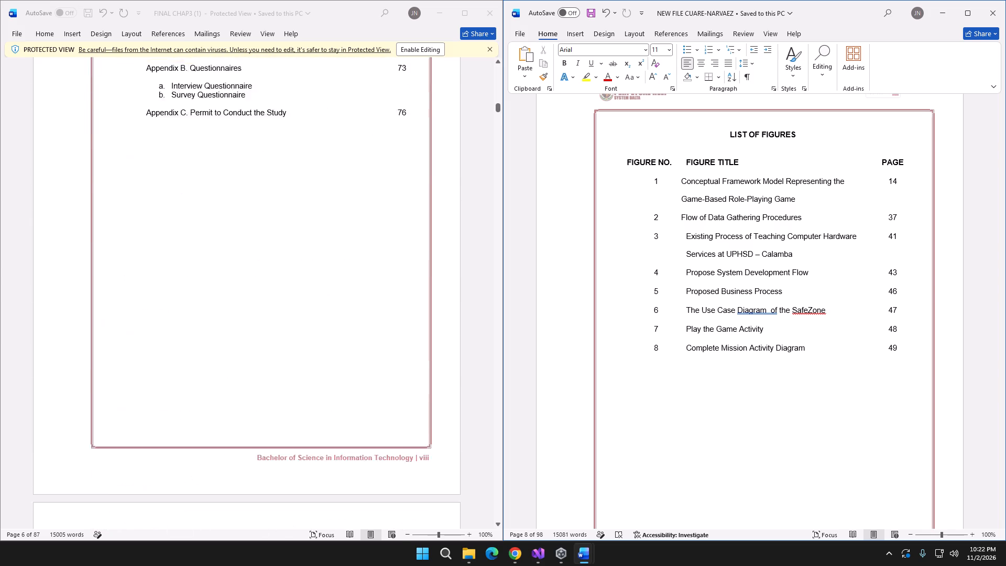
scroll(387, 289, "up", 9)
scroll(727, 325, "up", 12)
scroll(382, 279, "up", 5)
scroll(682, 314, "up", 6)
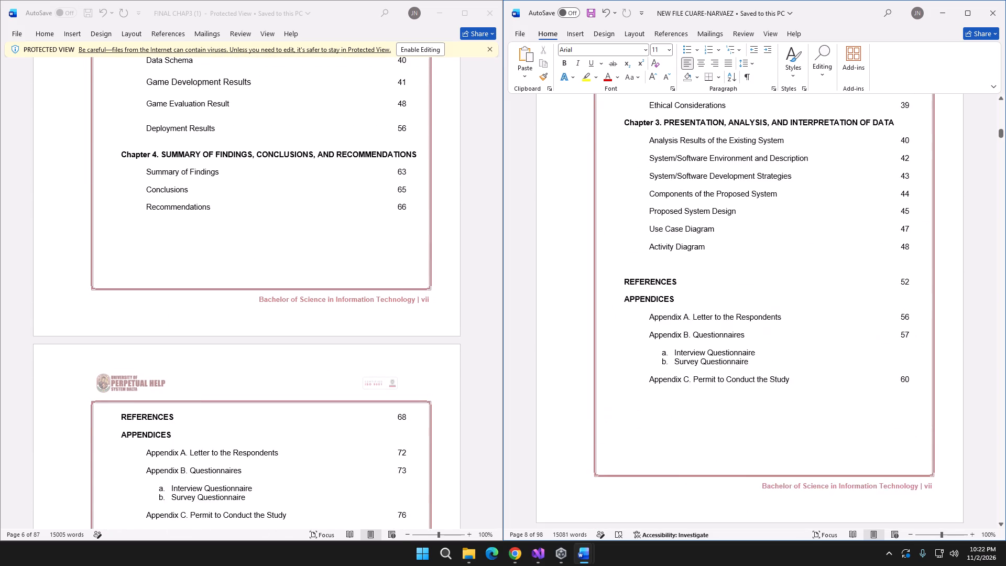
scroll(687, 317, "up", 6)
scroll(687, 319, "up", 20)
scroll(687, 319, "up", 2)
scroll(685, 325, "down", 5)
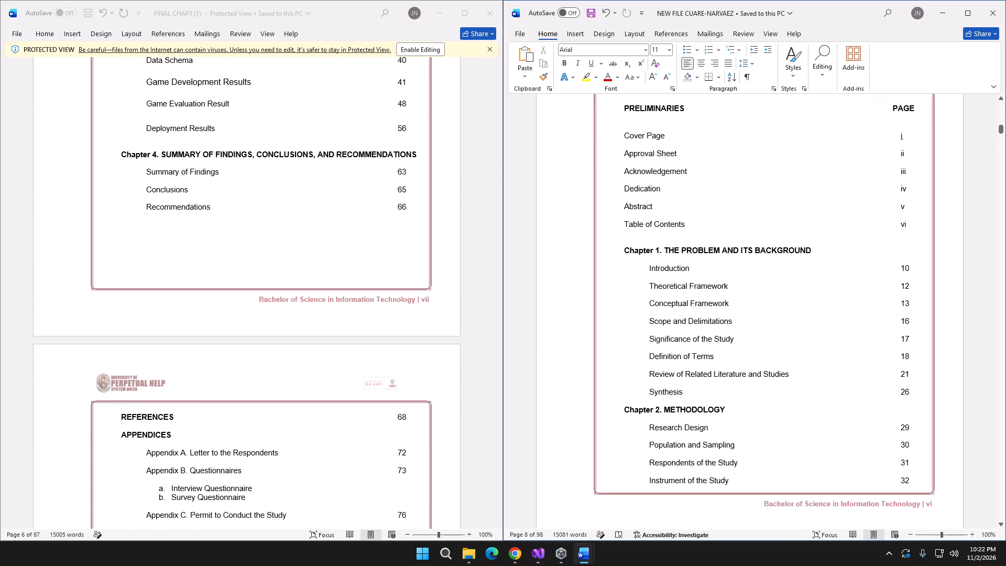
scroll(422, 280, "up", 4)
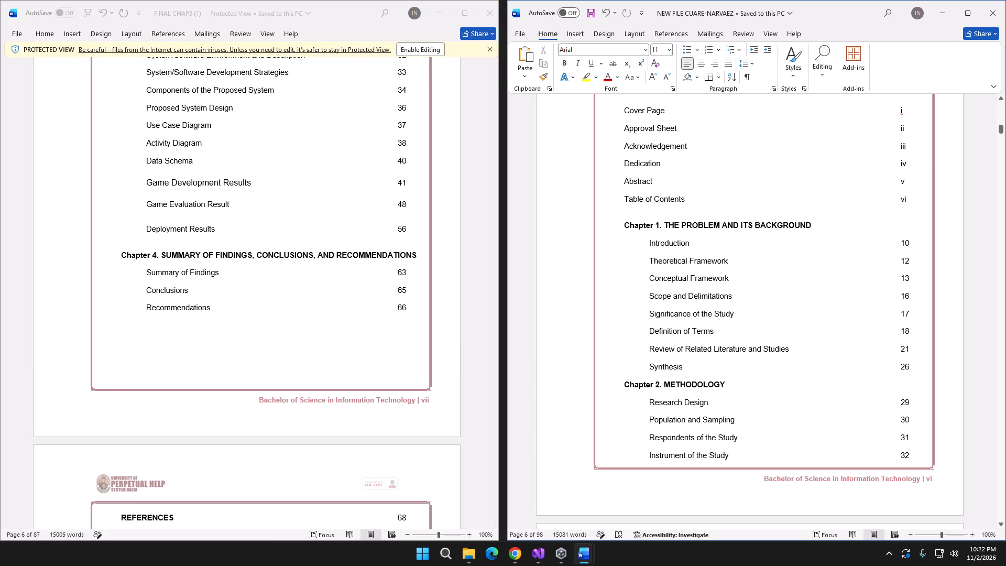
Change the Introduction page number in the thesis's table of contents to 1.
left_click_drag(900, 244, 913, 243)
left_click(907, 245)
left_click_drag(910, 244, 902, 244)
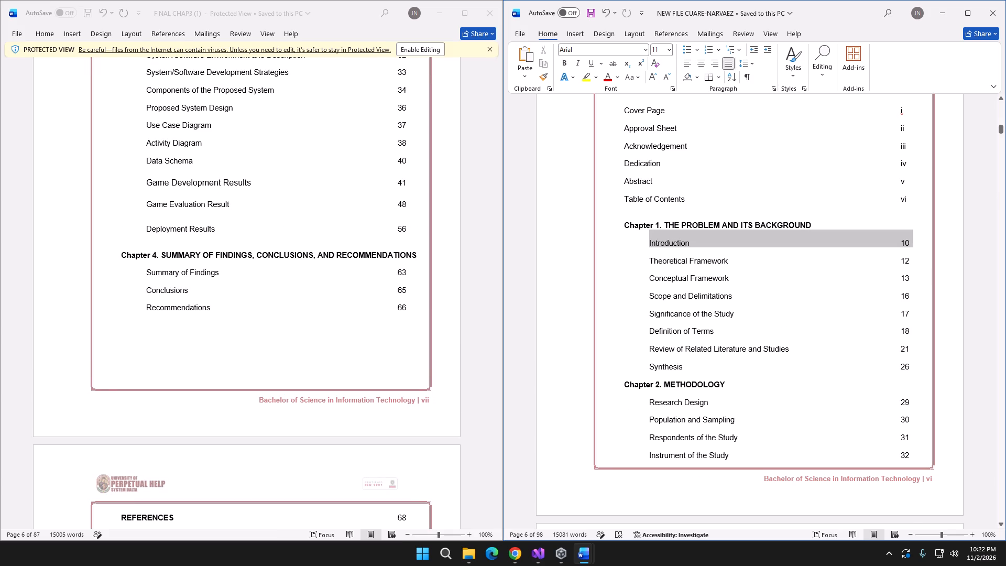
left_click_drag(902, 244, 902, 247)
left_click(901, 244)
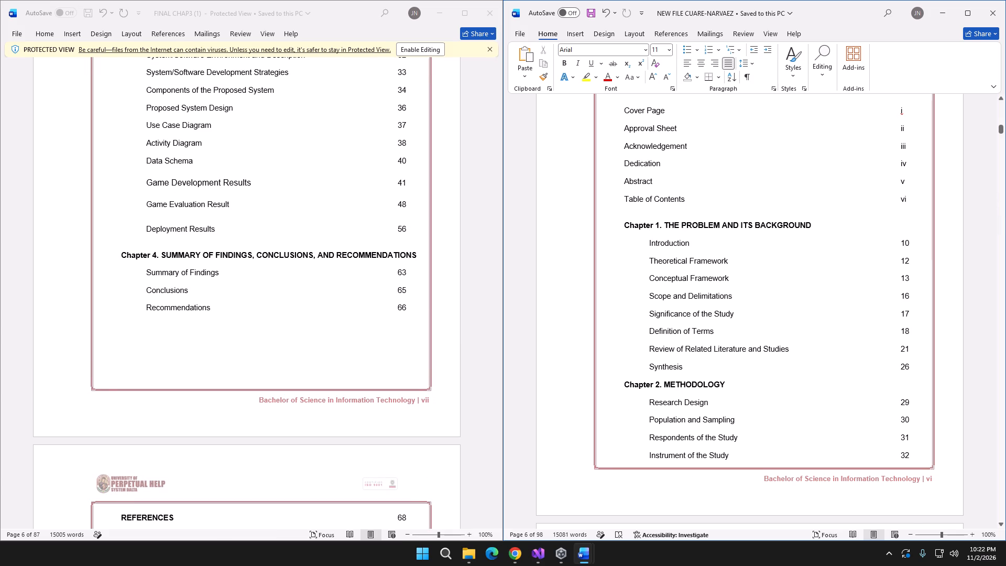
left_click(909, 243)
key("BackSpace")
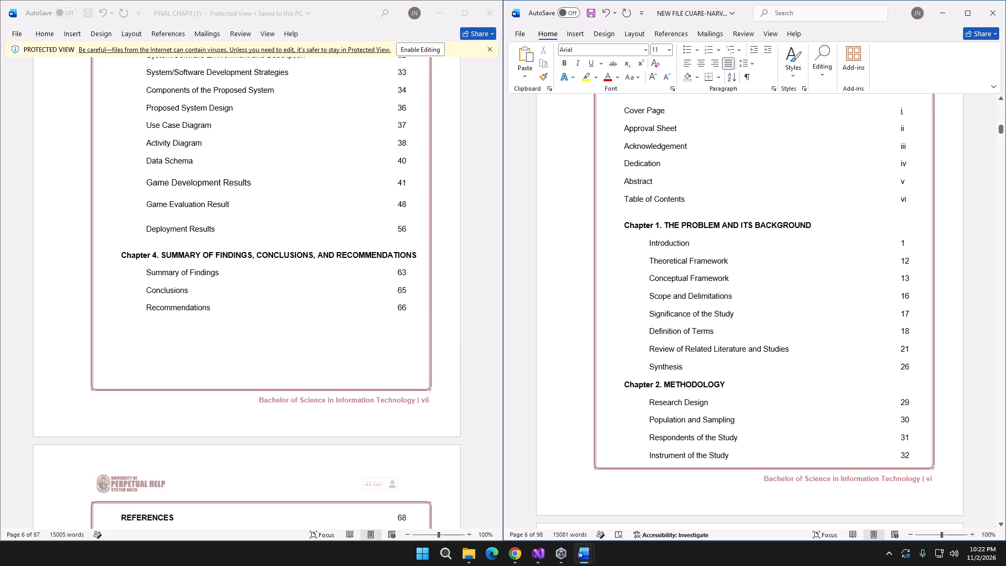
Compare the contents entries with the reference document, then search the thesis for "theo" to locate the Theoretical Framework section heading.
scroll(328, 242, "up", 19)
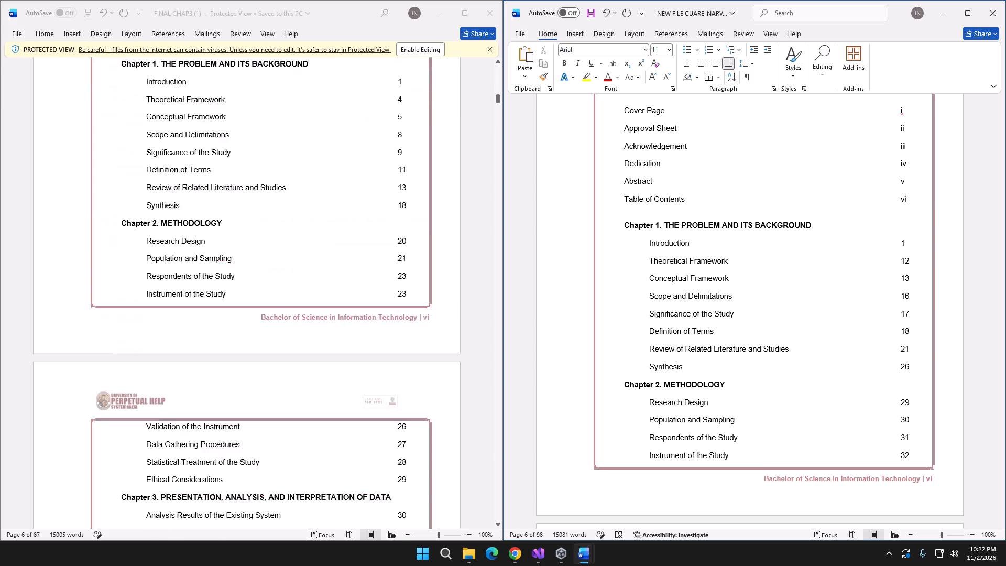
scroll(329, 251, "up", 4)
left_click(903, 244)
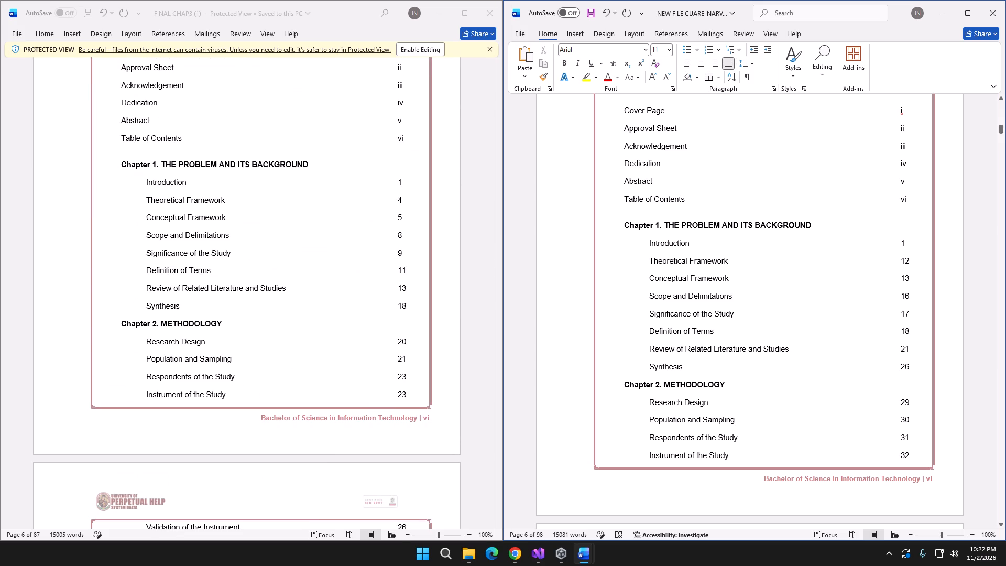
scroll(896, 273, "up", 2)
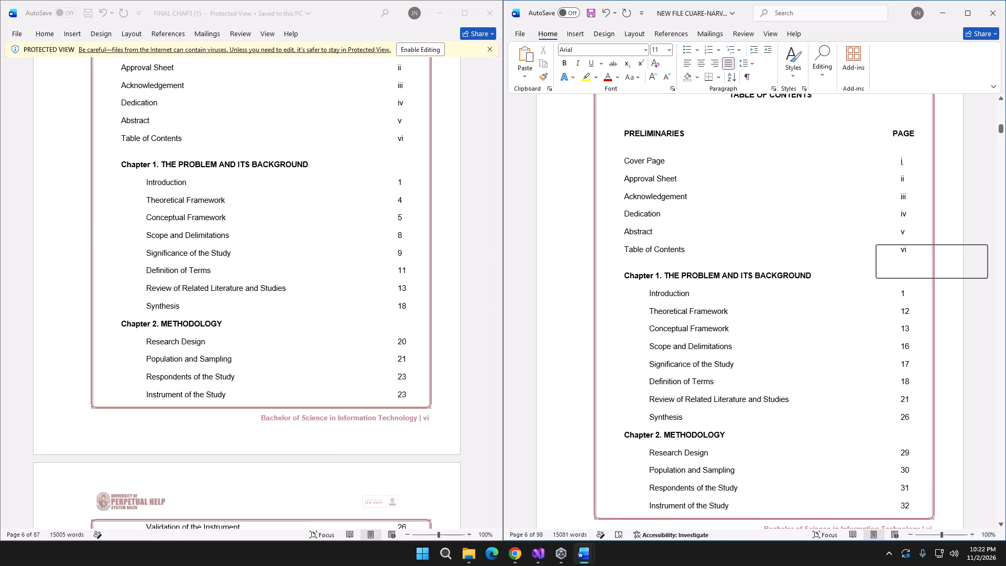
key("ctrl+f")
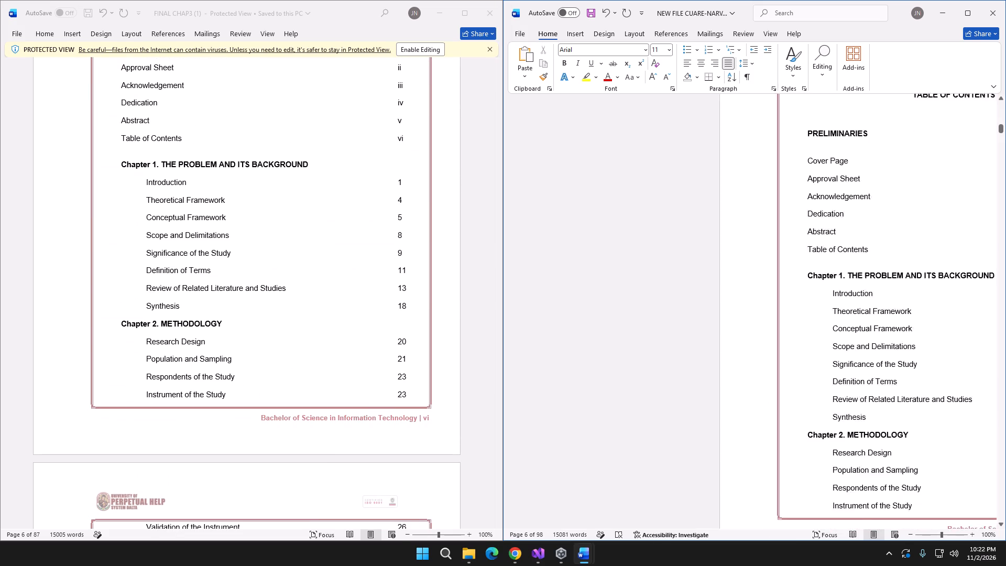
type("te")
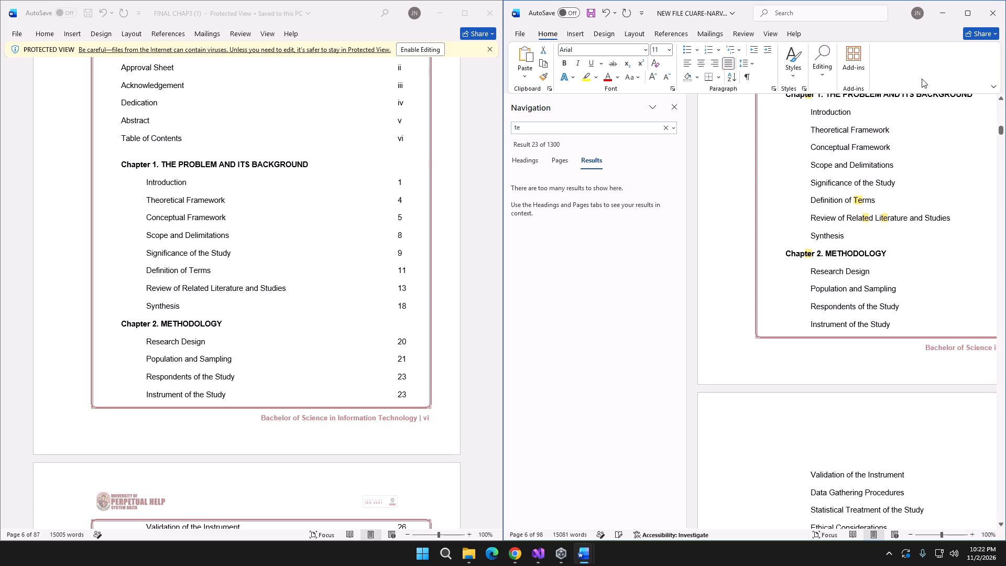
key("BackSpace")
type("heo")
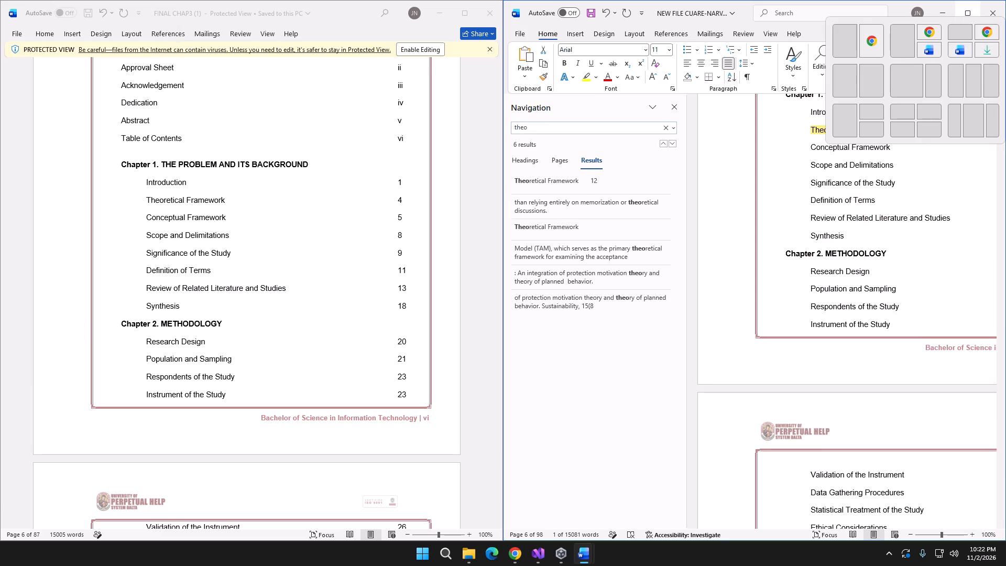
left_click(595, 178)
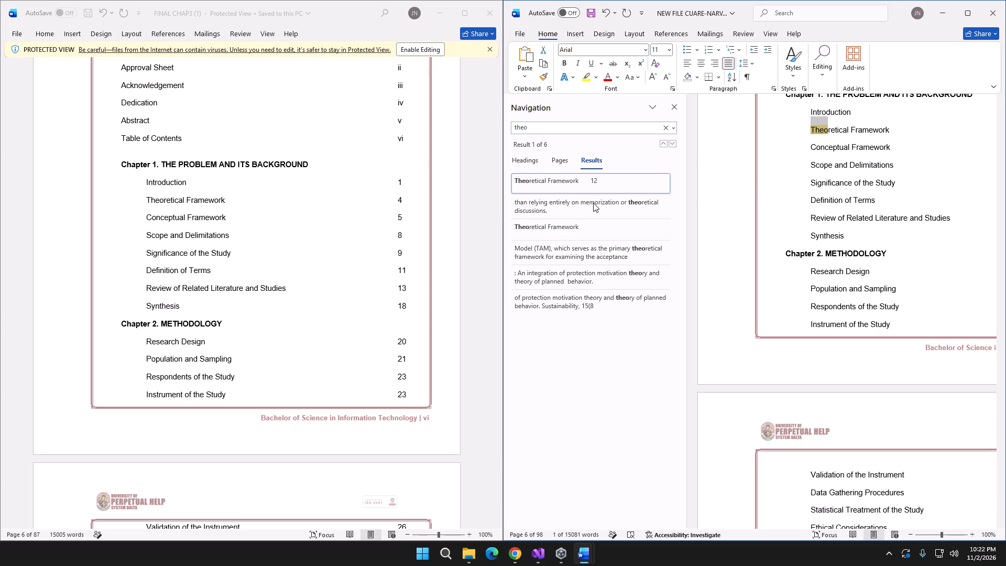
left_click(595, 230)
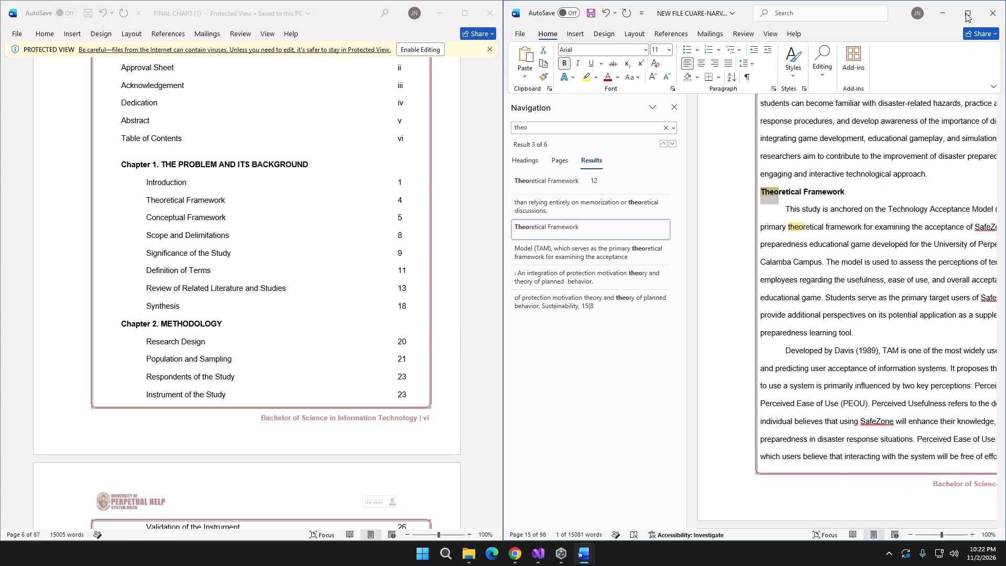
Maximize the thesis window and examine the pages from the Theoretical Framework heading back to the start of Chapter 1.
left_click(966, 13)
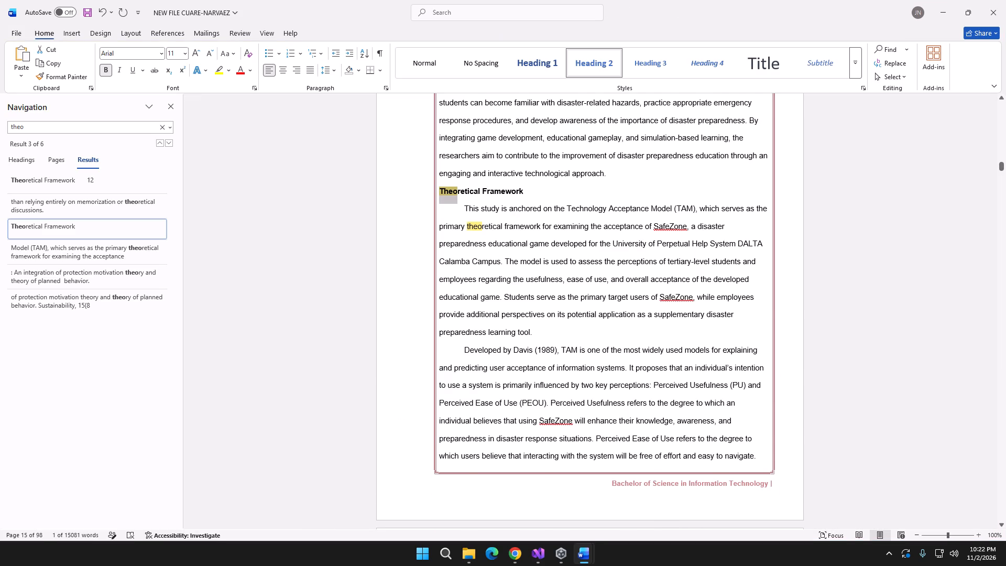
scroll(716, 271, "down", 6)
scroll(756, 298, "up", 13)
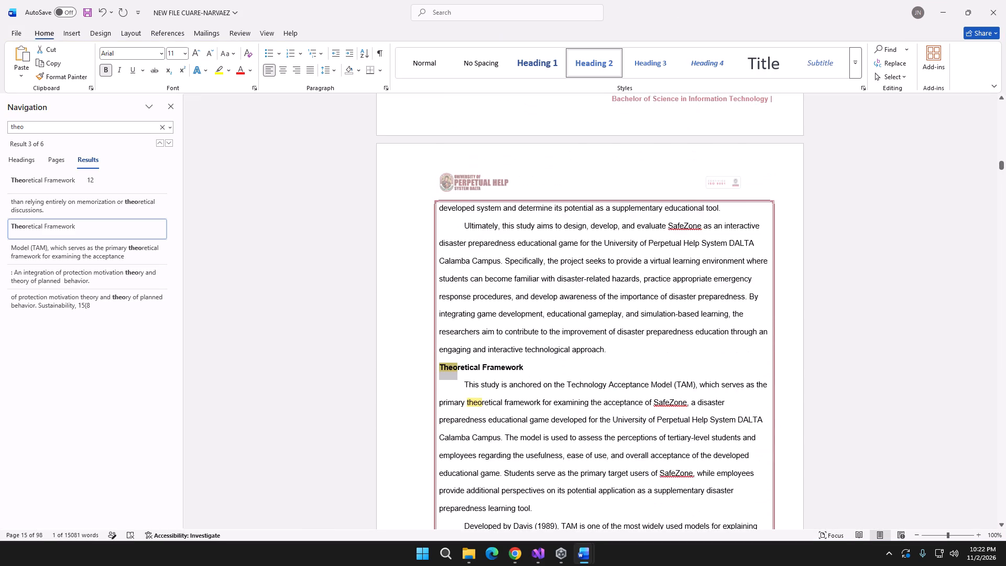
scroll(756, 298, "up", 6)
scroll(756, 298, "up", 17)
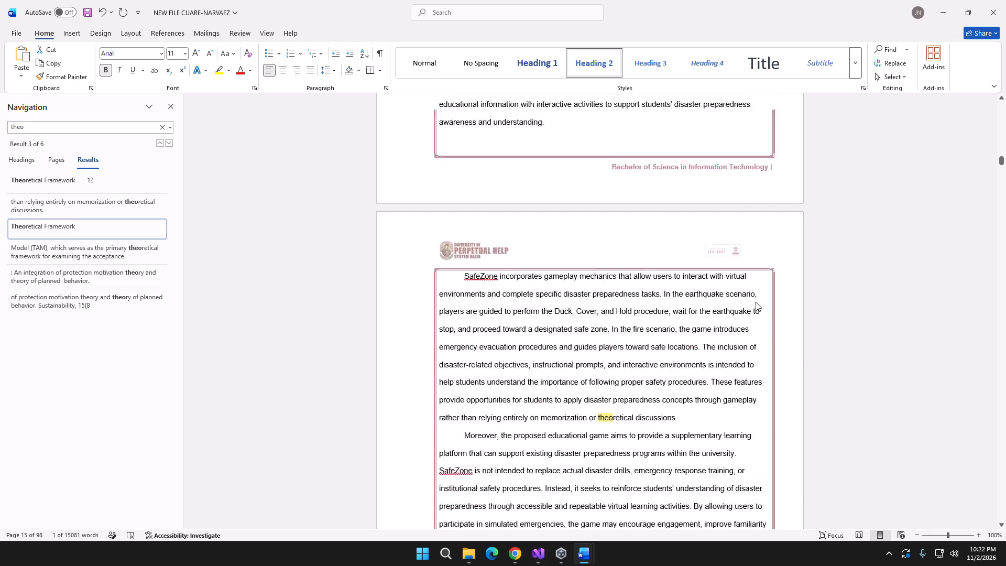
scroll(756, 302, "up", 20)
scroll(756, 302, "up", 20)
scroll(756, 302, "up", 3)
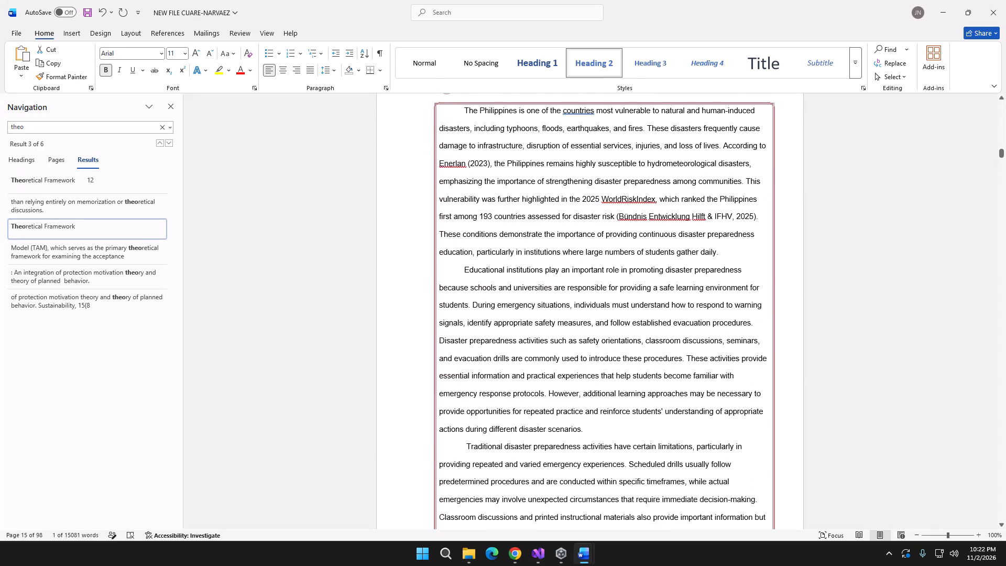
scroll(756, 306, "up", 20)
scroll(756, 306, "up", 19)
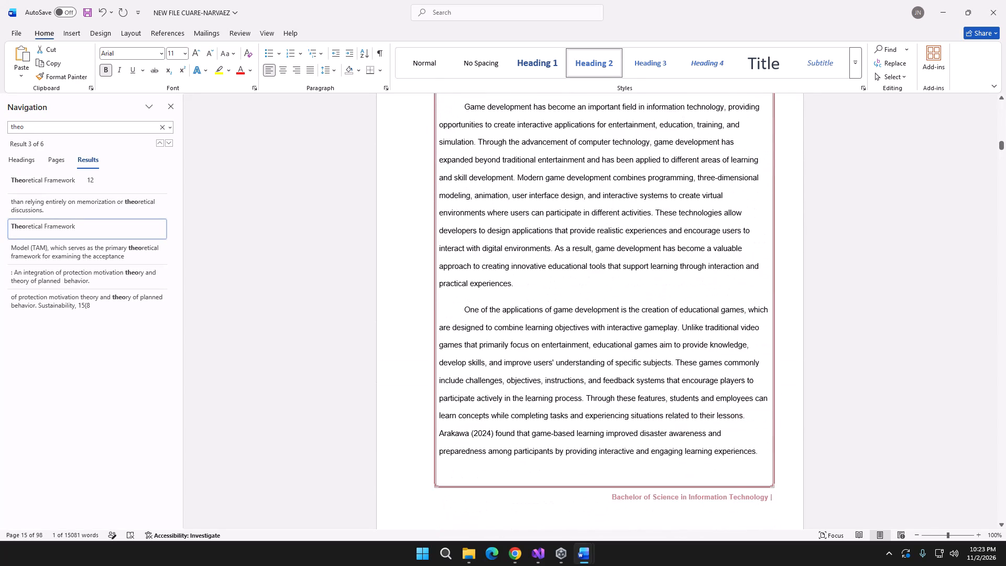
scroll(755, 307, "up", 8)
scroll(753, 311, "down", 12)
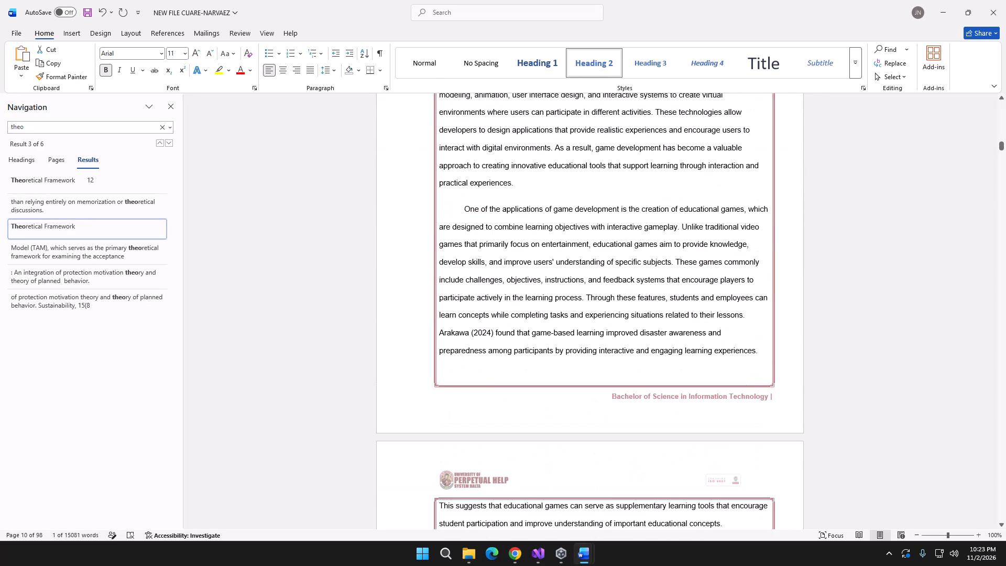
scroll(745, 385, "up", 9)
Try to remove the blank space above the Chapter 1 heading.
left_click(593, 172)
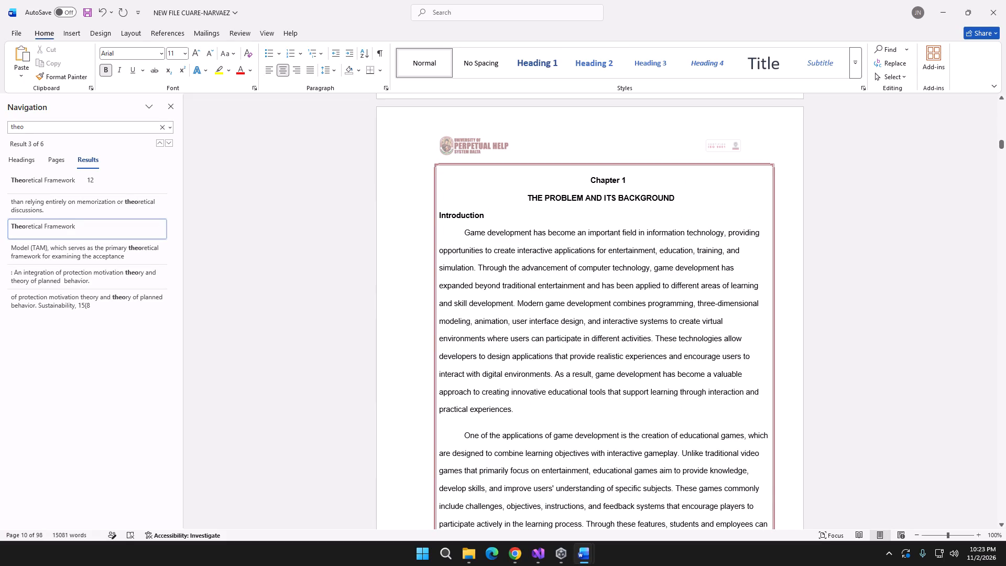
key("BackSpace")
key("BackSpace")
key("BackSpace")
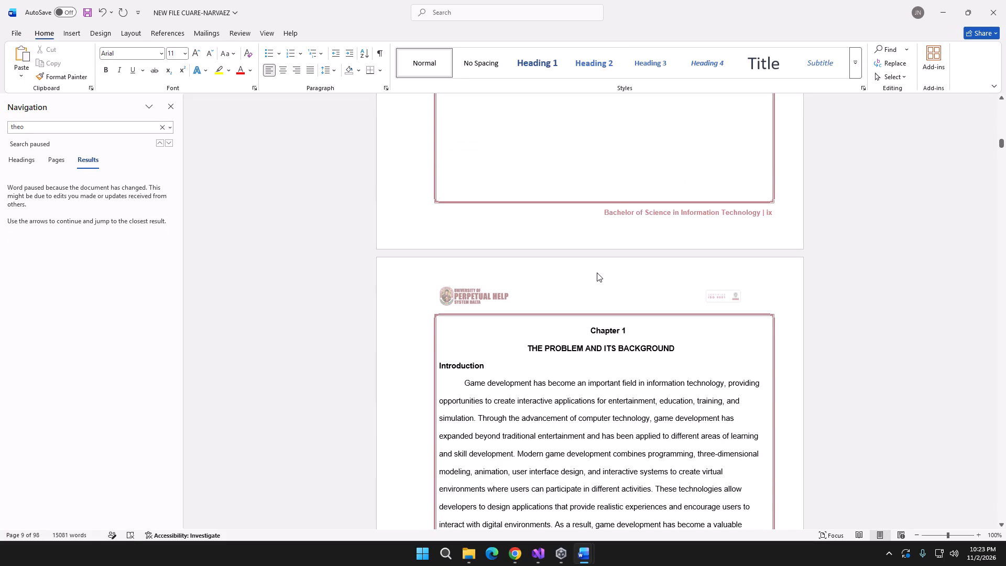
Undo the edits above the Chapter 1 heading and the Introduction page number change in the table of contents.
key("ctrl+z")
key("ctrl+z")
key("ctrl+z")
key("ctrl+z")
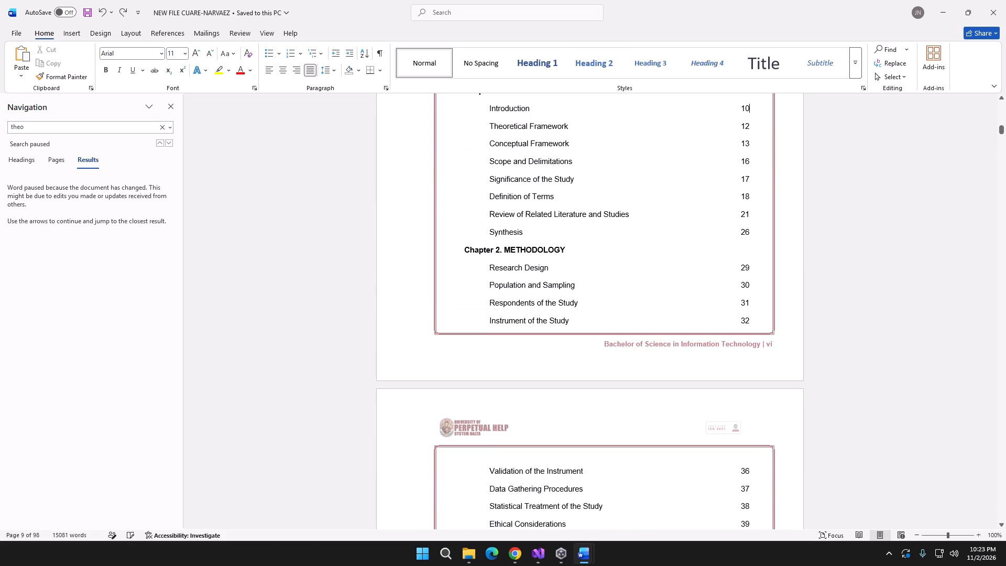
Remove the empty space above the Chapter 1 heading and center the heading.
scroll(597, 274, "down", 20)
scroll(597, 274, "down", 11)
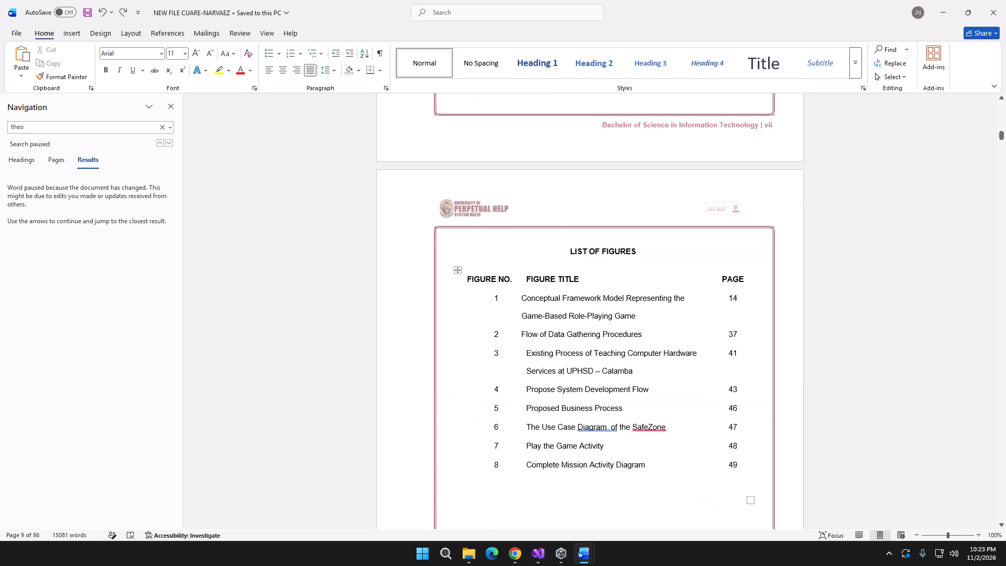
scroll(601, 278, "down", 20)
scroll(601, 278, "down", 20)
scroll(601, 278, "down", 5)
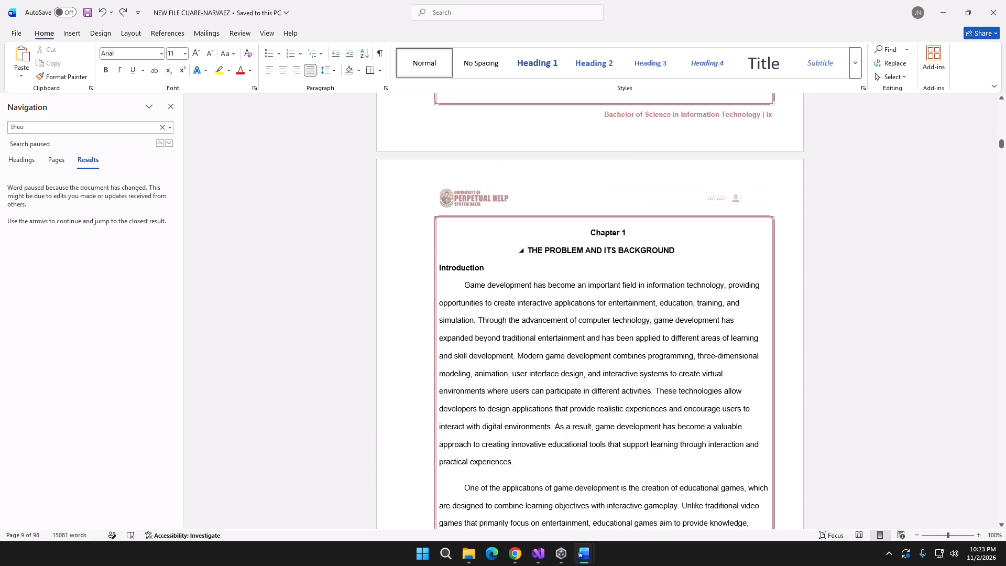
left_click(582, 227)
left_click(586, 232)
key("BackSpace")
key("BackSpace")
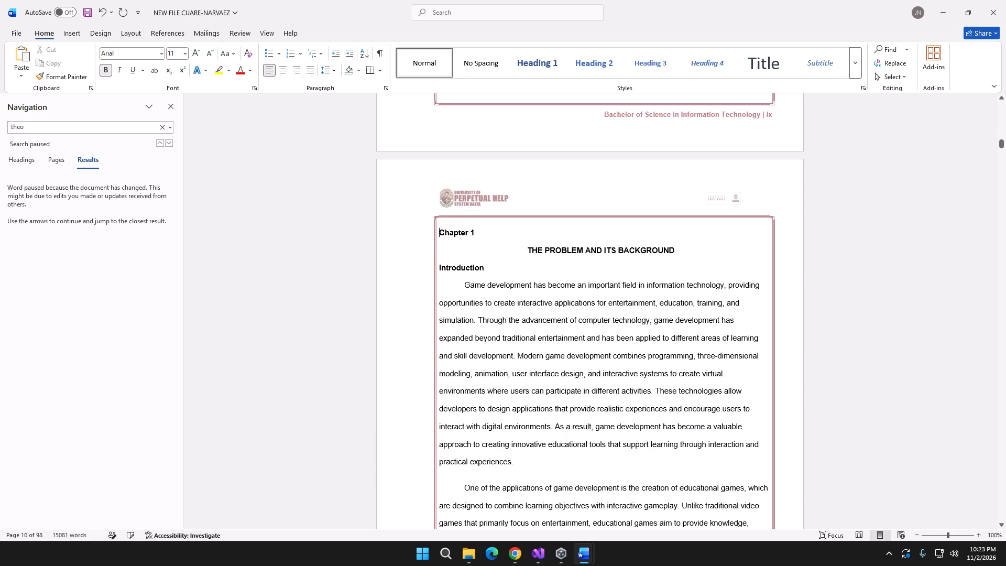
key("BackSpace")
left_click(282, 67)
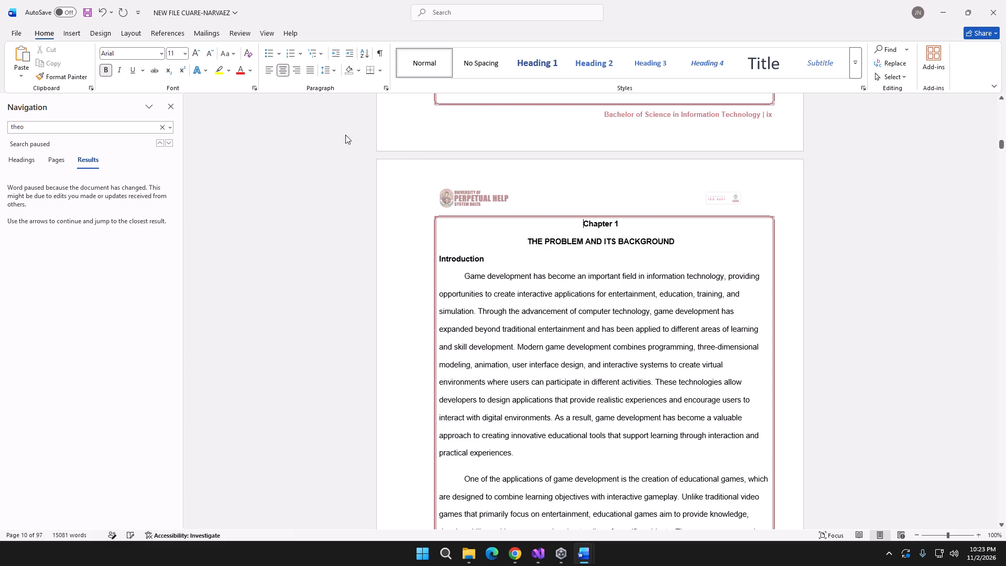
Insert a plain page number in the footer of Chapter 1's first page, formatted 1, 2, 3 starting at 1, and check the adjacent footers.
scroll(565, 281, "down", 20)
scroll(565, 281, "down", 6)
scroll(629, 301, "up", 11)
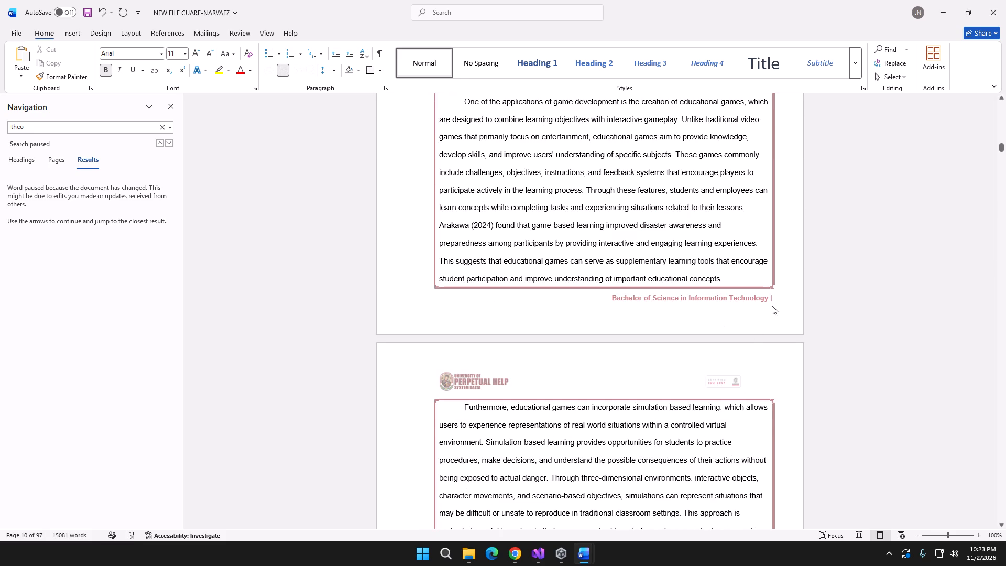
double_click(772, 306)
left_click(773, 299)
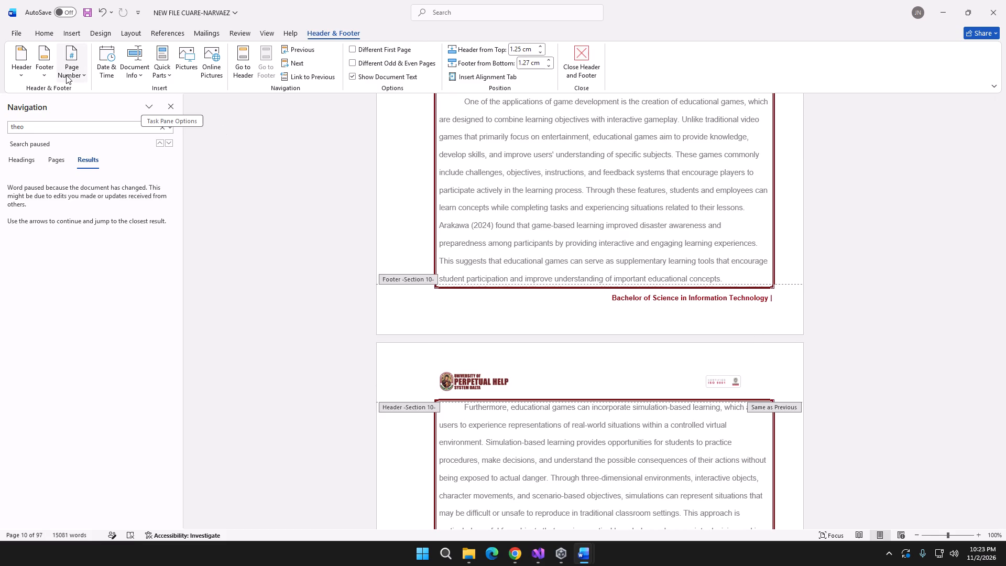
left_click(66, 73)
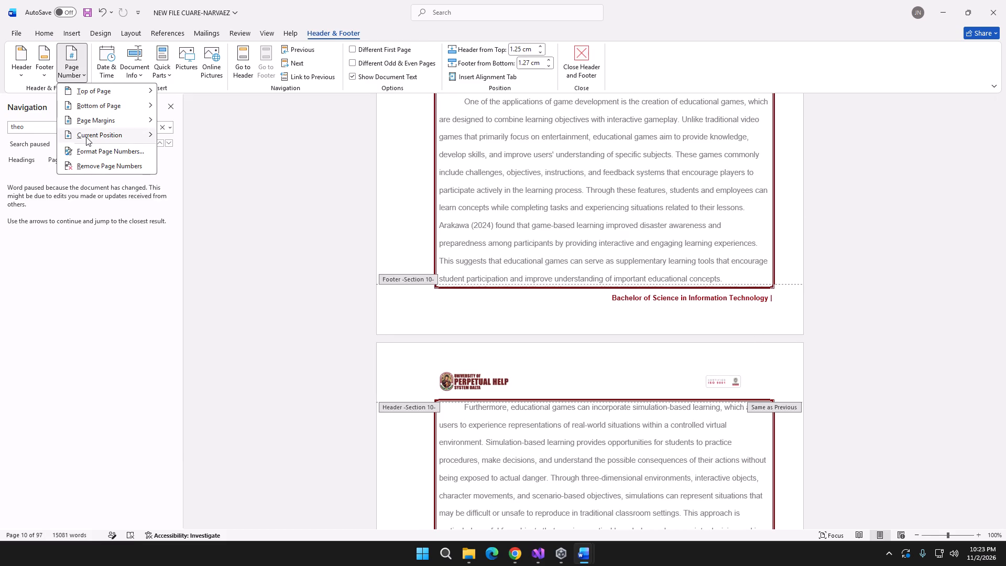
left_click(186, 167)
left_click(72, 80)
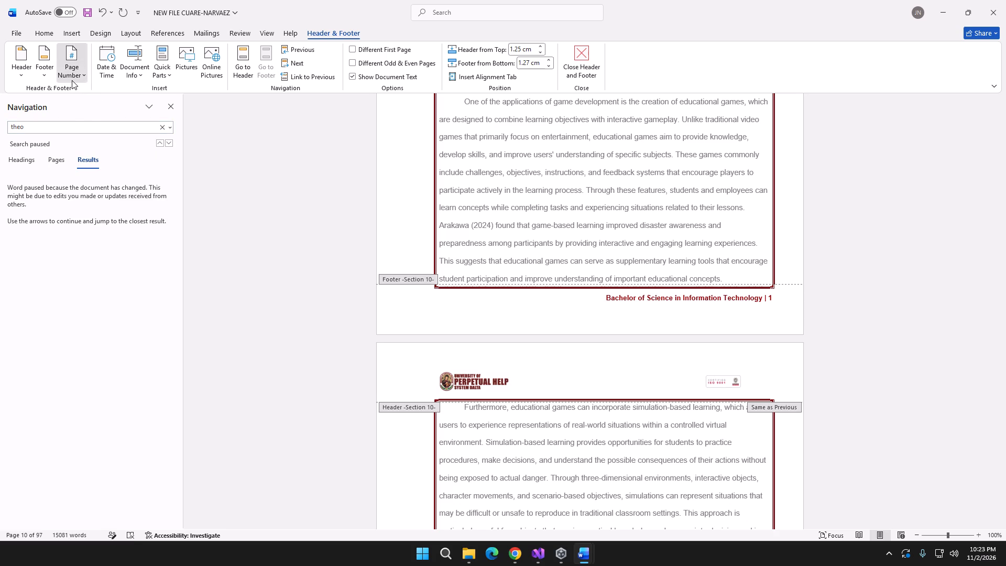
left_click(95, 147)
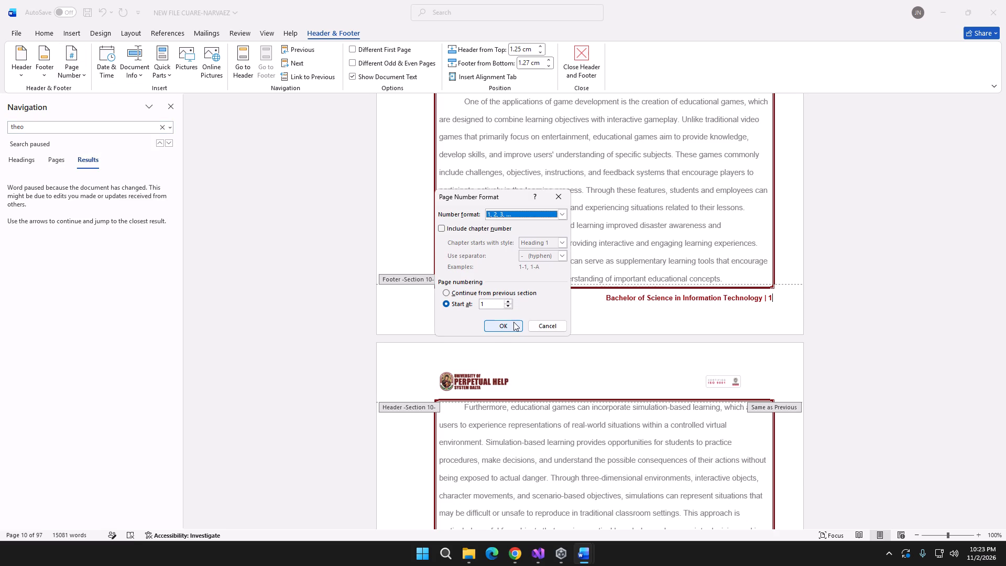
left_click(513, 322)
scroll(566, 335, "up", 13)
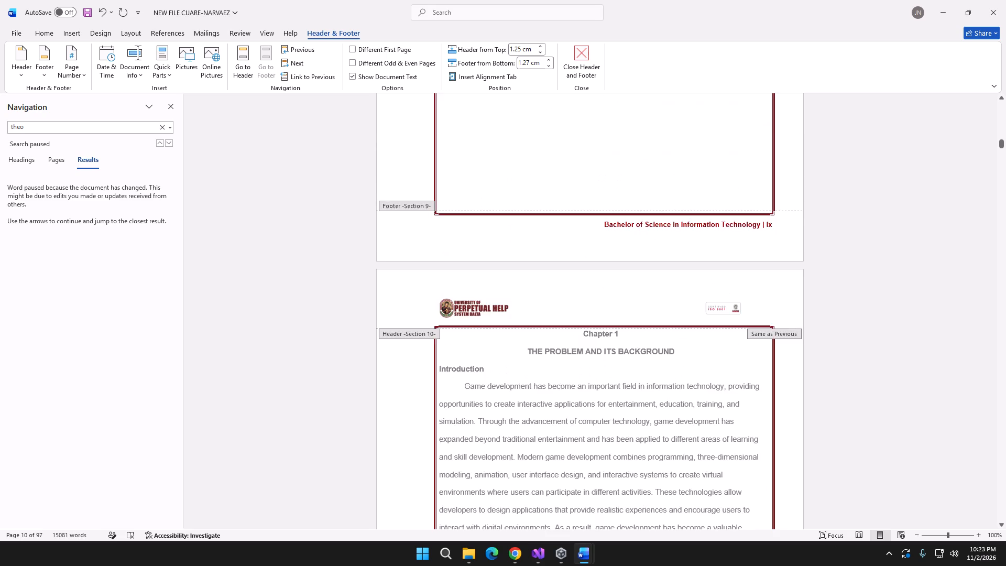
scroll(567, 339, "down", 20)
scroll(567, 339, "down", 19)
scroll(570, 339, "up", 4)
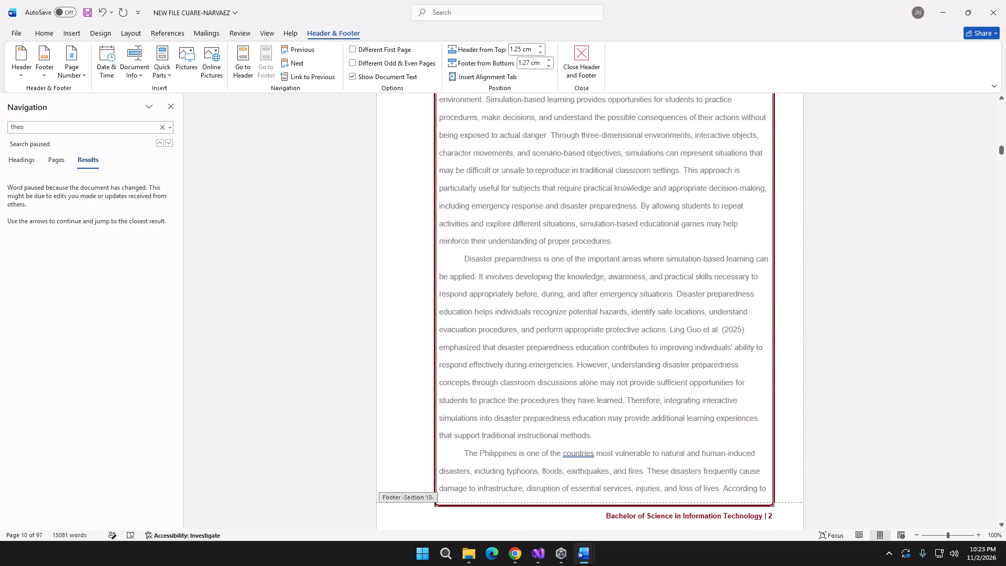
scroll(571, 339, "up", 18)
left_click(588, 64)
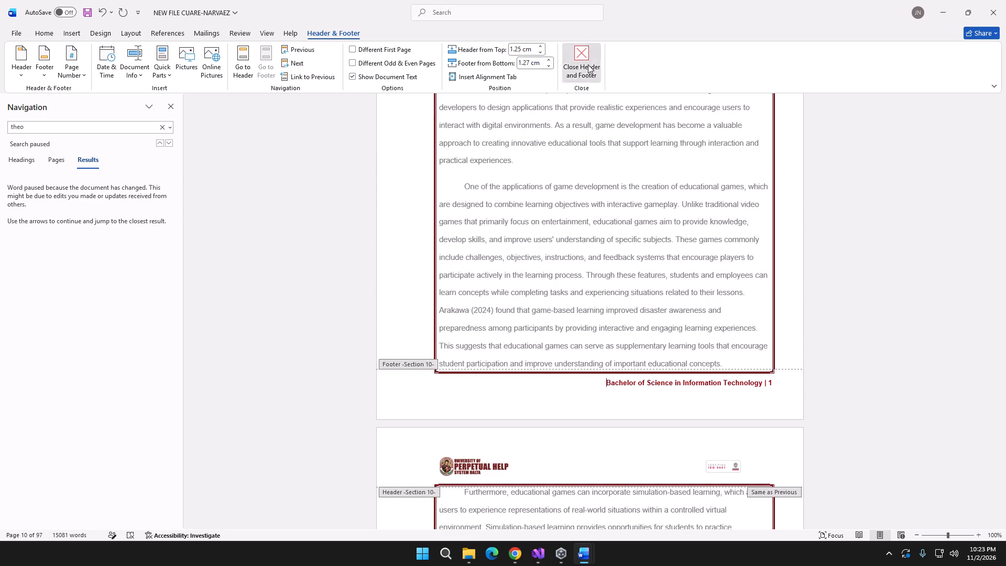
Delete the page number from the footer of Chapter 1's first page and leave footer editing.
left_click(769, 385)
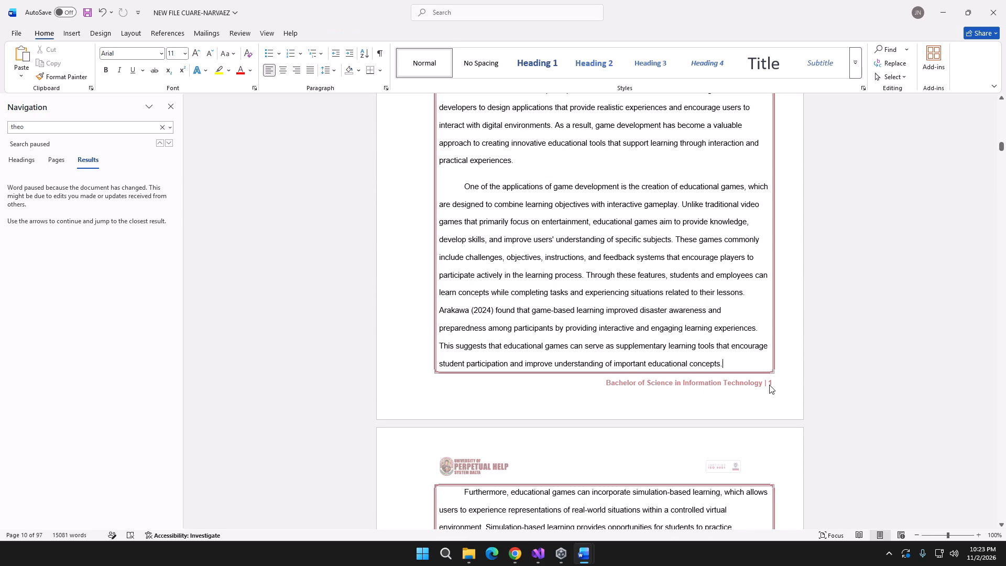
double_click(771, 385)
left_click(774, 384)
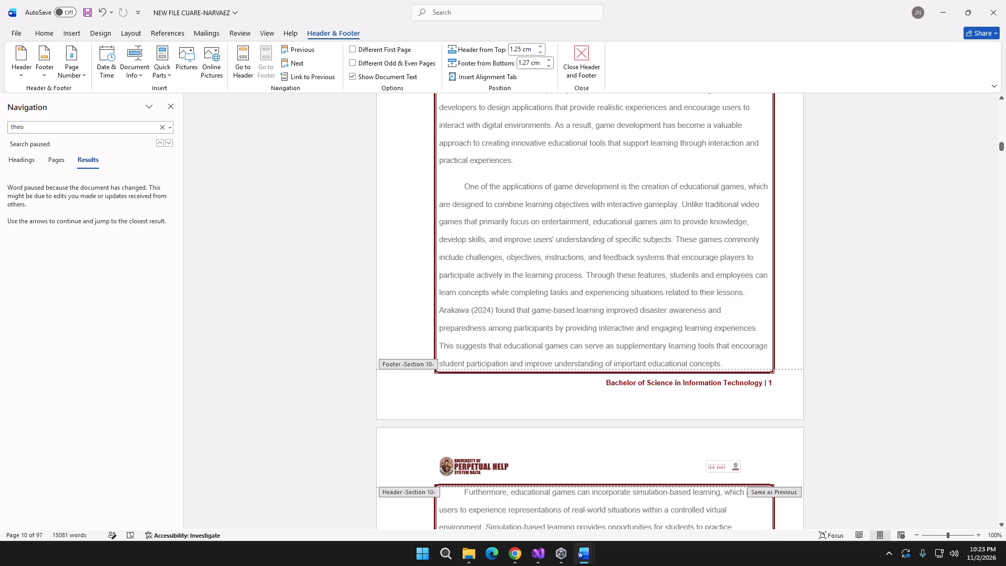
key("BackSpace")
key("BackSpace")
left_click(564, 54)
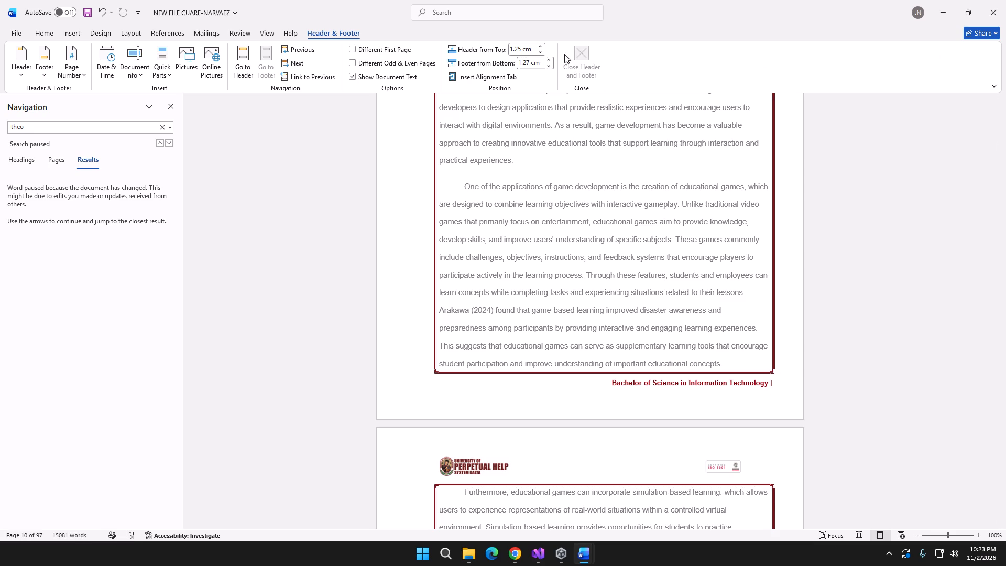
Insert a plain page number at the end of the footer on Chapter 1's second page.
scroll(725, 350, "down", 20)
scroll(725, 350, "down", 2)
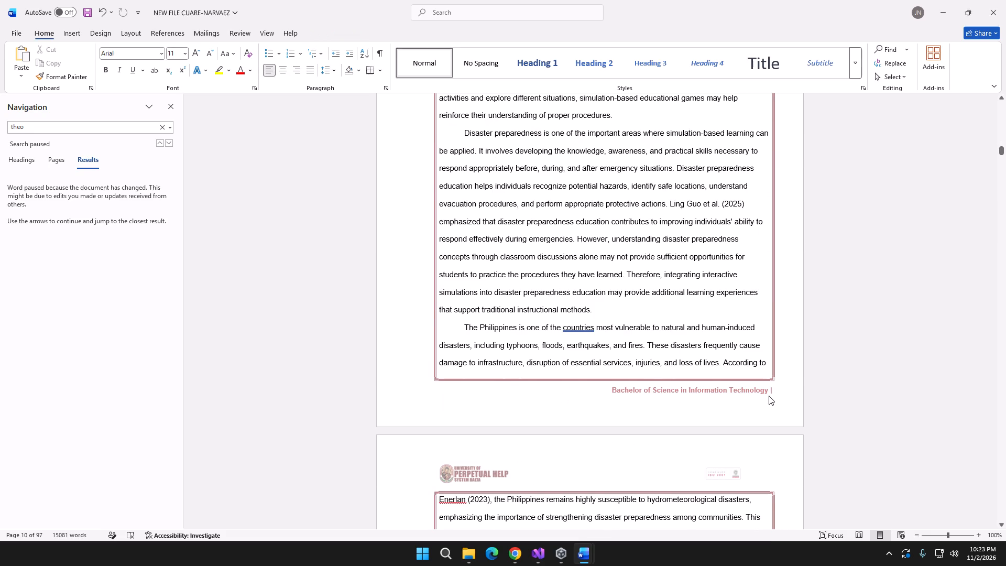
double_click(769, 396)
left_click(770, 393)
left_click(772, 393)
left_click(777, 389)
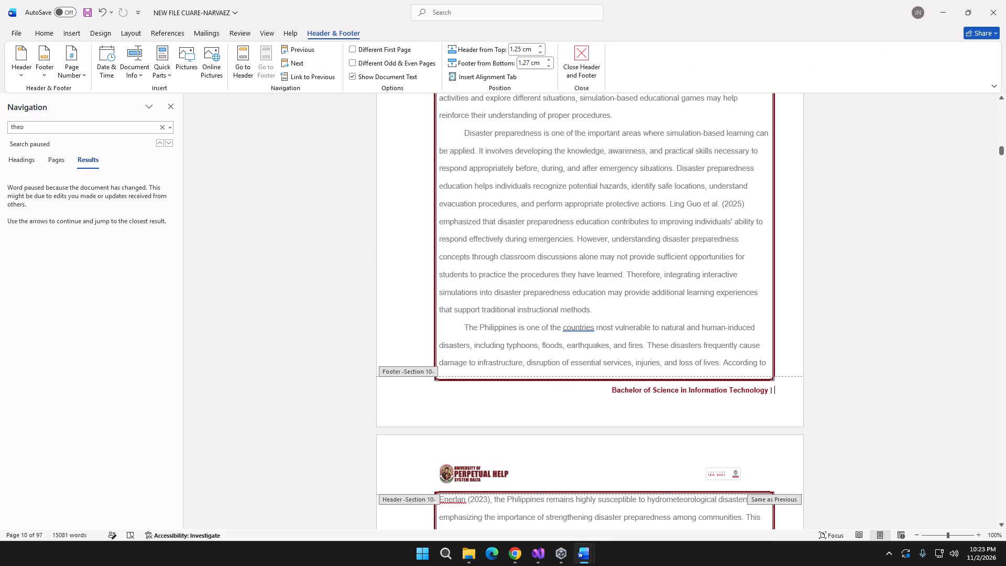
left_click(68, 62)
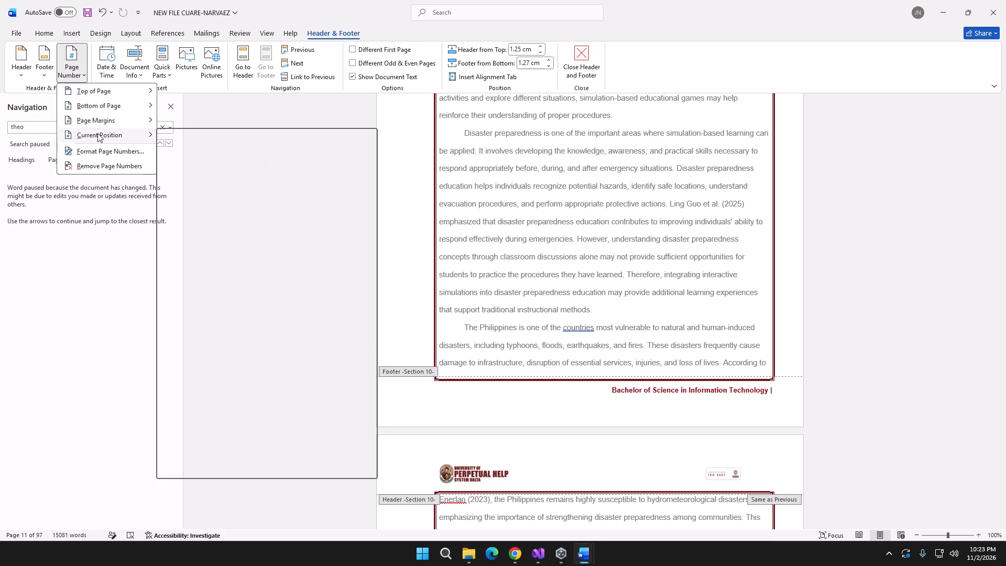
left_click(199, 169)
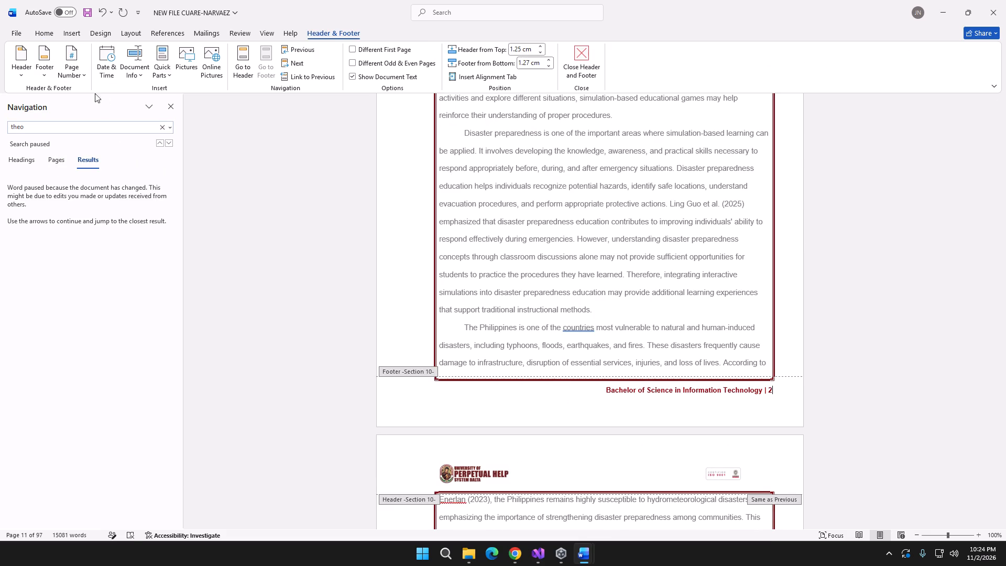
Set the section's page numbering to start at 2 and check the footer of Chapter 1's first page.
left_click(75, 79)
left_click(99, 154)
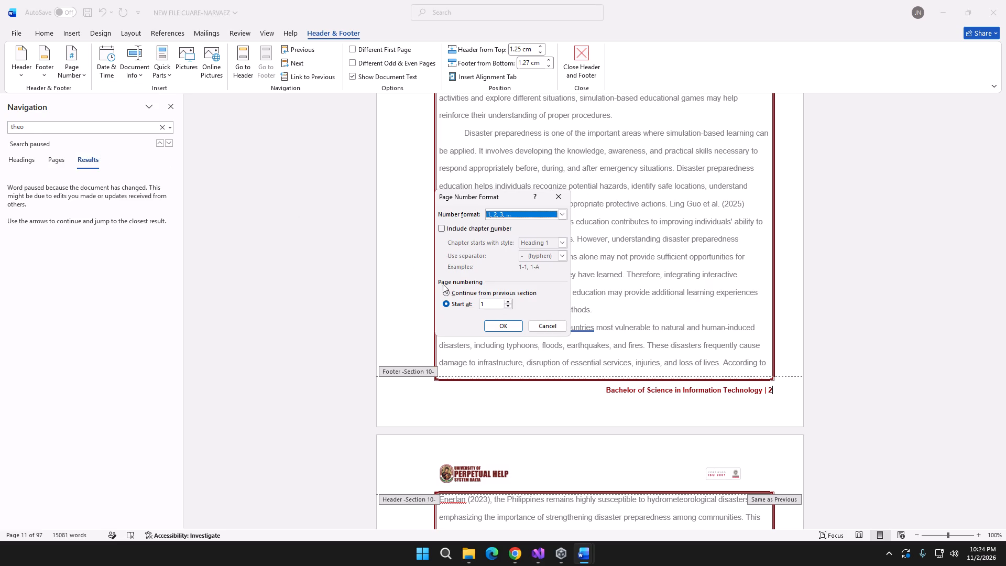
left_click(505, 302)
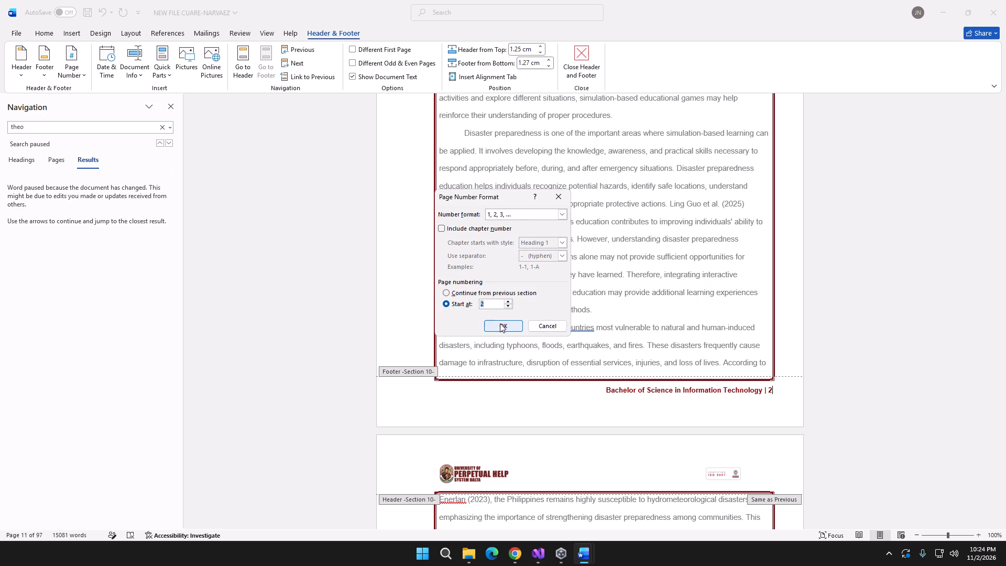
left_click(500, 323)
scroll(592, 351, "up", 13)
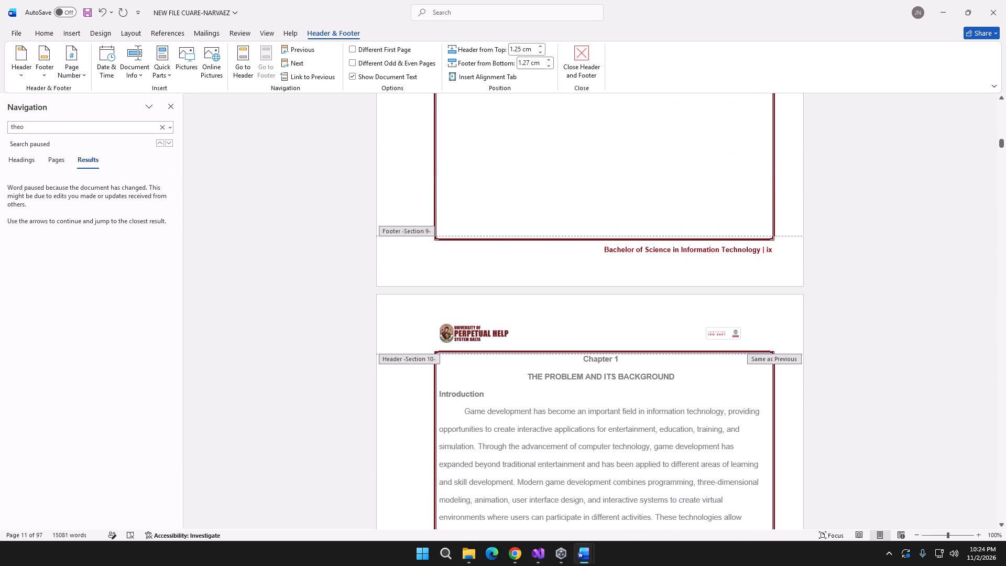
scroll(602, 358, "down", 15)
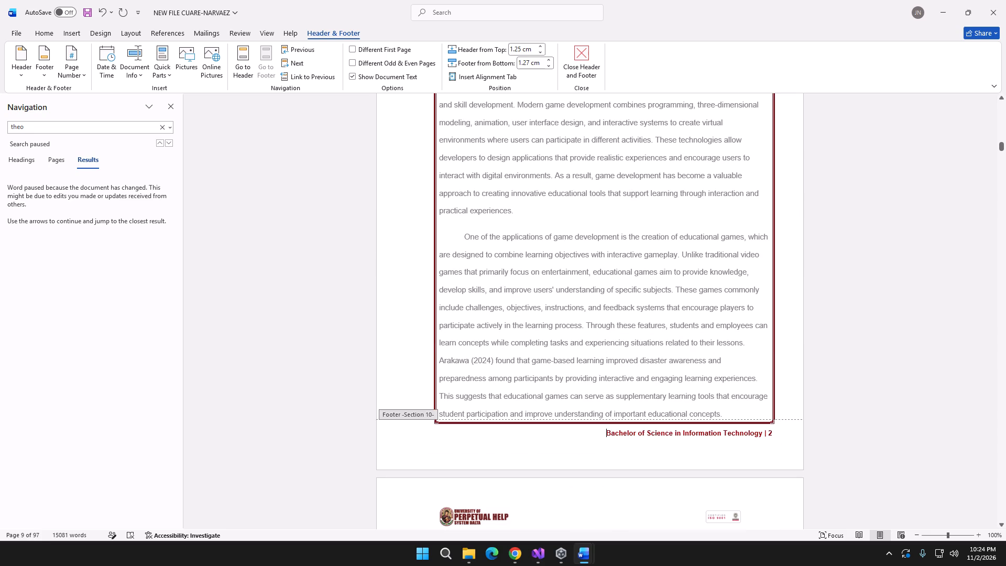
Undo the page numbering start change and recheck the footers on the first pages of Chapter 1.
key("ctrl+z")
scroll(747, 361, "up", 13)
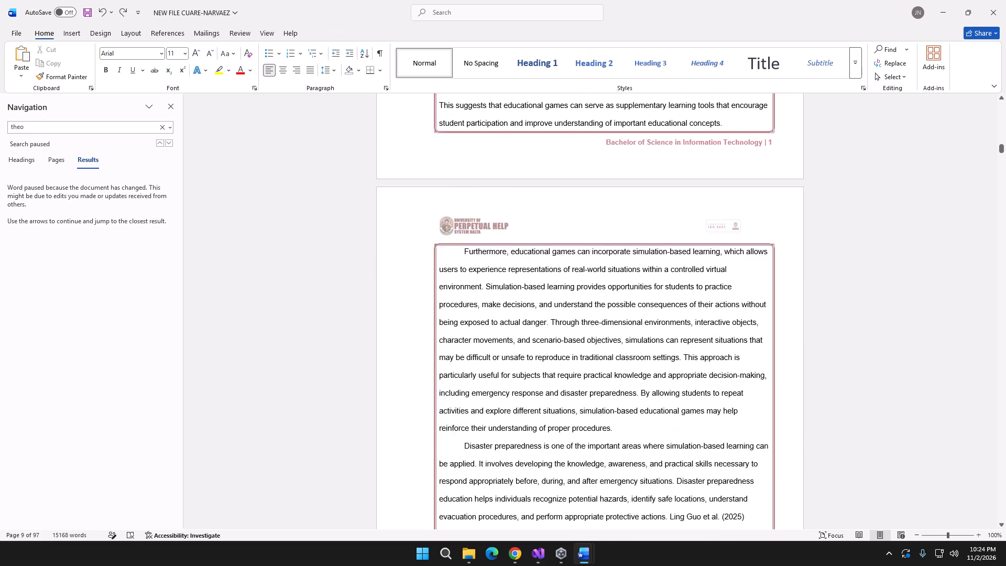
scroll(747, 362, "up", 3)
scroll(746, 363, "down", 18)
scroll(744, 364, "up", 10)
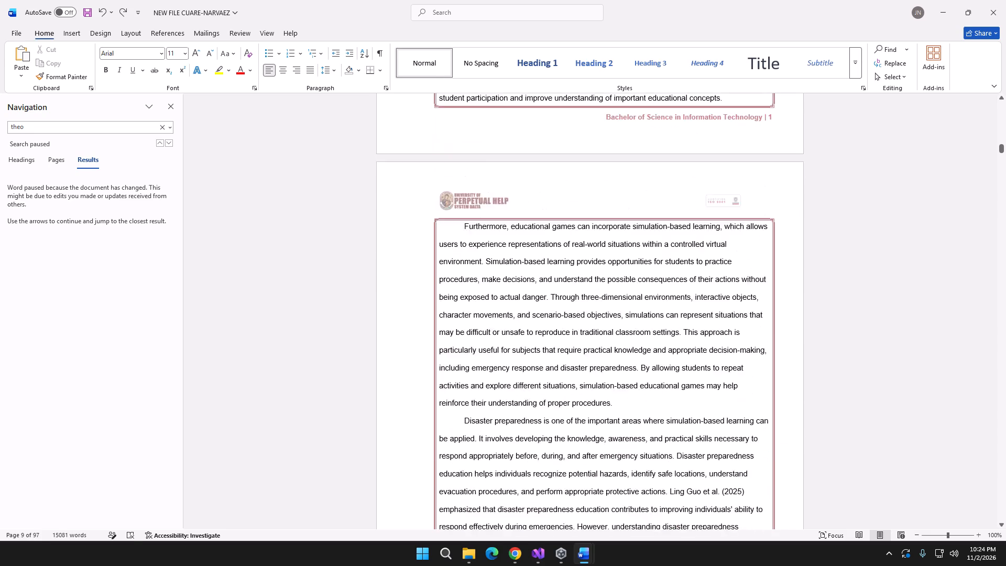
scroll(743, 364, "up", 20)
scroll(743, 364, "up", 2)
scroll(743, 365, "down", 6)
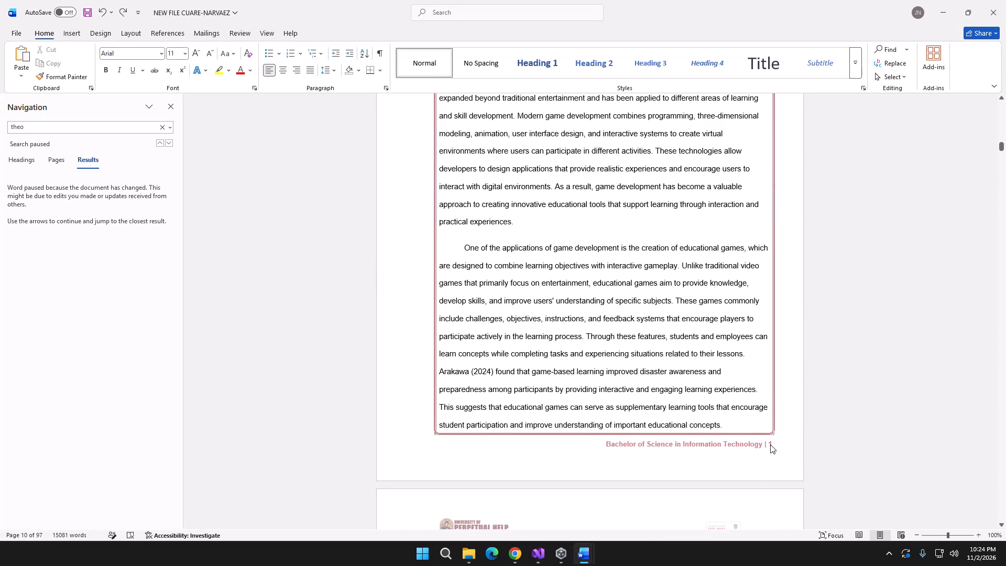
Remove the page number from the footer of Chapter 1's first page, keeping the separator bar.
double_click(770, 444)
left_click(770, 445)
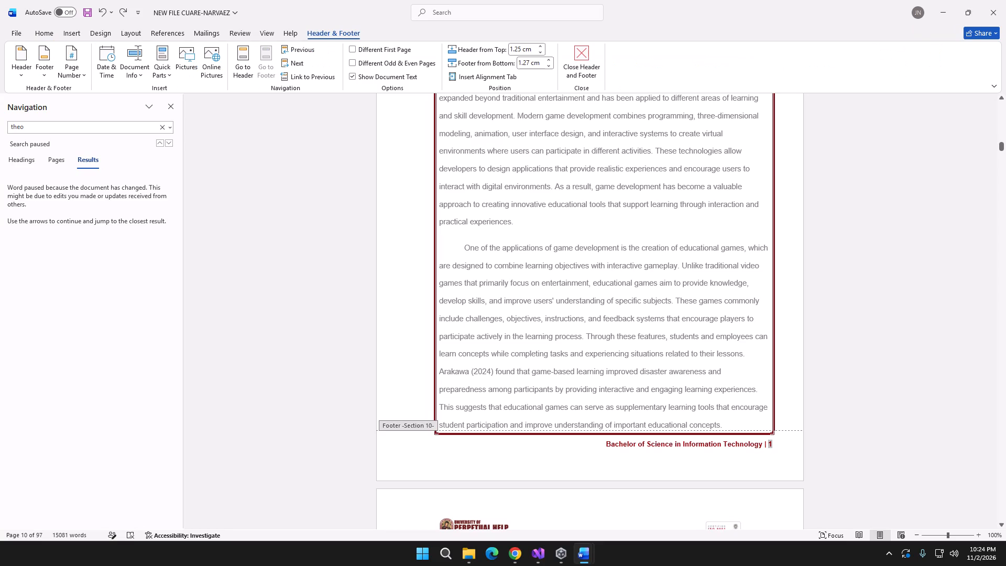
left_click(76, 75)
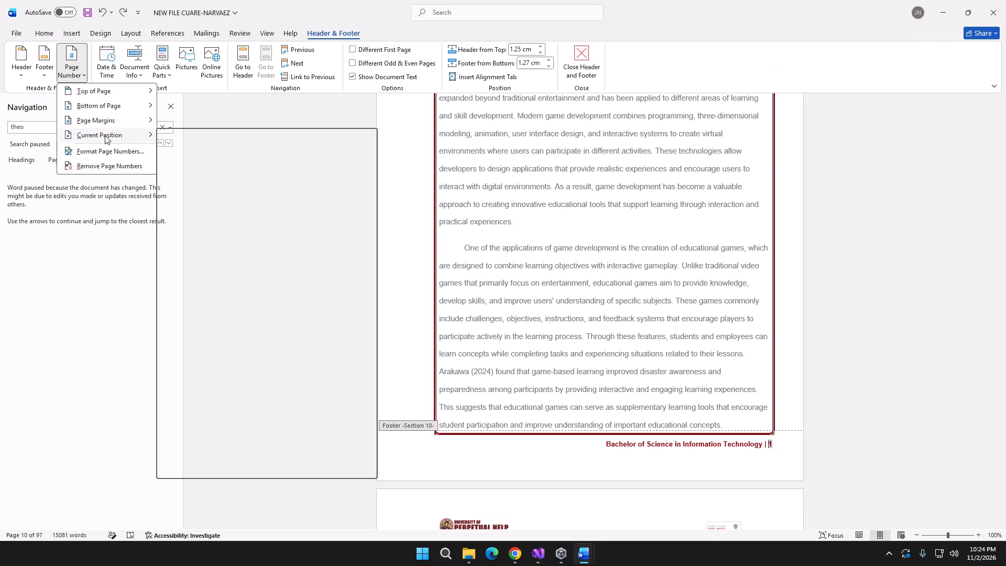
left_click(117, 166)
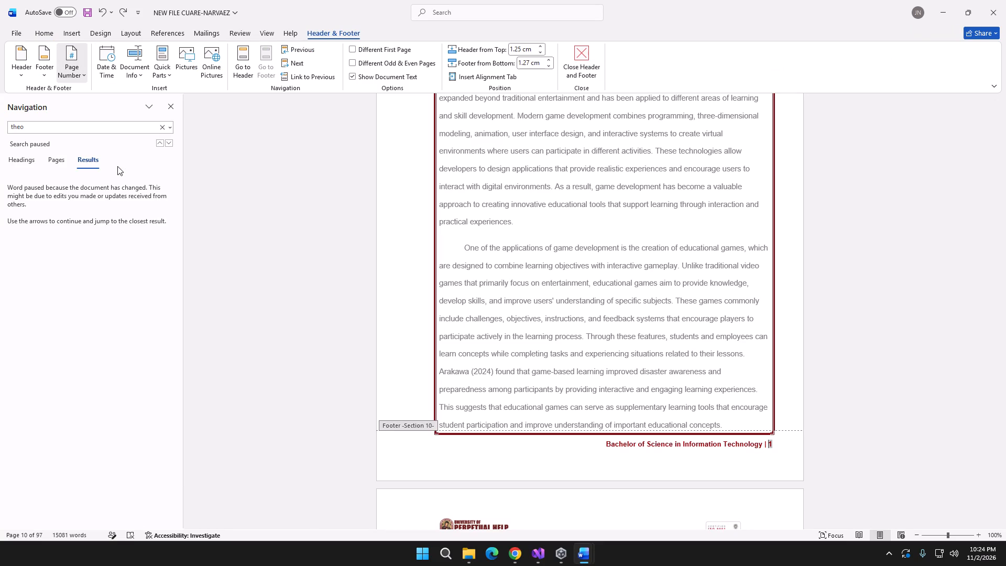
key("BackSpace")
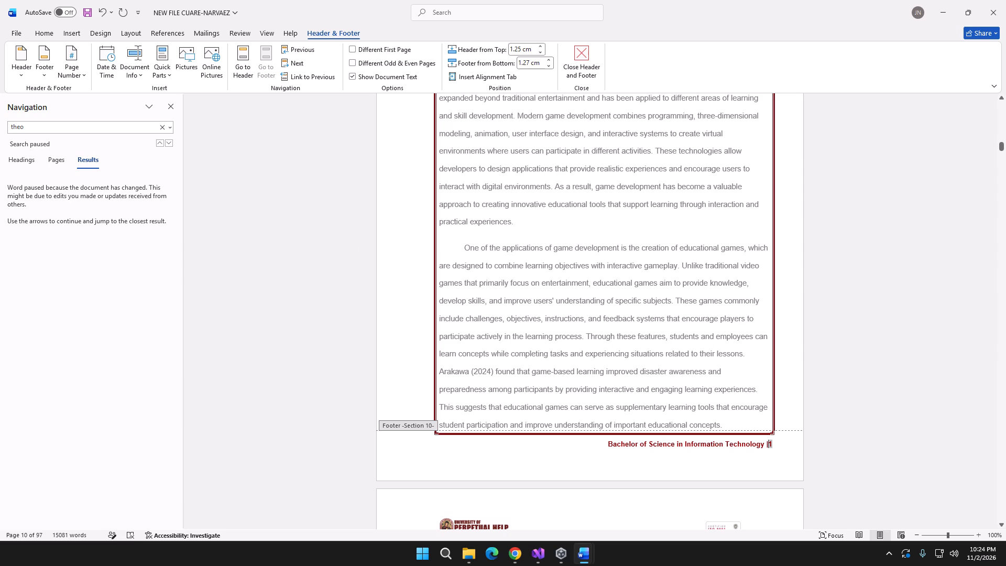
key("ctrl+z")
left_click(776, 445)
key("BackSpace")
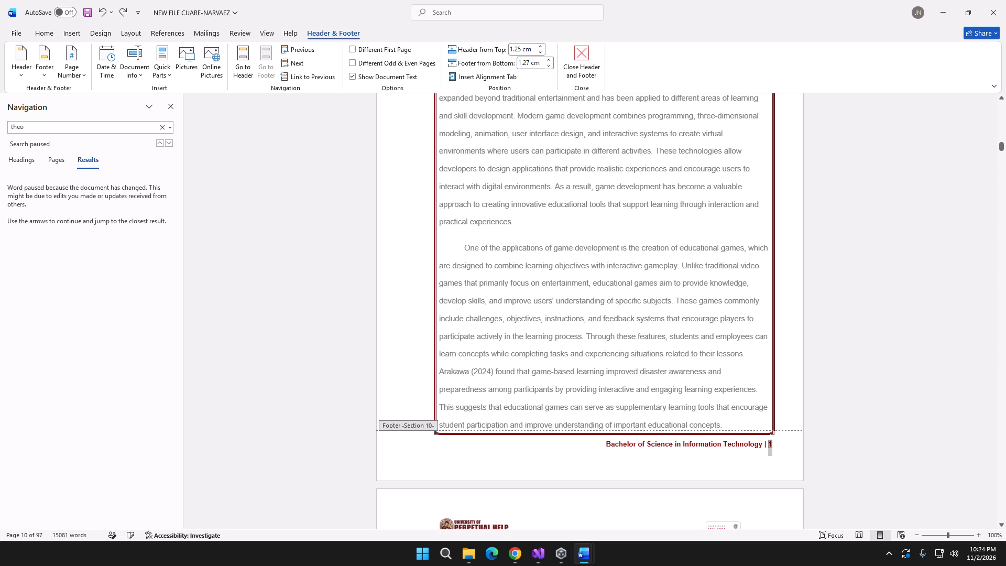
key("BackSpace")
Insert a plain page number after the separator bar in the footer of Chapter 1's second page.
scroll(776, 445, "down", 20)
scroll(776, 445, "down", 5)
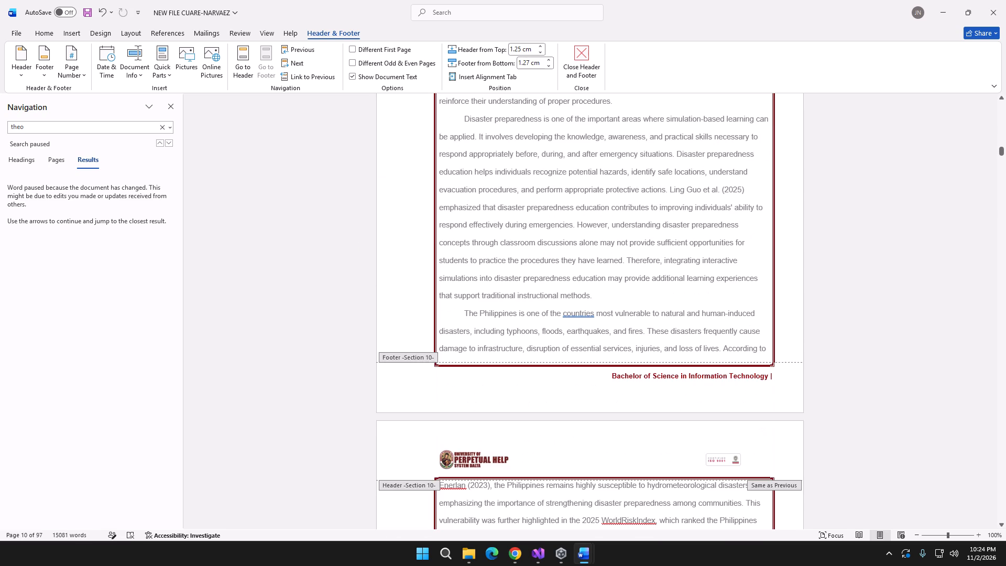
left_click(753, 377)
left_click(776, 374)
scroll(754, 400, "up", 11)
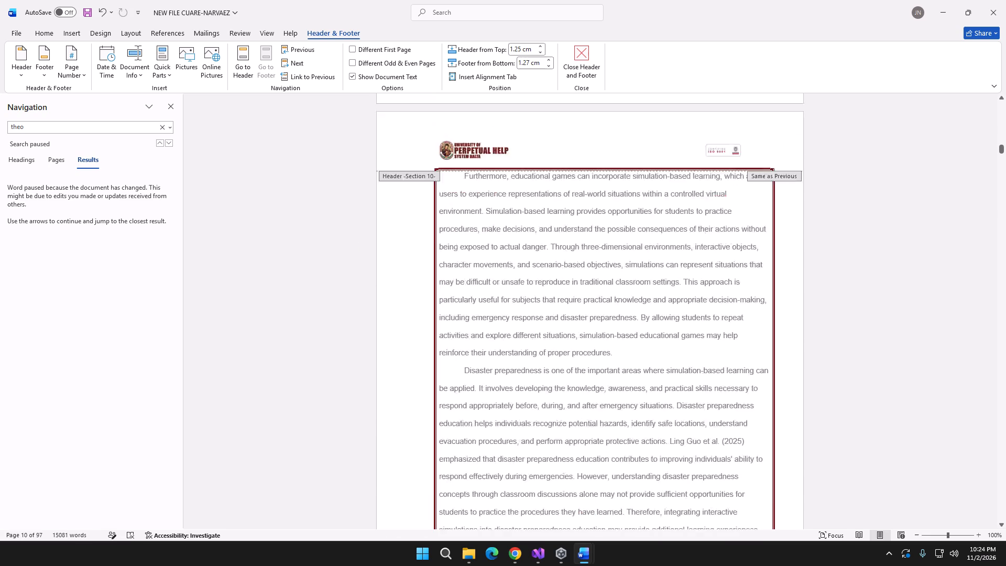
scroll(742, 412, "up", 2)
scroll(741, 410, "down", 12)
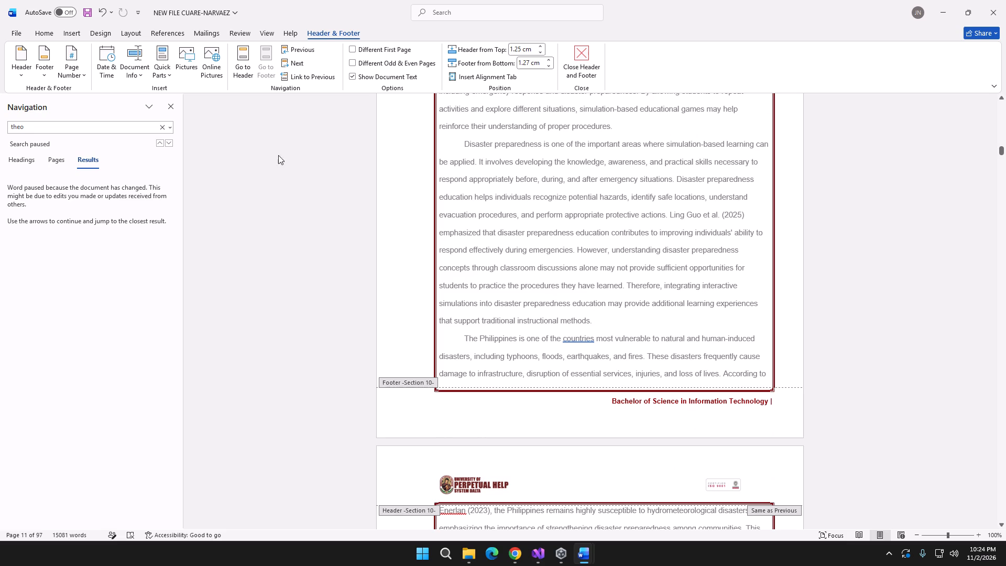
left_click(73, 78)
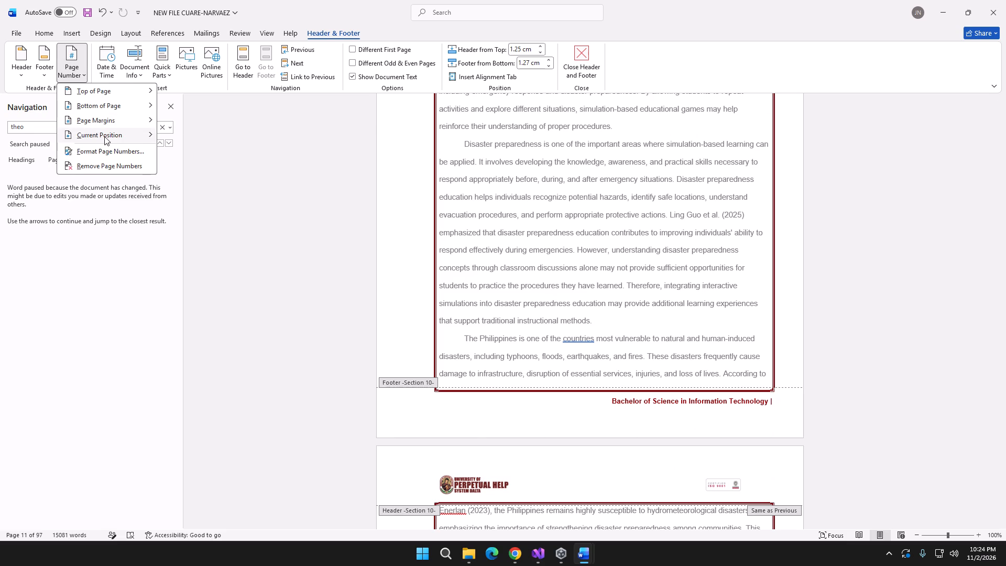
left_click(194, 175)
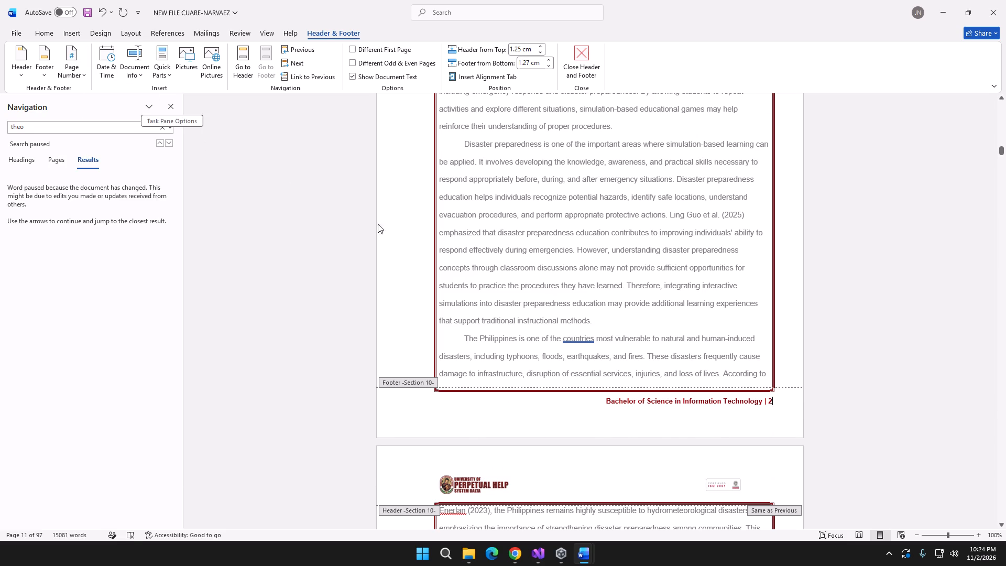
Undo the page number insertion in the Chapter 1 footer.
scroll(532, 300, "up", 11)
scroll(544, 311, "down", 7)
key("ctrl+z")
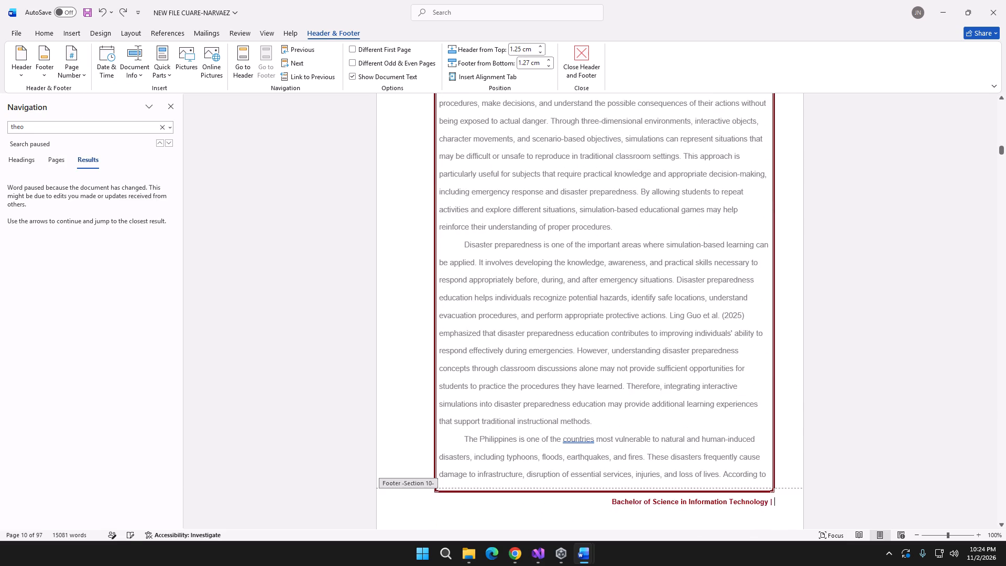
Examine the page number format settings for the footer of Chapter 1's first page.
scroll(567, 306, "up", 12)
left_click(775, 243)
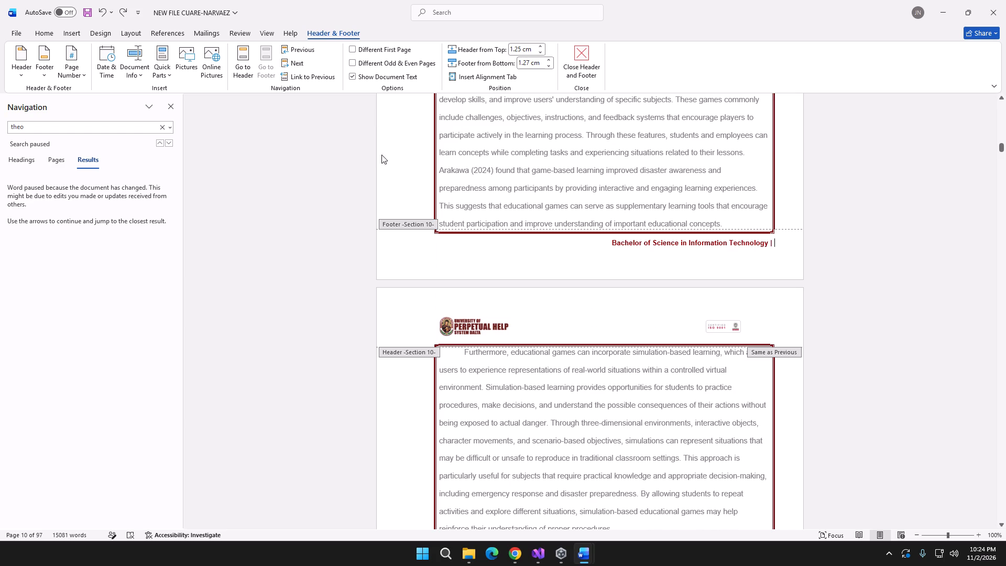
left_click(77, 74)
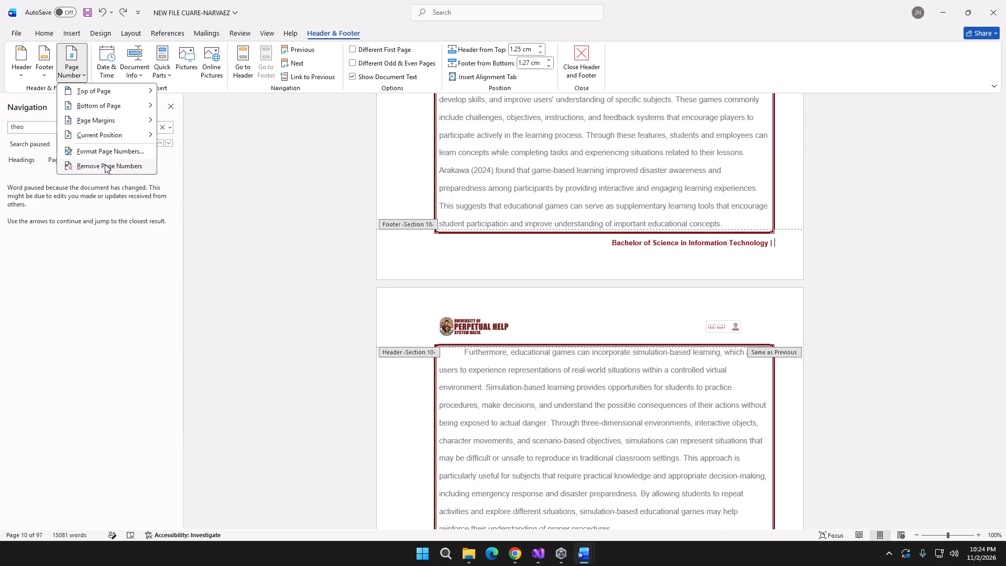
left_click(110, 151)
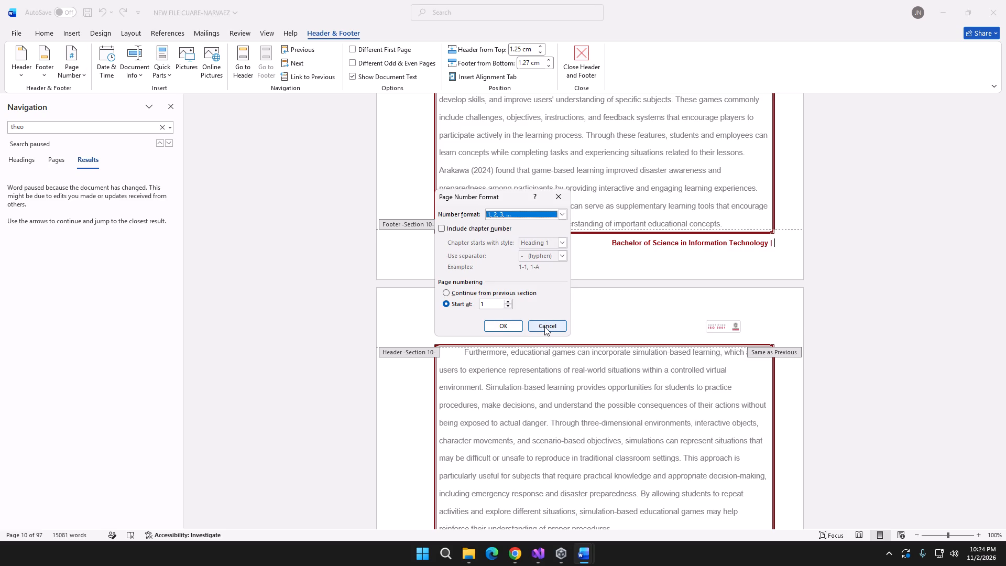
left_click(544, 326)
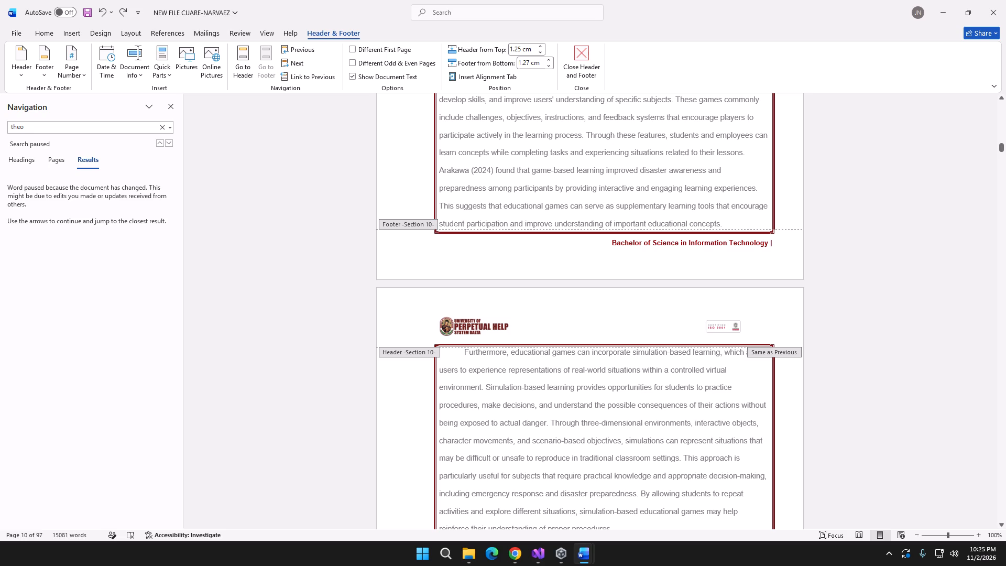
Show the hidden system tray icons.
left_click(887, 552)
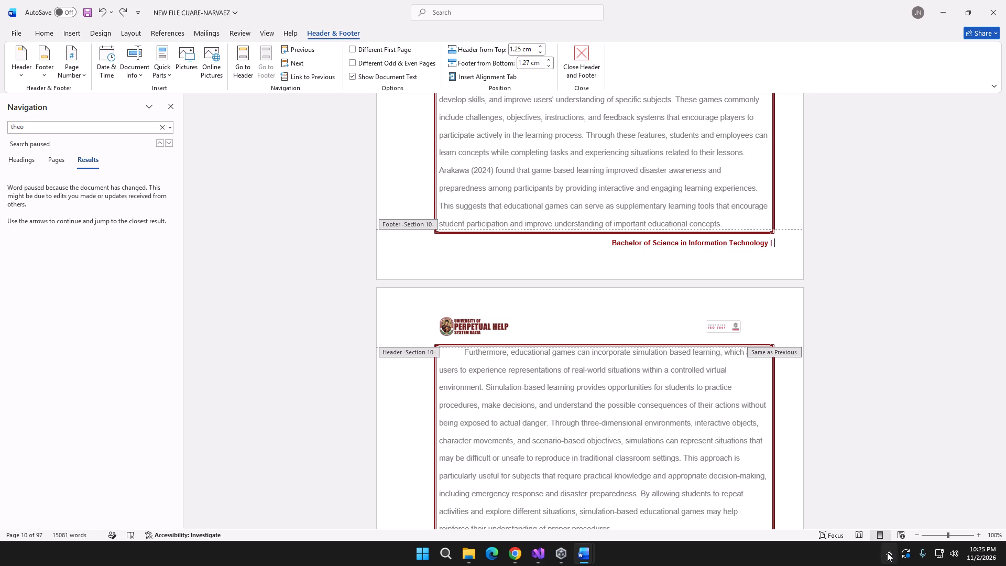
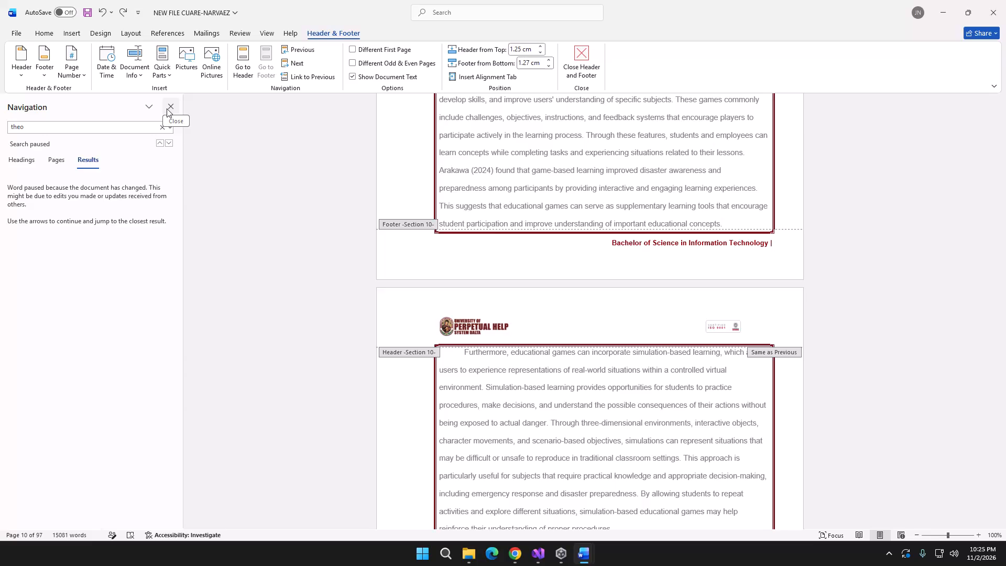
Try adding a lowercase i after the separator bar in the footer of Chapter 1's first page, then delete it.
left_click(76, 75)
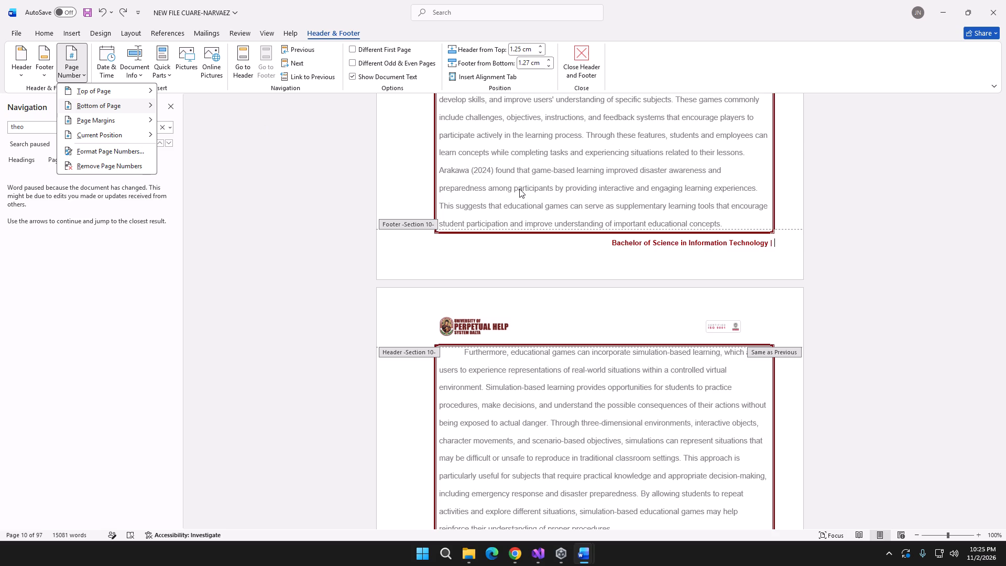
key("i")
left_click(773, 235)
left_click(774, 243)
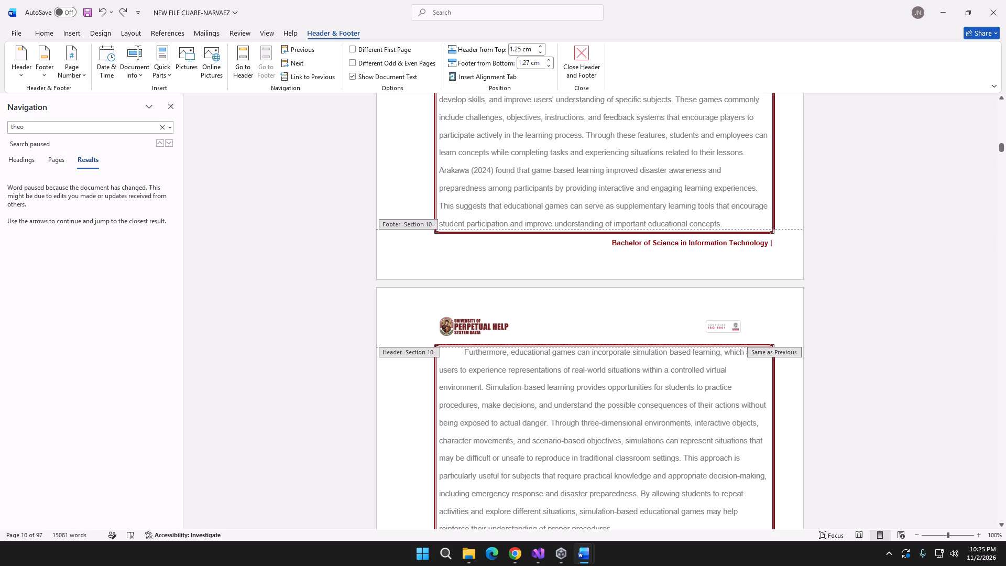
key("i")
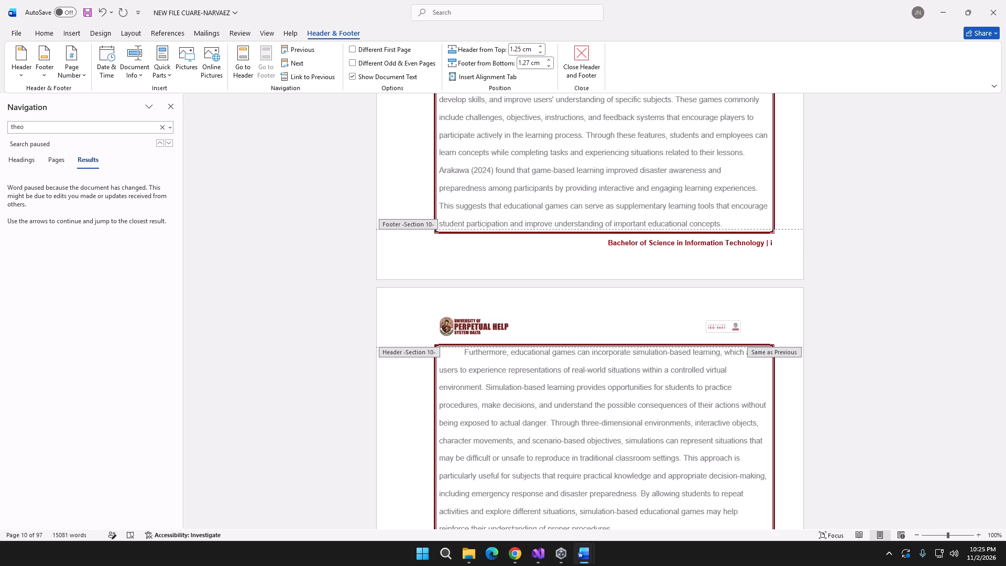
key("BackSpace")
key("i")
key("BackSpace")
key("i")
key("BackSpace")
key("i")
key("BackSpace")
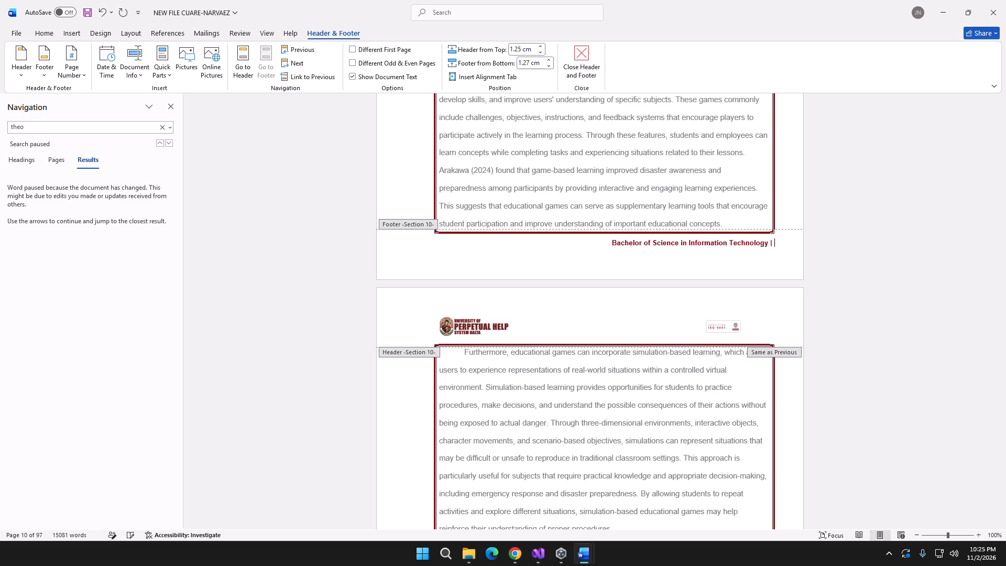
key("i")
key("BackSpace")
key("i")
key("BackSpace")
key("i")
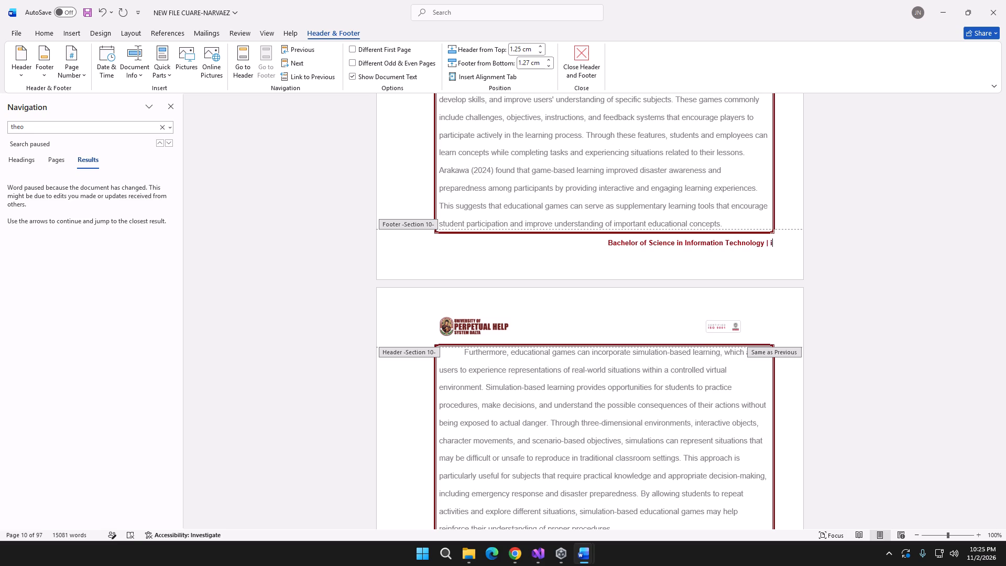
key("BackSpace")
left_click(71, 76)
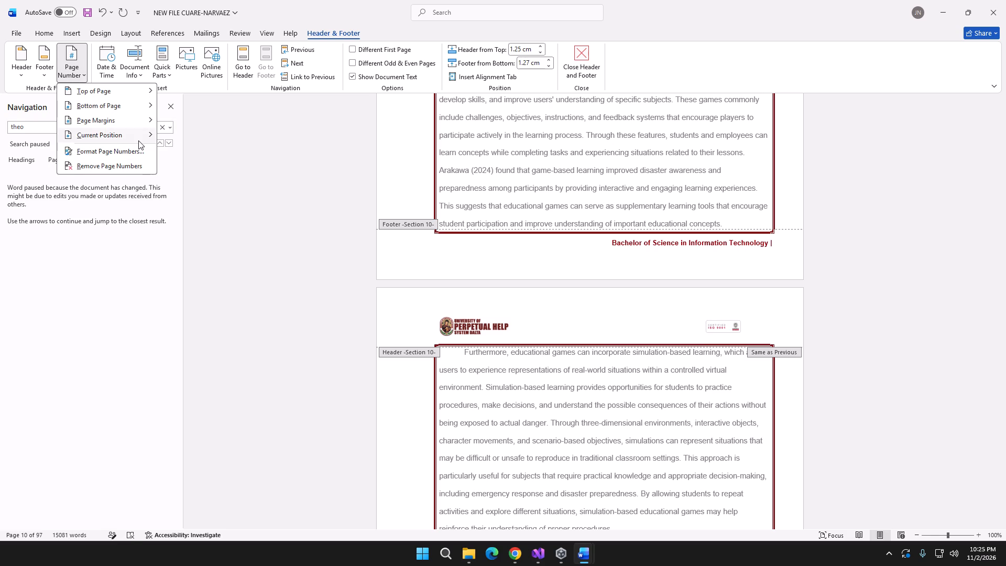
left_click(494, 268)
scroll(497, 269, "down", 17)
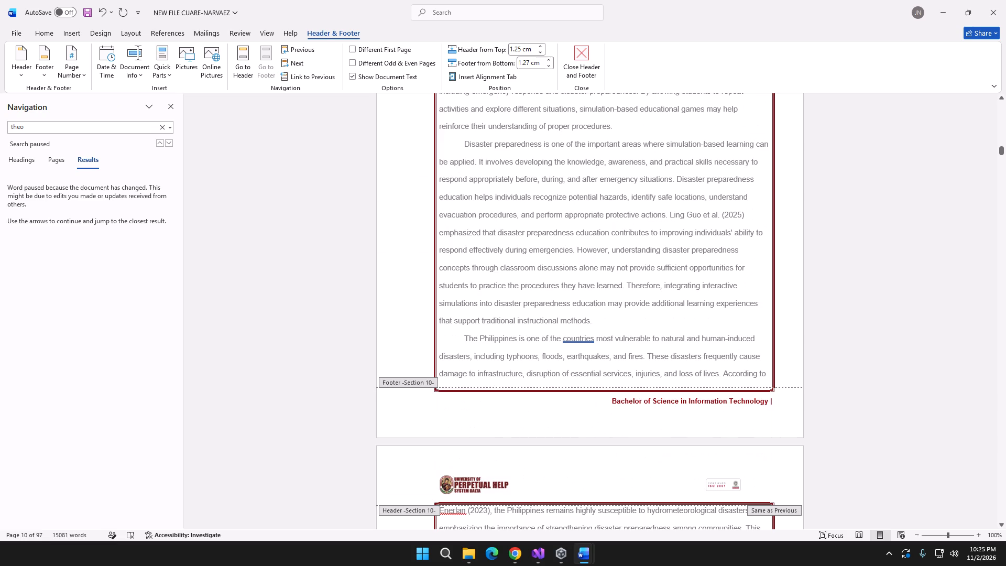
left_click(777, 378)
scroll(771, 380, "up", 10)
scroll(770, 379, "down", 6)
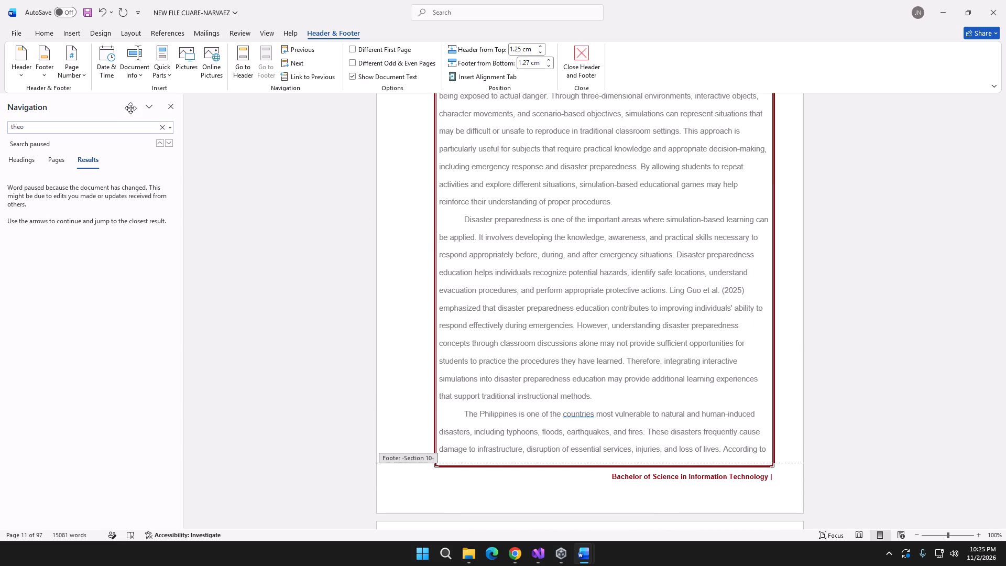
Clear the "theo" search and close the Navigation pane.
left_click(162, 132)
left_click(171, 111)
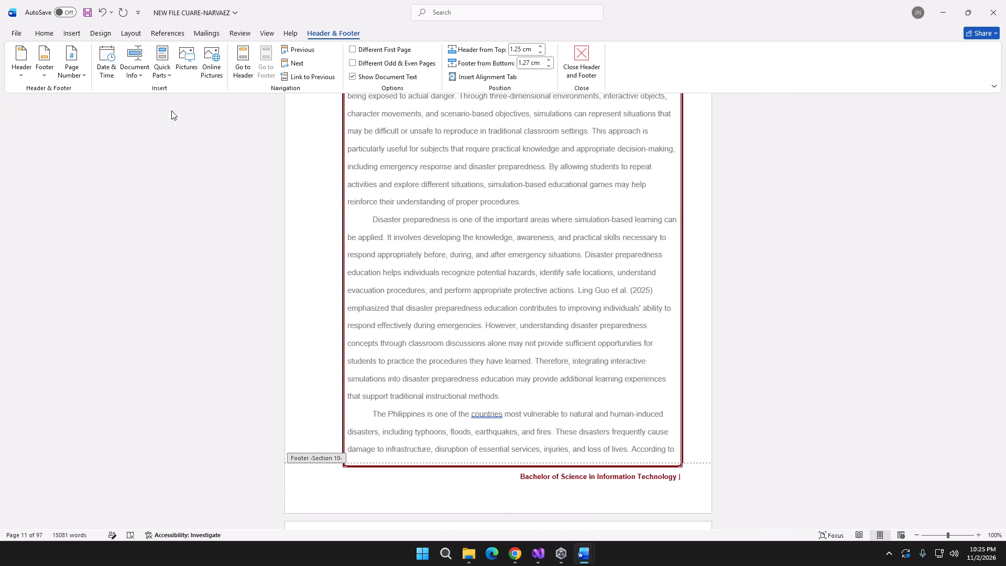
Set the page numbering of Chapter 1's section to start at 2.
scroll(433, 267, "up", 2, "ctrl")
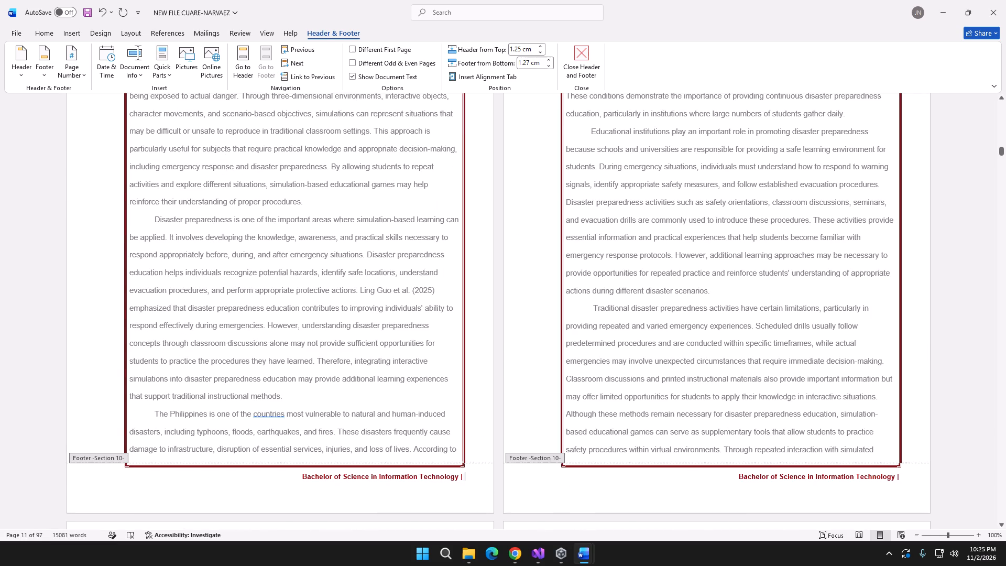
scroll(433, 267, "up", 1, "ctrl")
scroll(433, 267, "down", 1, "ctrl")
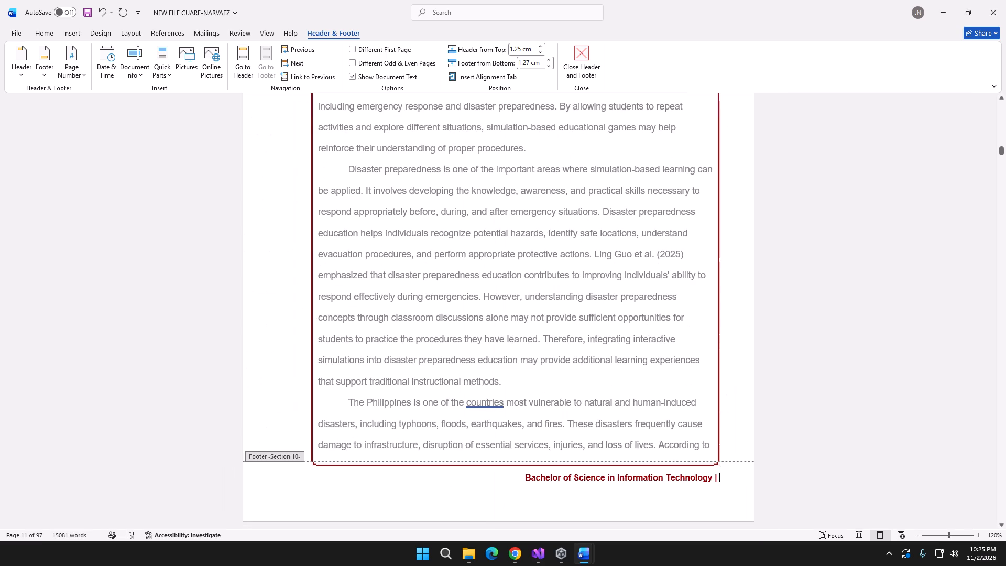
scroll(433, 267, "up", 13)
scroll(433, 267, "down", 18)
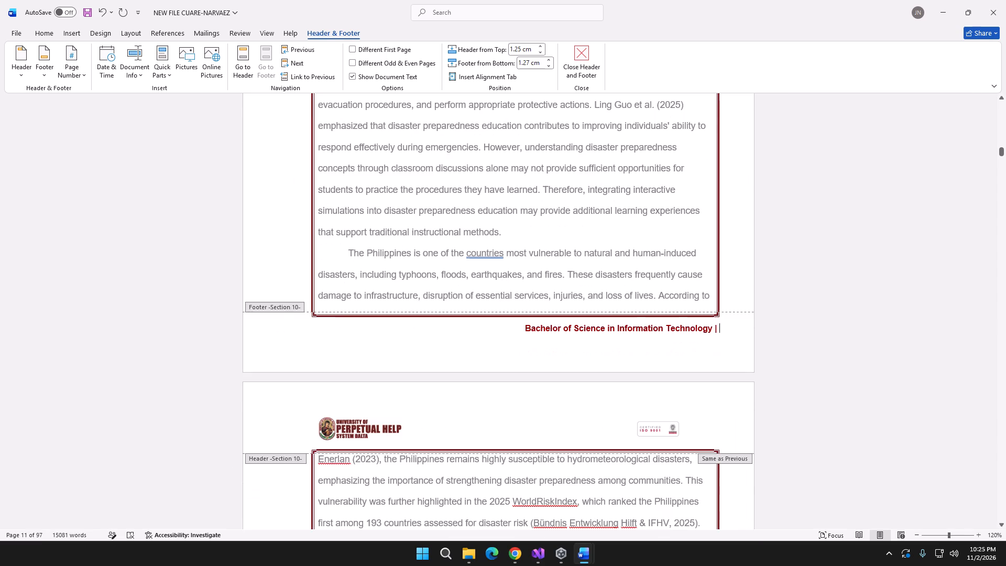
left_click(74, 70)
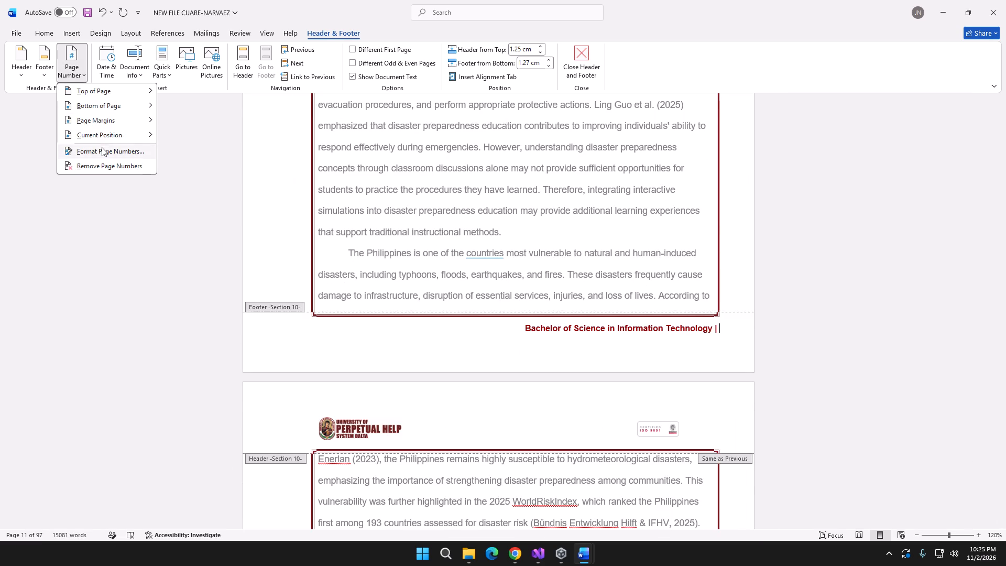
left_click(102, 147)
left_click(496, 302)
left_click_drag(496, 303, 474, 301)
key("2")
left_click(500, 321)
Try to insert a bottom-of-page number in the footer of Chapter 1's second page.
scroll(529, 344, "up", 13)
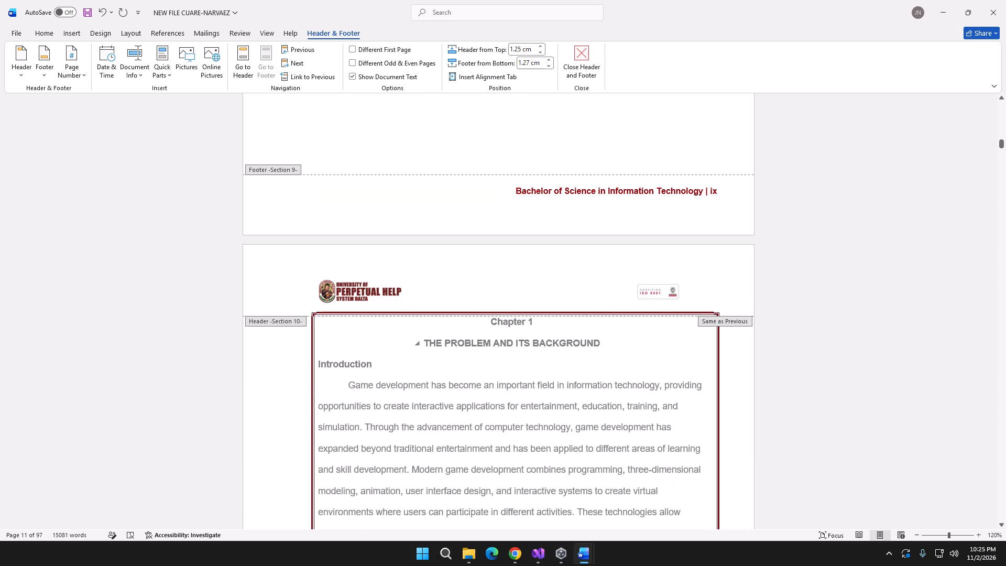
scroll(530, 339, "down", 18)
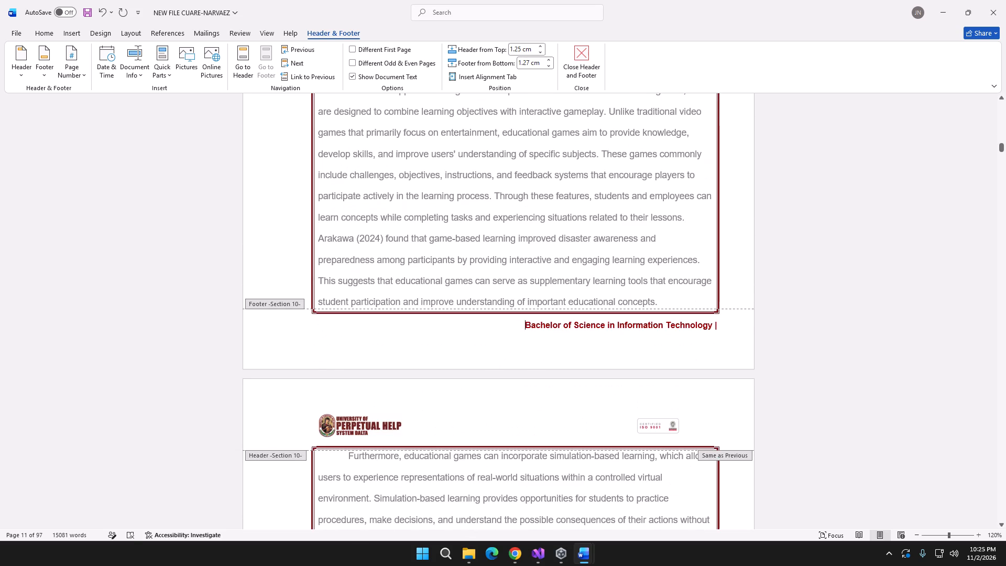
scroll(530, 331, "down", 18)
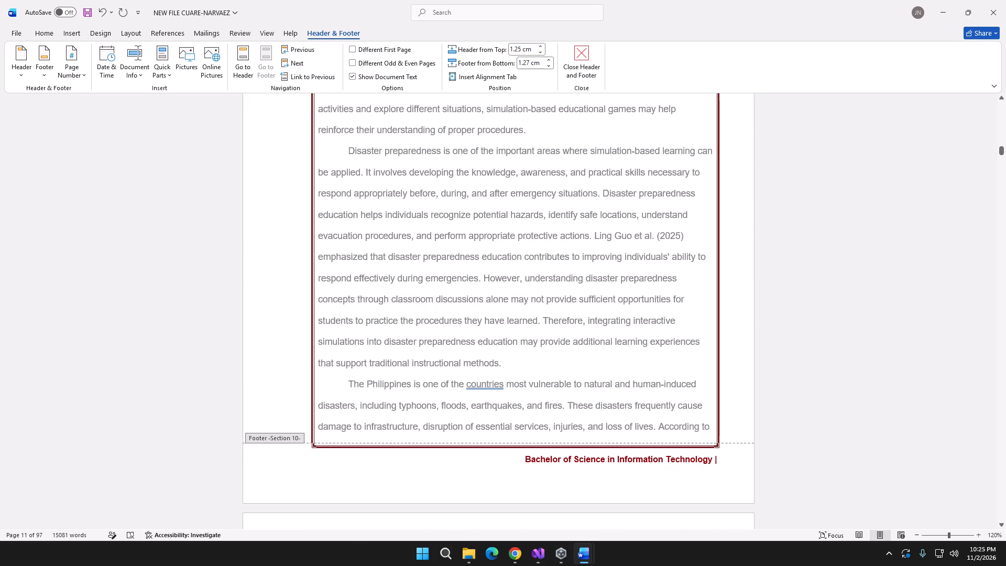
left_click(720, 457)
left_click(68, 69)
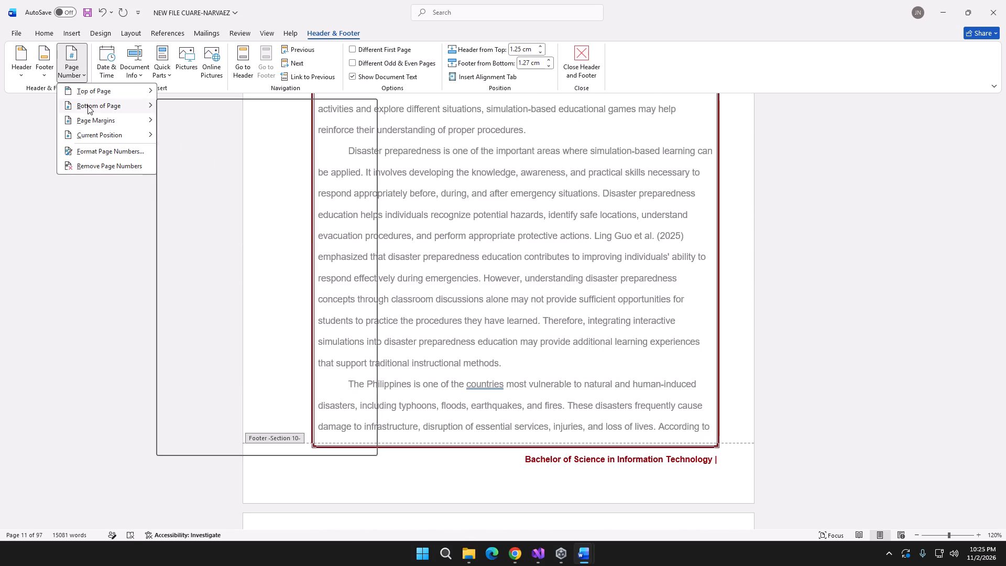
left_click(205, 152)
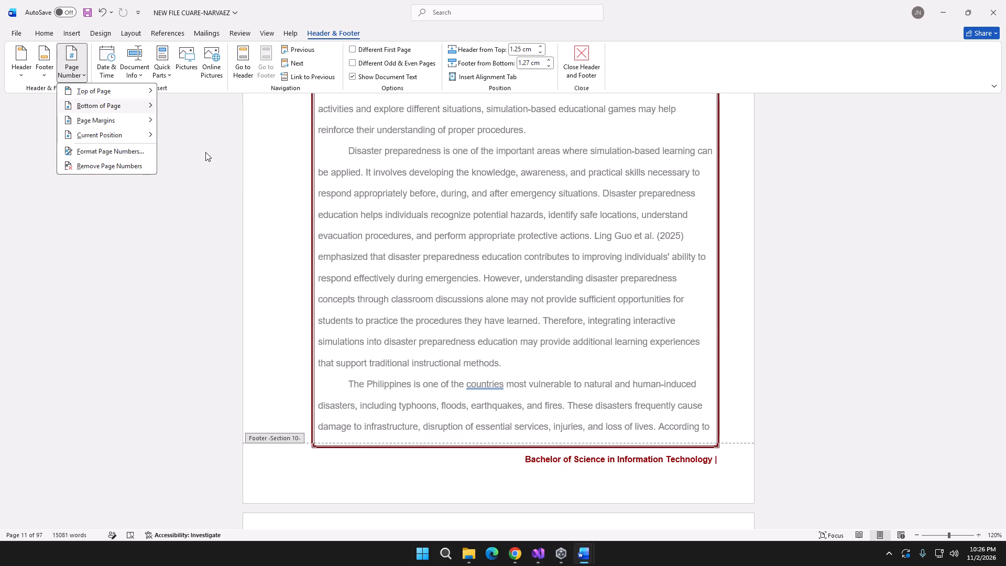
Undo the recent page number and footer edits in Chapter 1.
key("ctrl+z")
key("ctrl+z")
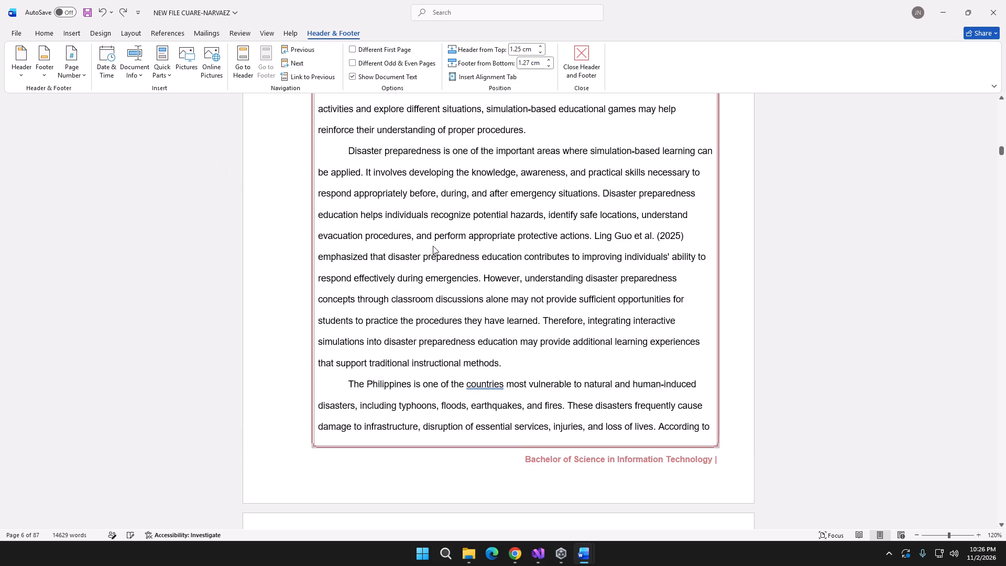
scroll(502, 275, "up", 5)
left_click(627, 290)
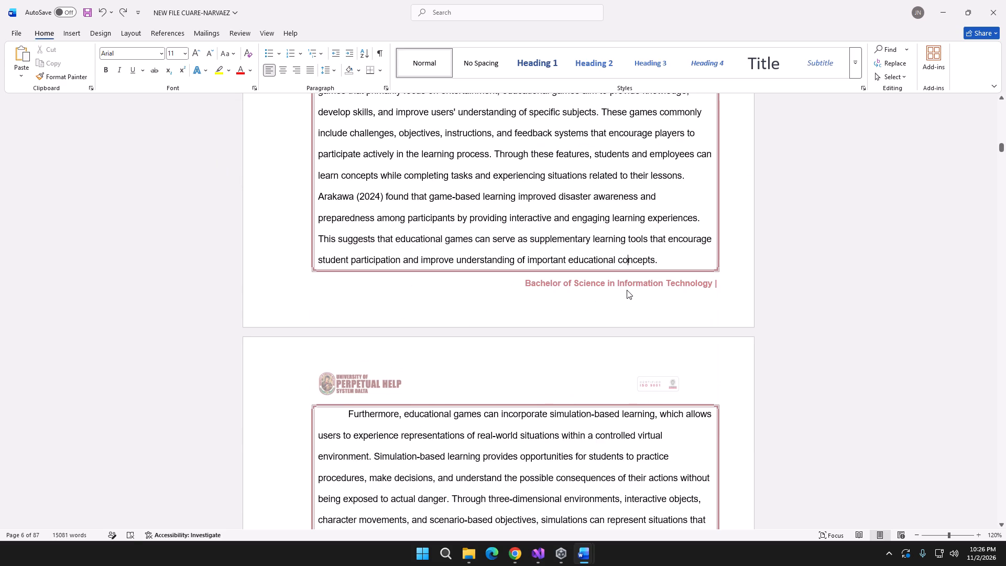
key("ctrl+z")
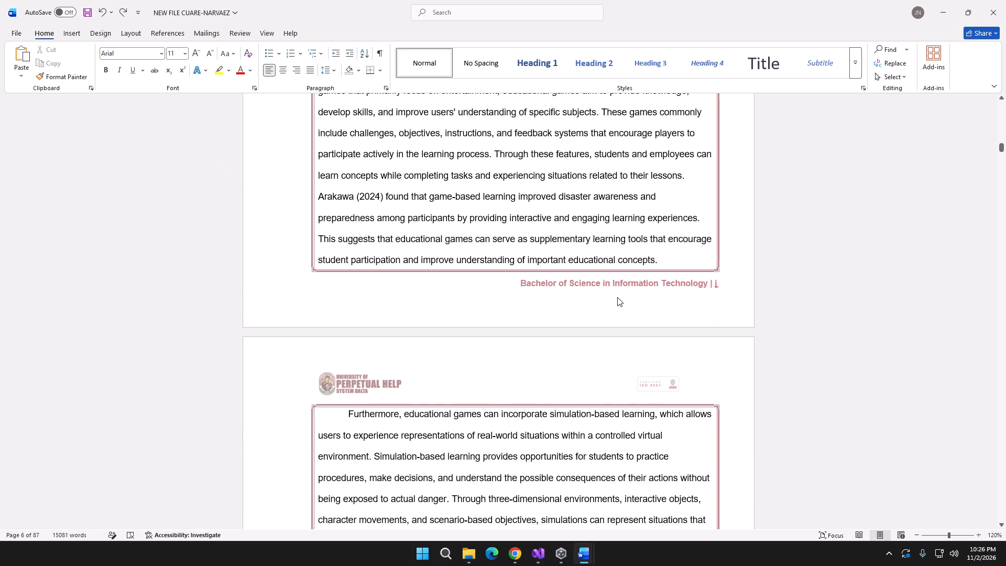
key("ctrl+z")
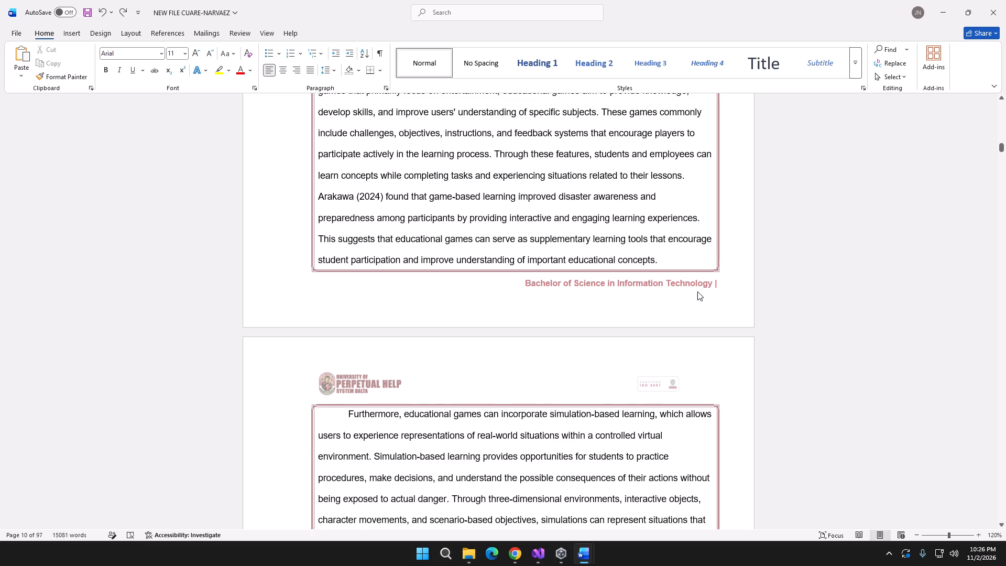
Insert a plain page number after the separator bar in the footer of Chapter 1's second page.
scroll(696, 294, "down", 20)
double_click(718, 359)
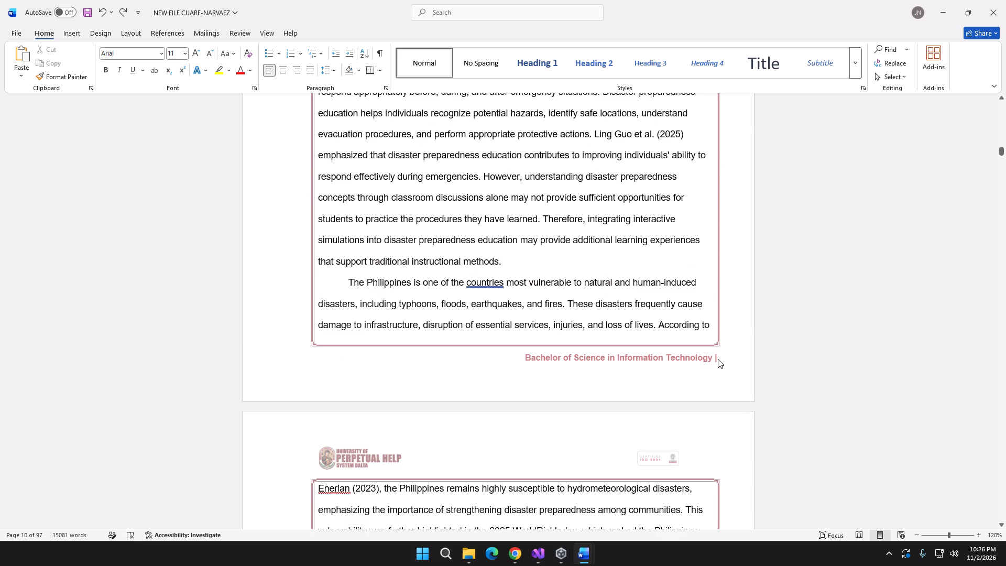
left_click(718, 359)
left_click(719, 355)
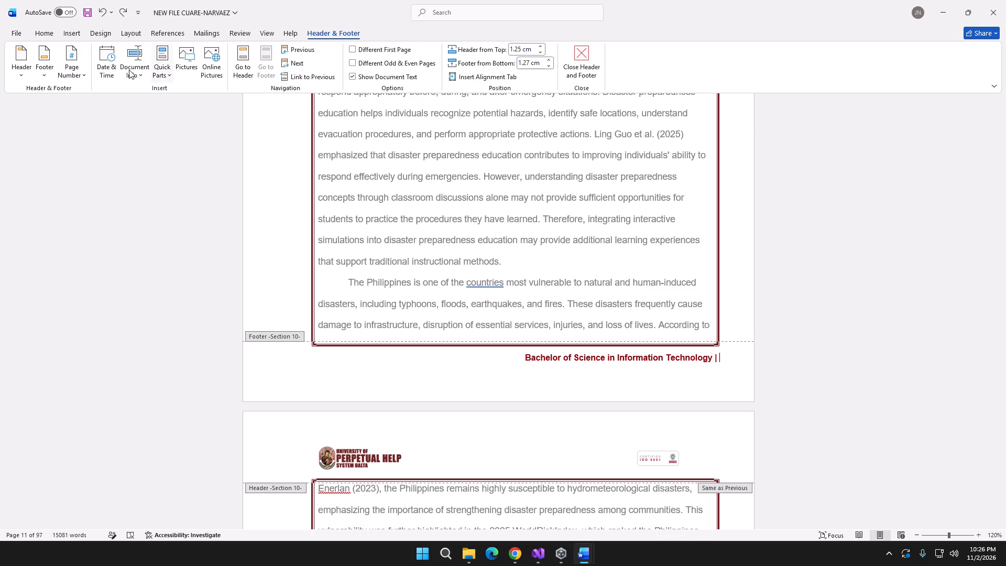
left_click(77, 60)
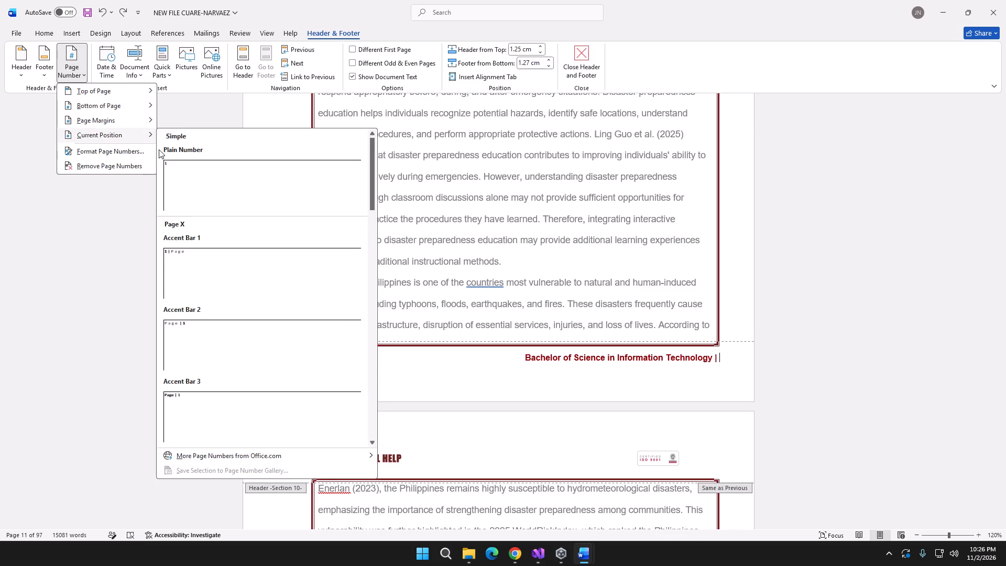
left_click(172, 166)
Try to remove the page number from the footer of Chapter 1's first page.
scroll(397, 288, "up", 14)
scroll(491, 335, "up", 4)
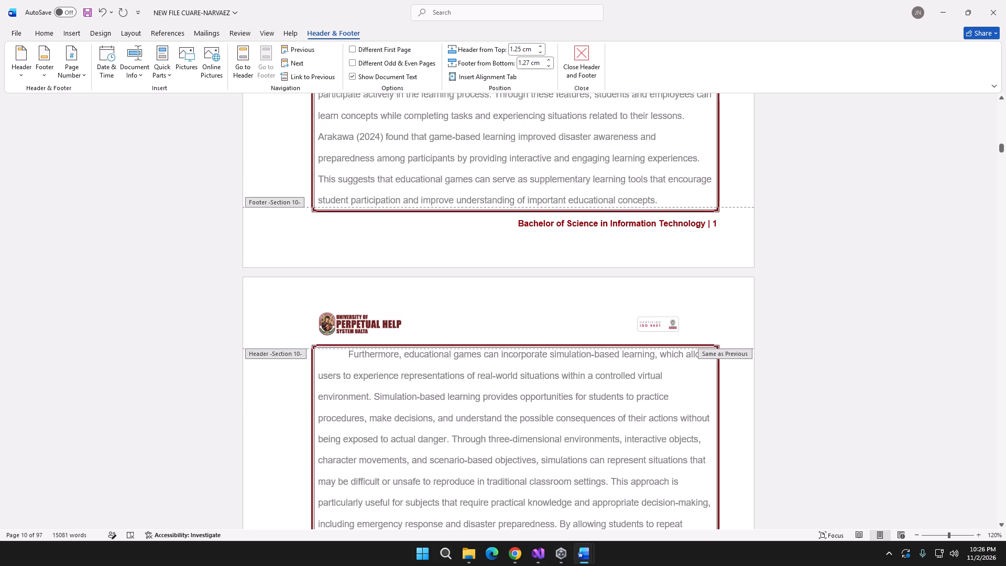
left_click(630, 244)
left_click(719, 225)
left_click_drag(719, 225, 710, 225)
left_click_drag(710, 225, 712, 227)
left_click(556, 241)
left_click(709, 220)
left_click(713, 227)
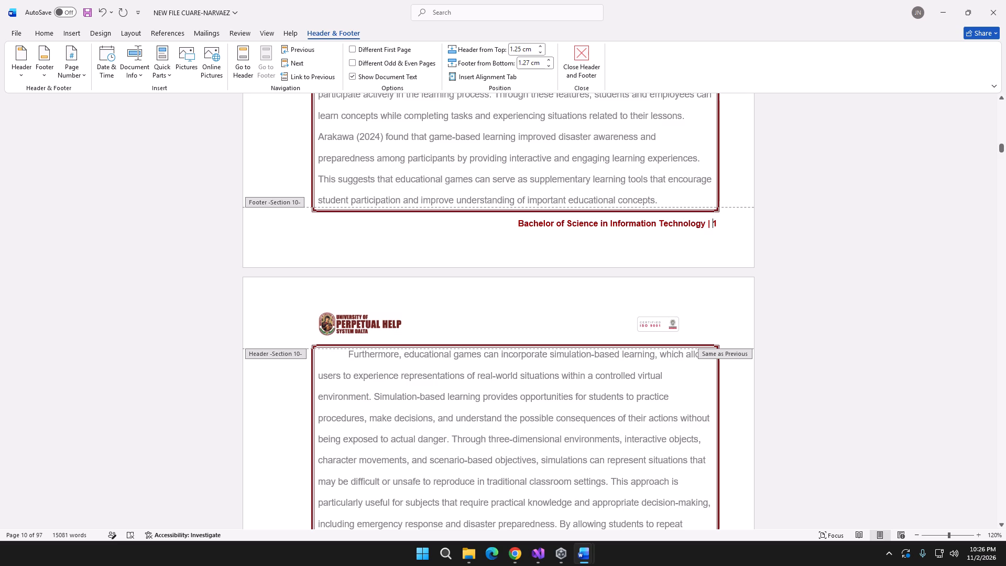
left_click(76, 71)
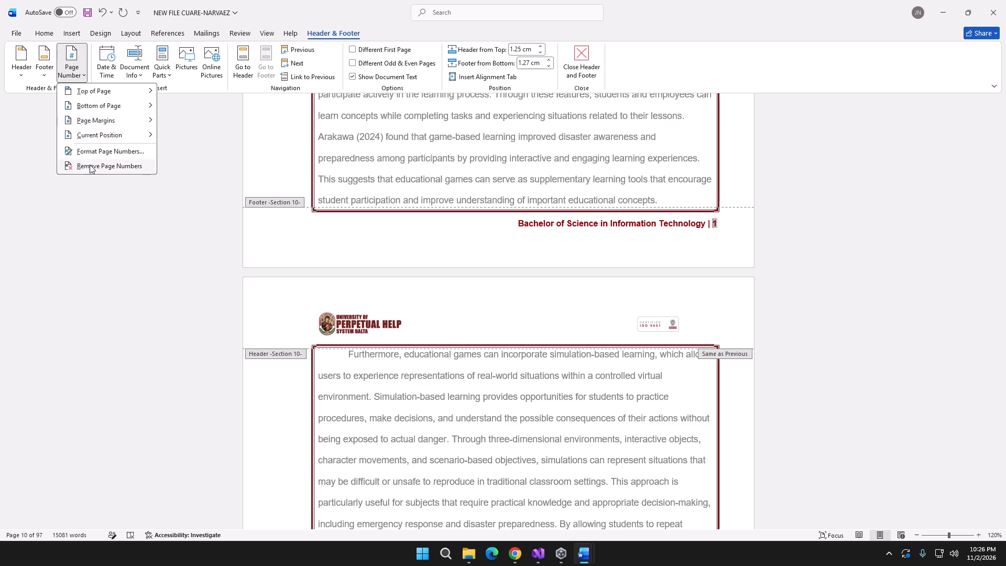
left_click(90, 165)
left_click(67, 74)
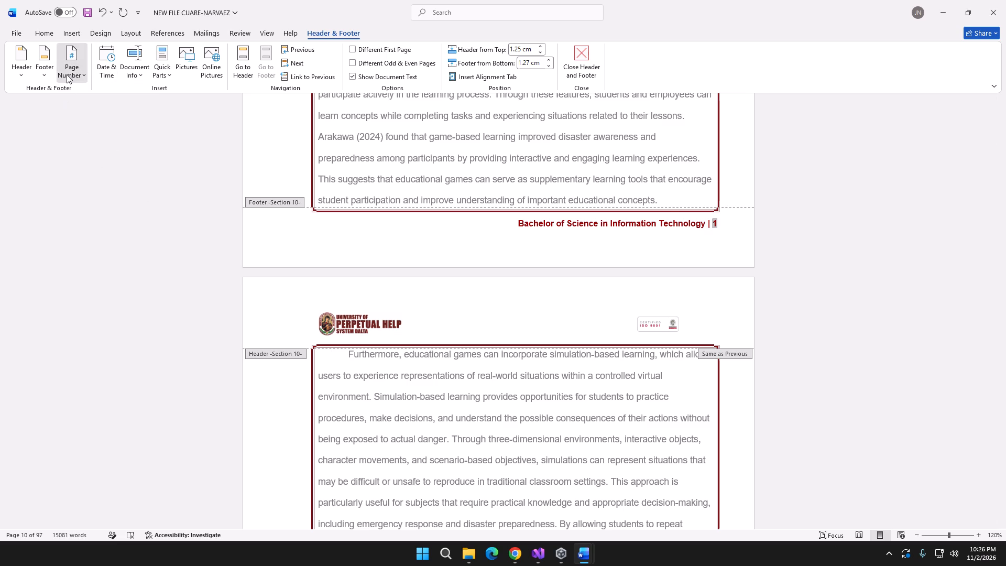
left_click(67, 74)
Remove the footer from Chapter 1's section, starting from its first page.
left_click(48, 69)
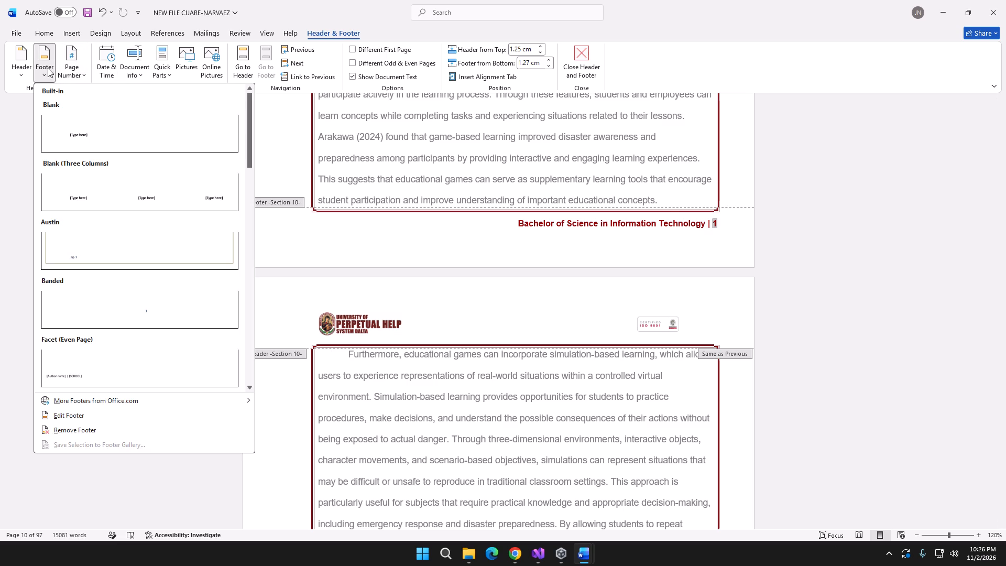
left_click(119, 428)
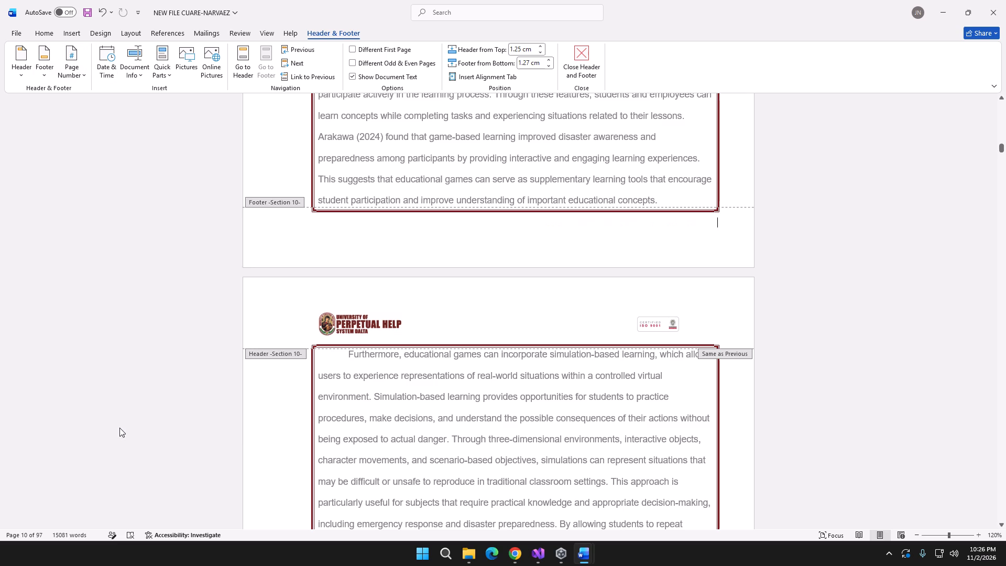
scroll(414, 341, "down", 19)
scroll(436, 341, "up", 14)
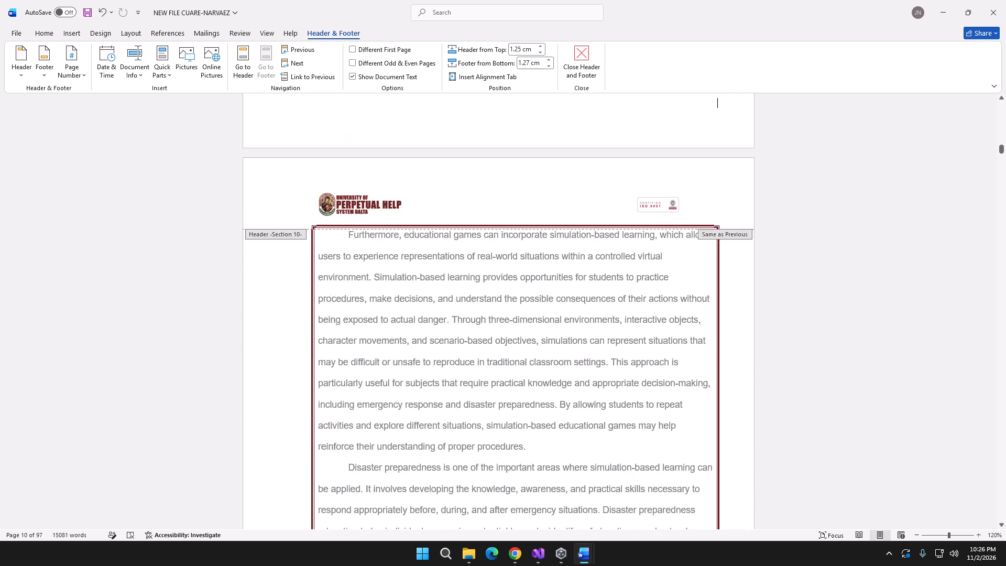
Undo the removal of the footer from Chapter 1's section.
scroll(436, 341, "up", 5)
key("ctrl+z")
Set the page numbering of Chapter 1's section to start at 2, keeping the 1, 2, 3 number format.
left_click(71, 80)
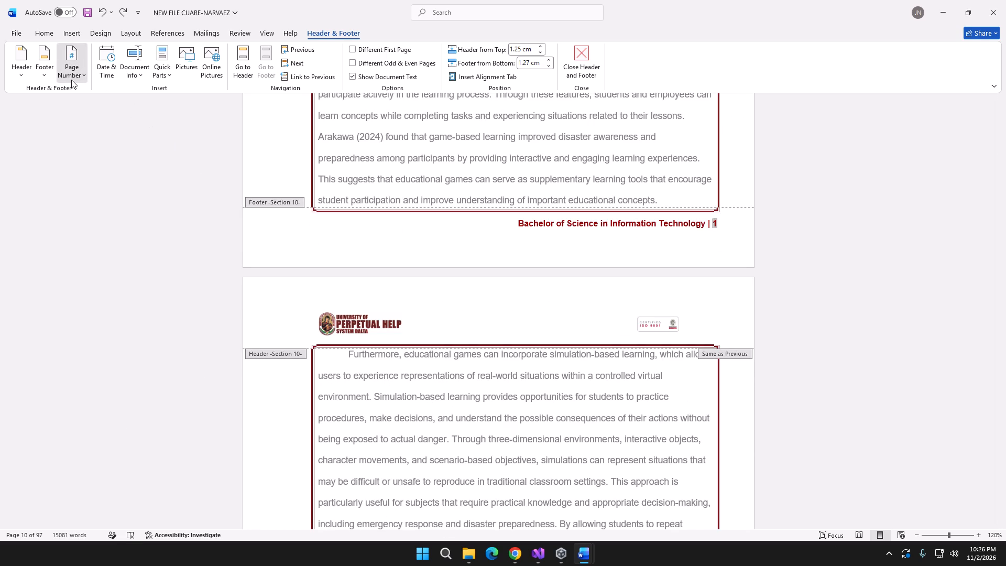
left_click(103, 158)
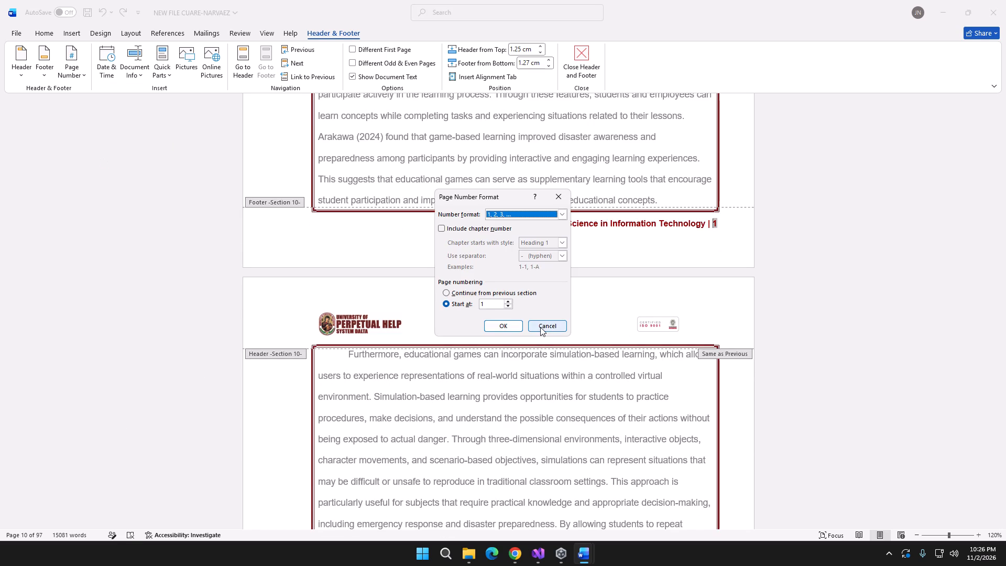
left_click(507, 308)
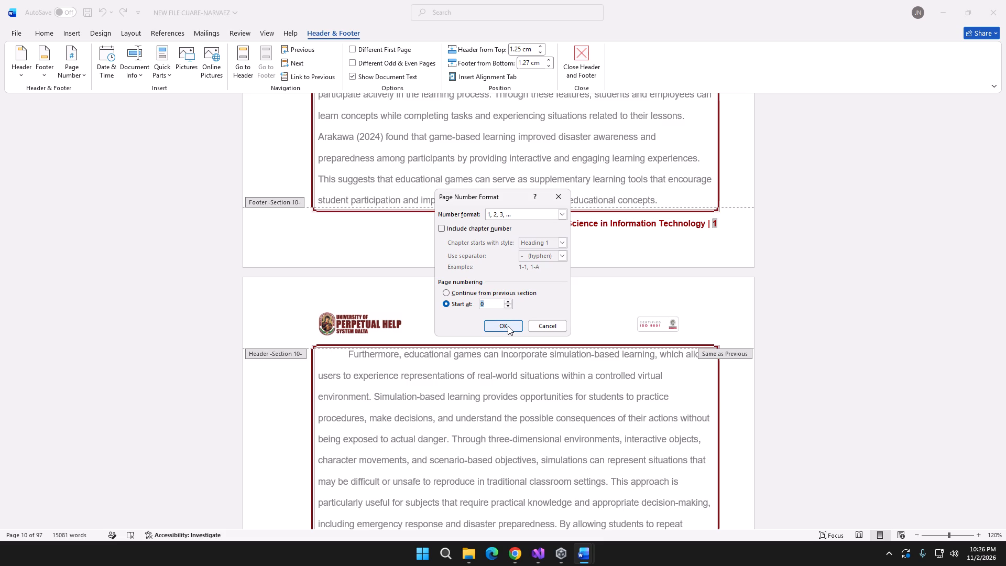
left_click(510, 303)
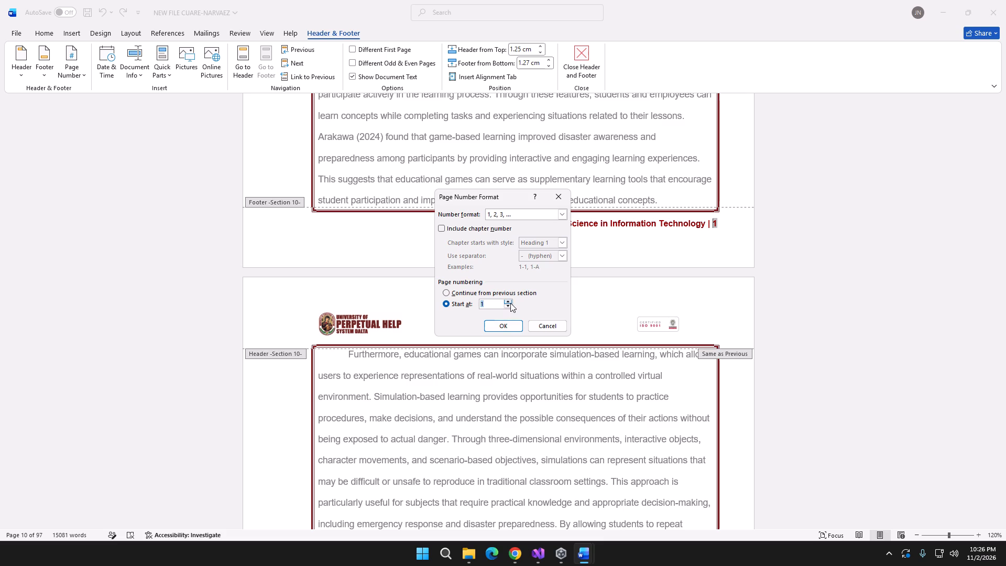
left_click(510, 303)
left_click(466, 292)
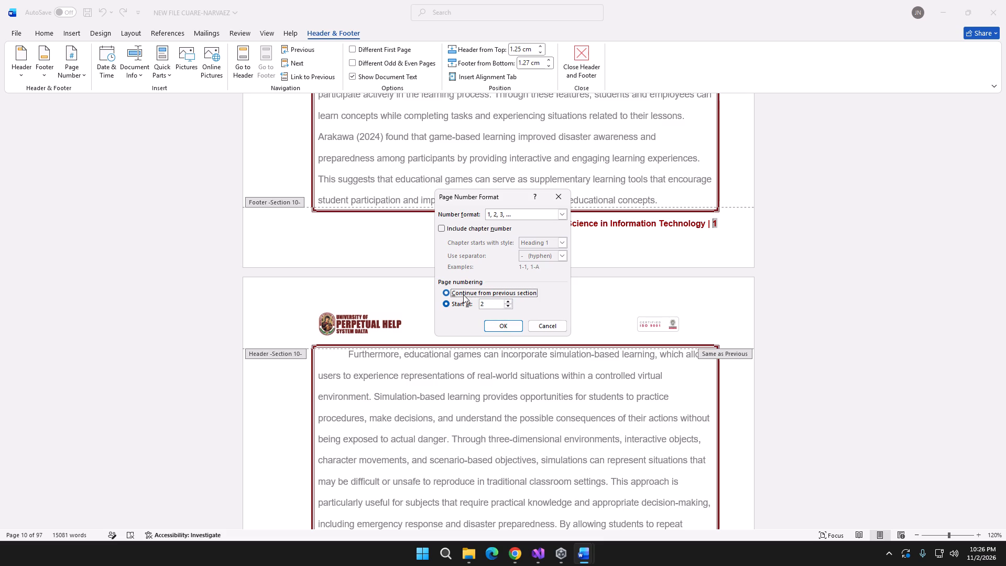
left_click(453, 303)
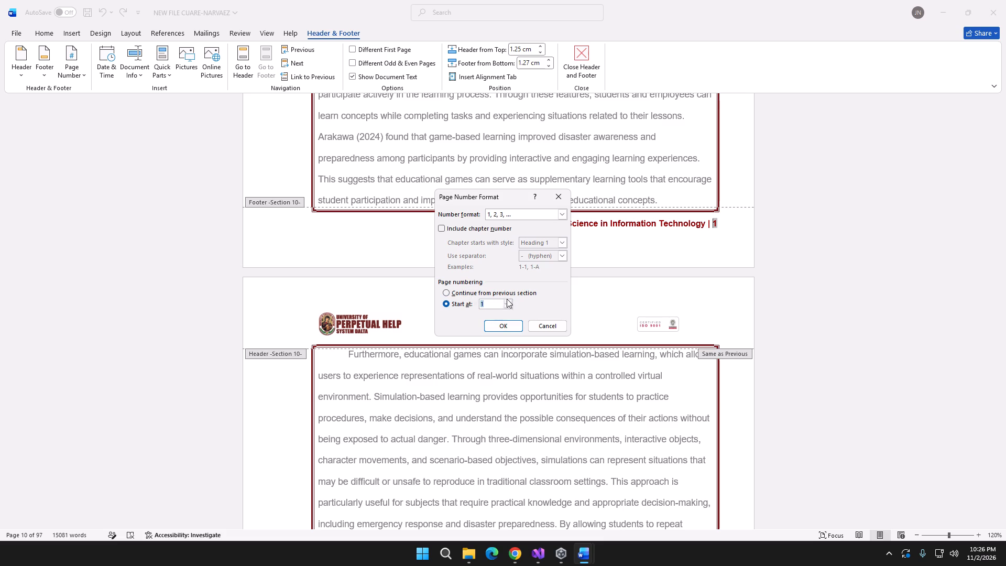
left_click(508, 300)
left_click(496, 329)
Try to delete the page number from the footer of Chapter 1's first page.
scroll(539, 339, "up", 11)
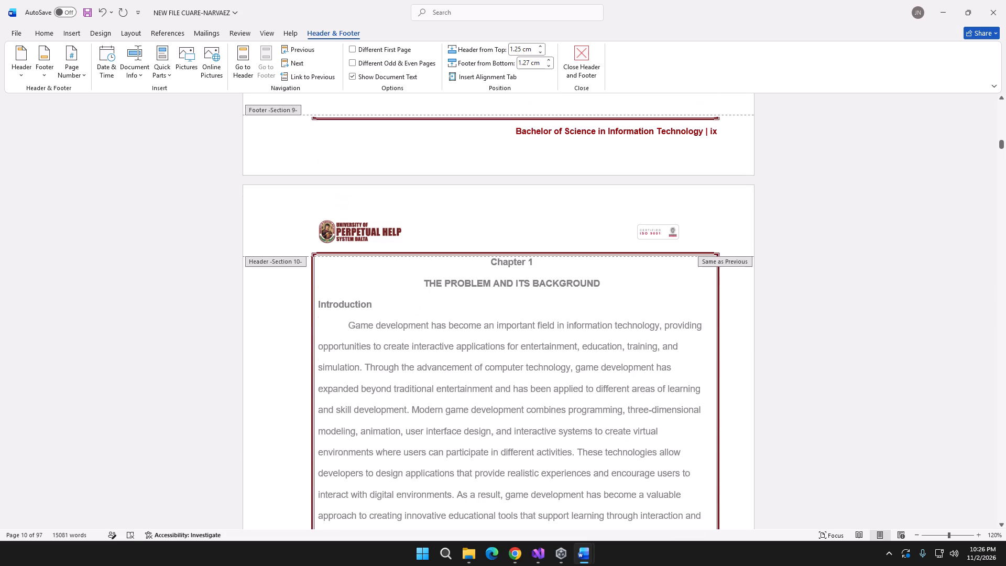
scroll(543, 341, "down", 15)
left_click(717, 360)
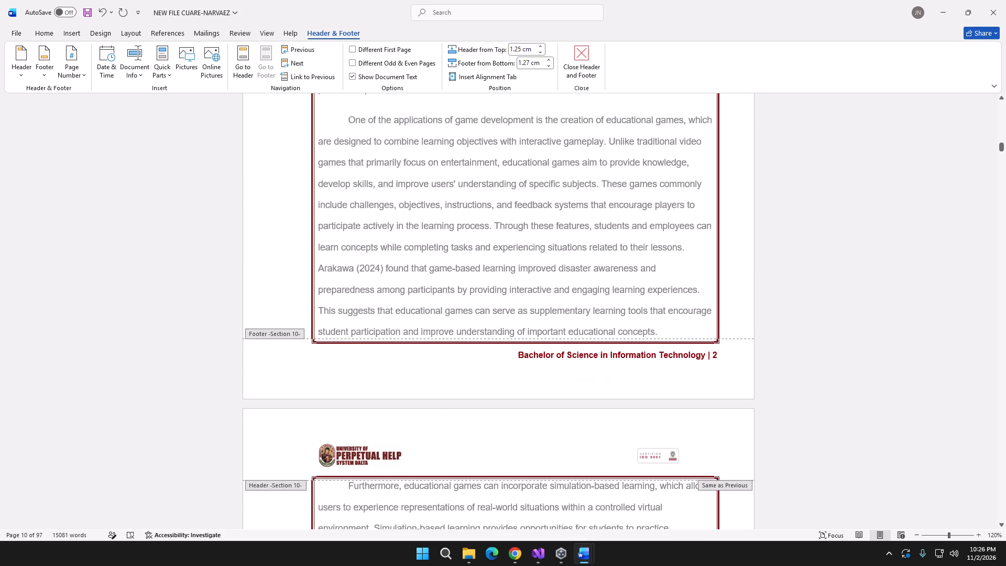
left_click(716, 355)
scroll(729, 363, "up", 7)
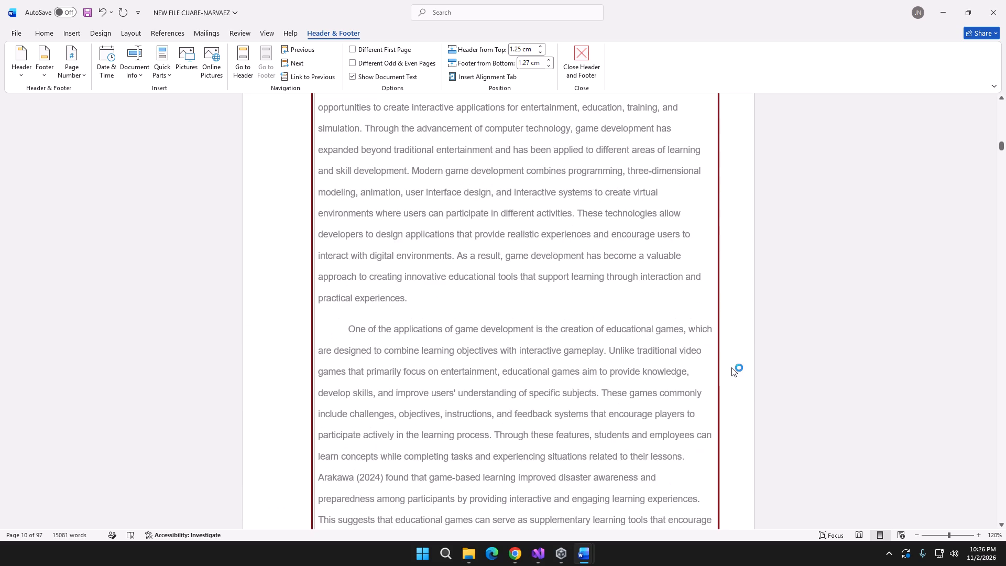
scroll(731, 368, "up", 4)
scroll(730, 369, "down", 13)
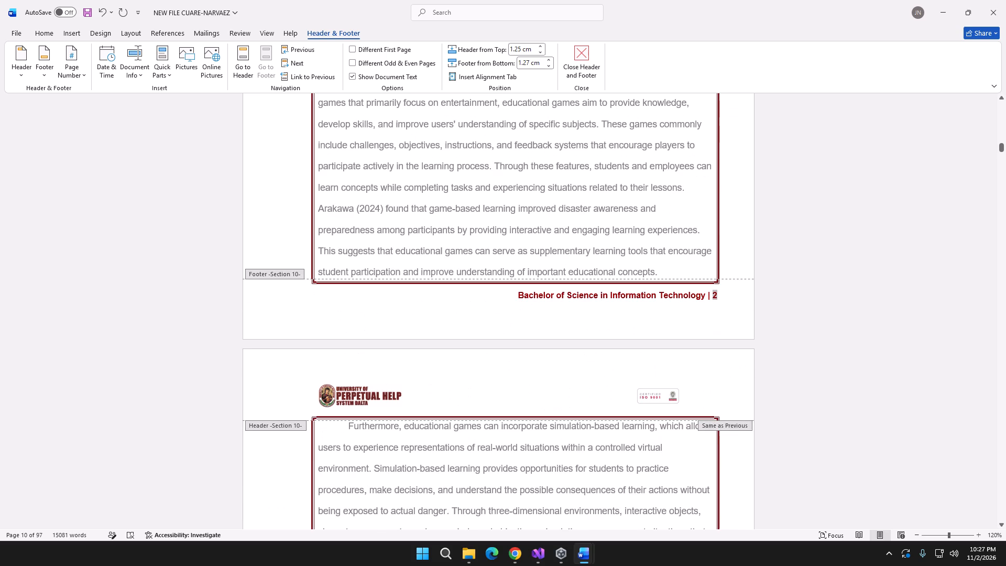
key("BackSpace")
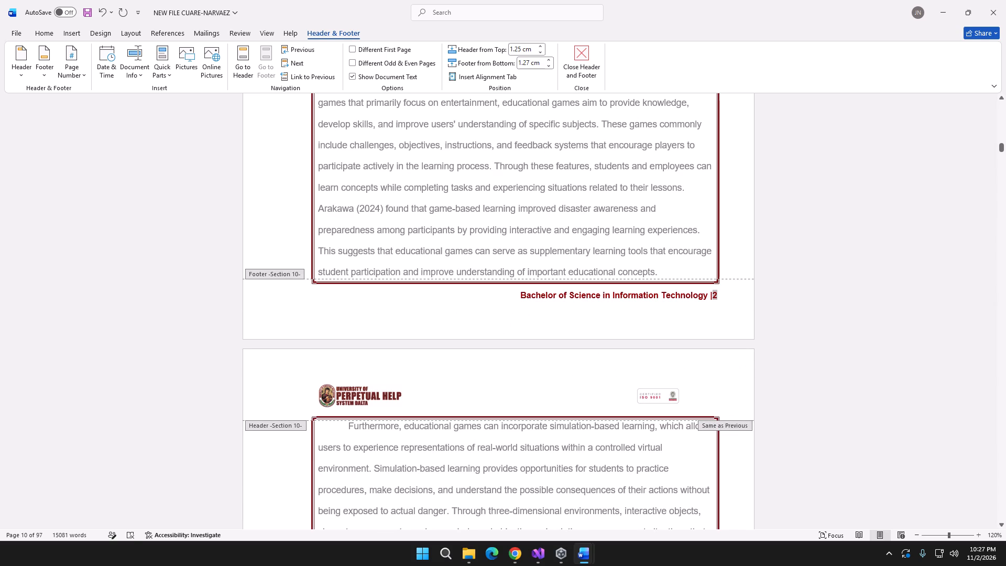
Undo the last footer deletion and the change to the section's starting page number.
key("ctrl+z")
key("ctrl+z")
Examine the page numbers in the footers of Chapter 1's first pages.
scroll(727, 354, "down", 7)
scroll(725, 356, "up", 6)
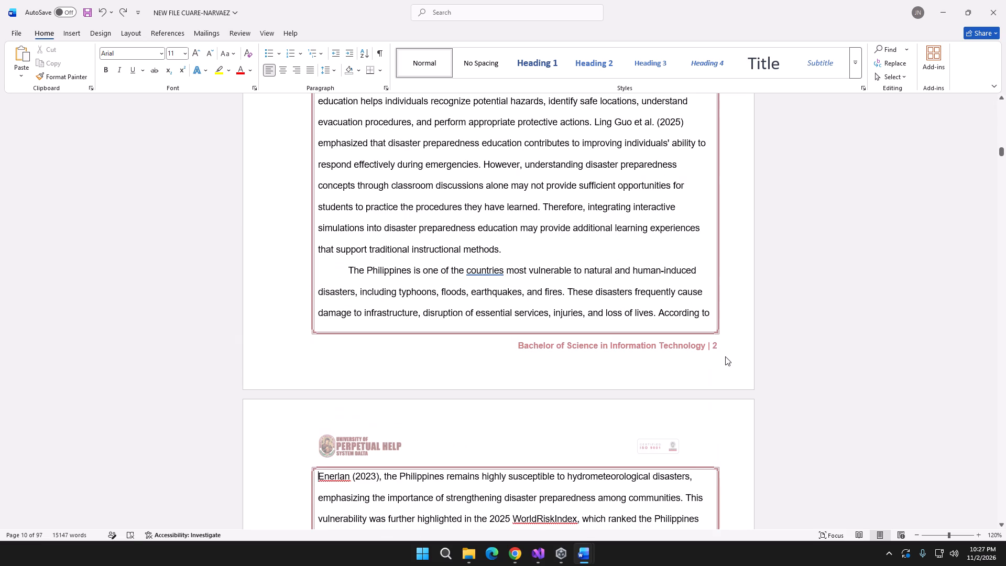
scroll(704, 353, "down", 13)
scroll(704, 353, "up", 12)
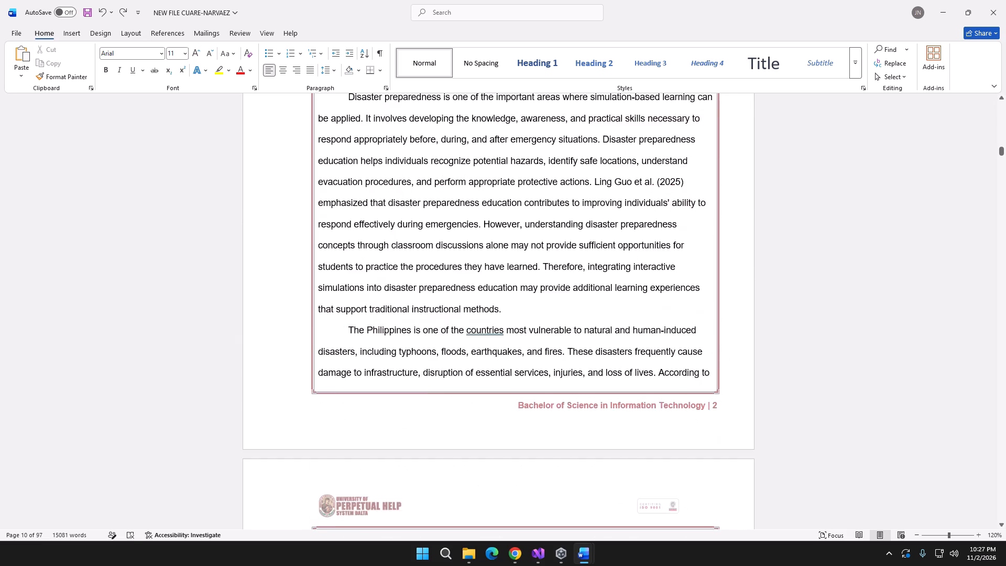
scroll(705, 353, "up", 16)
scroll(705, 354, "up", 20)
scroll(705, 354, "up", 1)
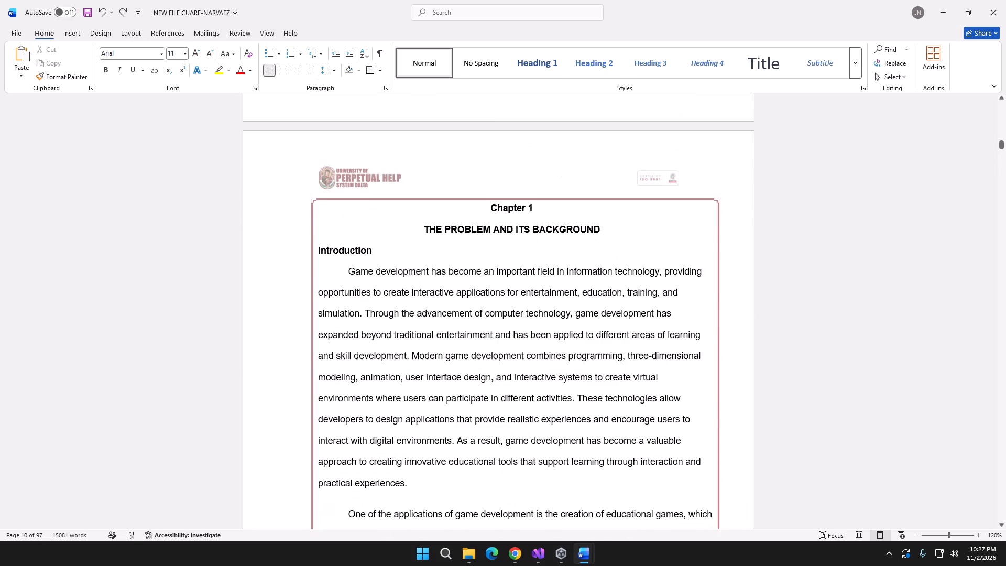
scroll(704, 358, "down", 20)
scroll(704, 358, "down", 12)
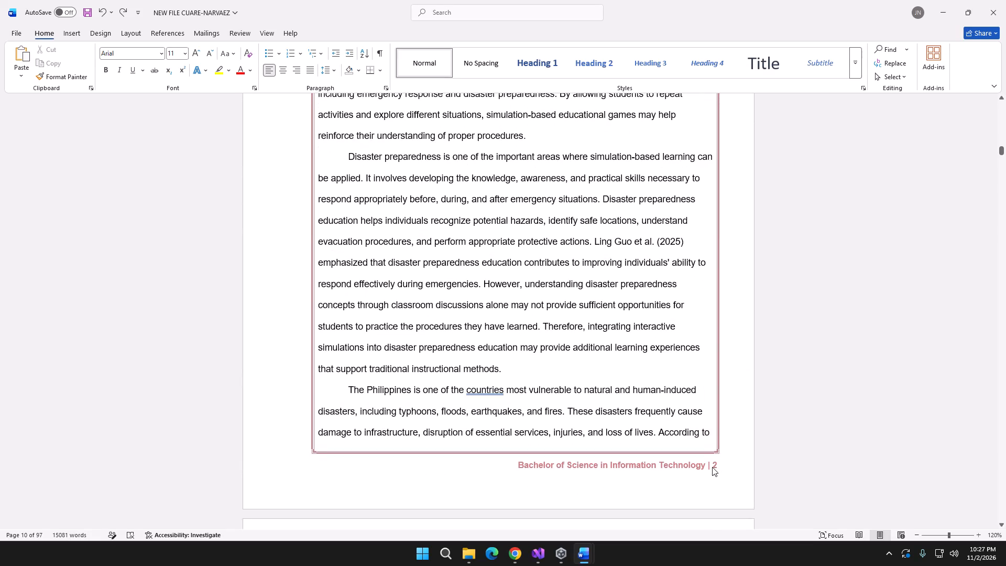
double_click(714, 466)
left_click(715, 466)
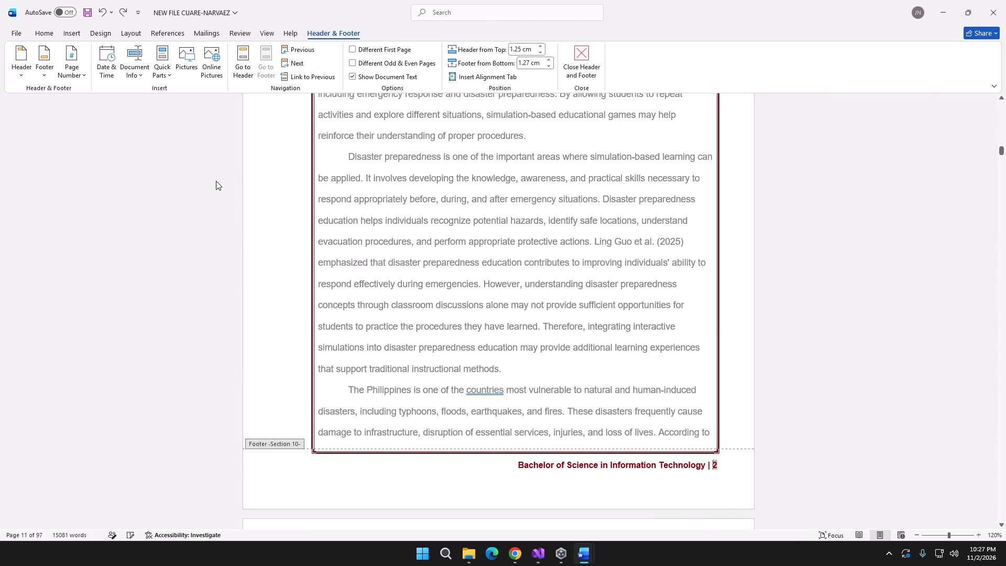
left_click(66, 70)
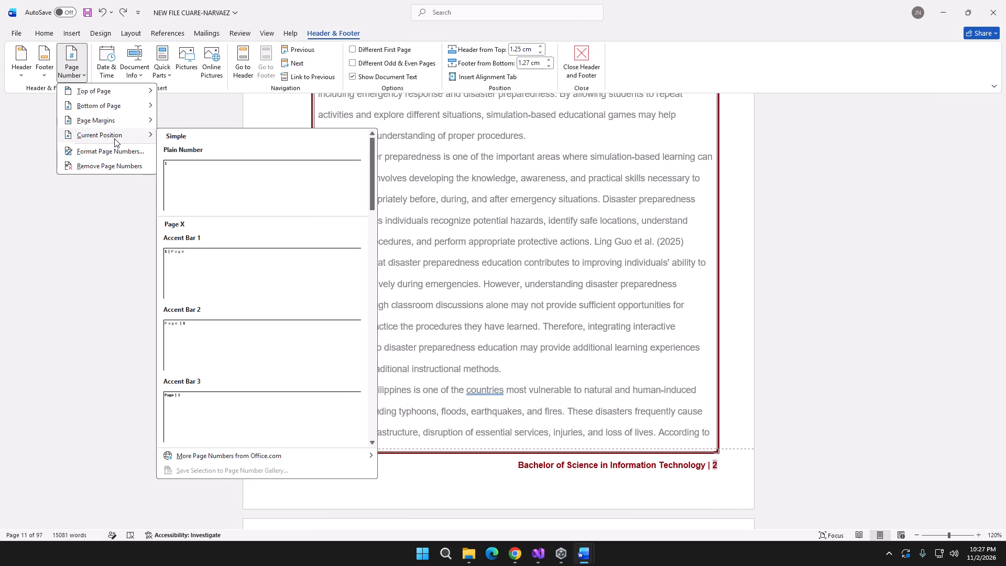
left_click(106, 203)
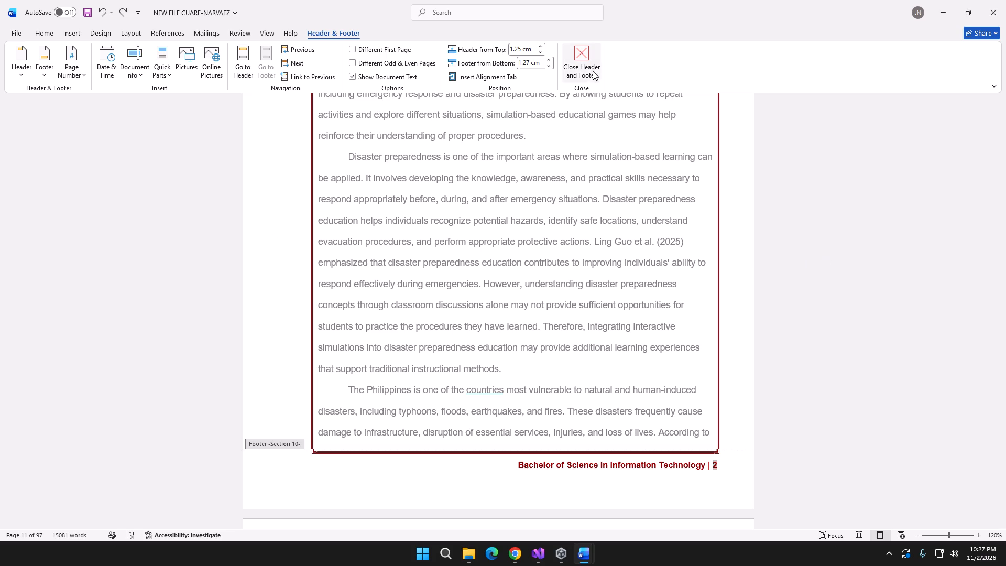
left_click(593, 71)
scroll(802, 296, "up", 6)
scroll(792, 300, "up", 20)
scroll(792, 300, "up", 7)
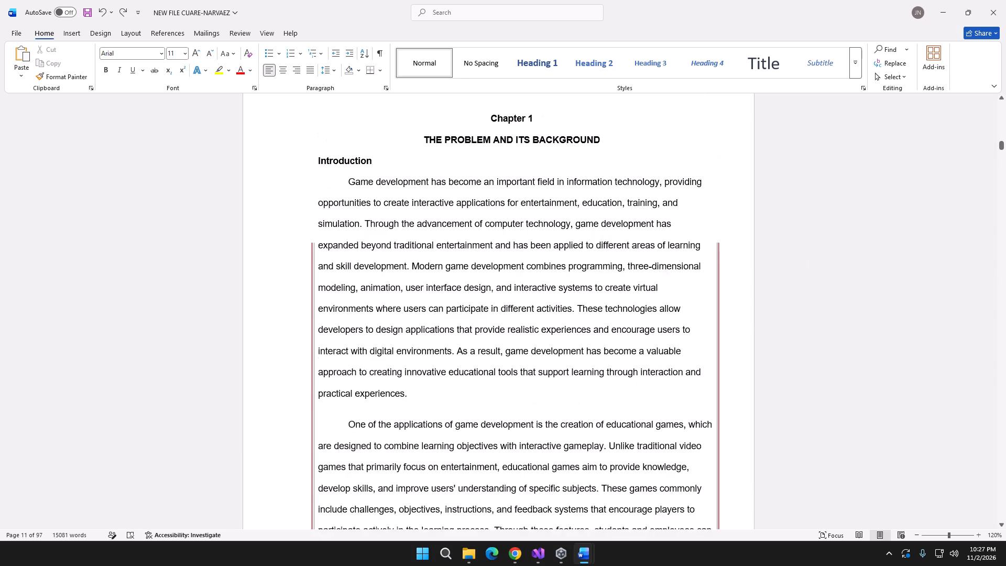
scroll(779, 327, "up", 20)
scroll(779, 327, "up", 20)
scroll(779, 327, "up", 8)
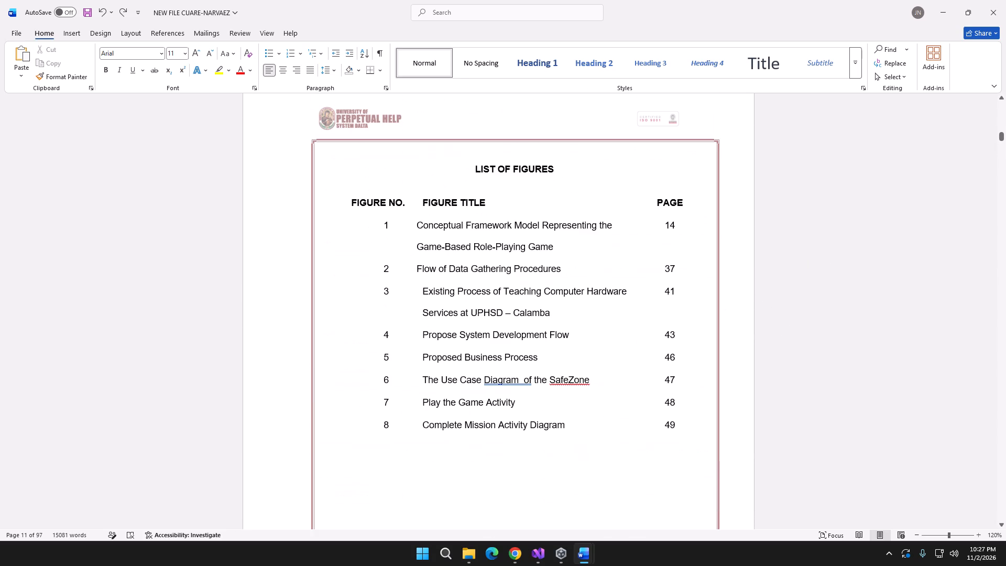
scroll(672, 314, "up", 18)
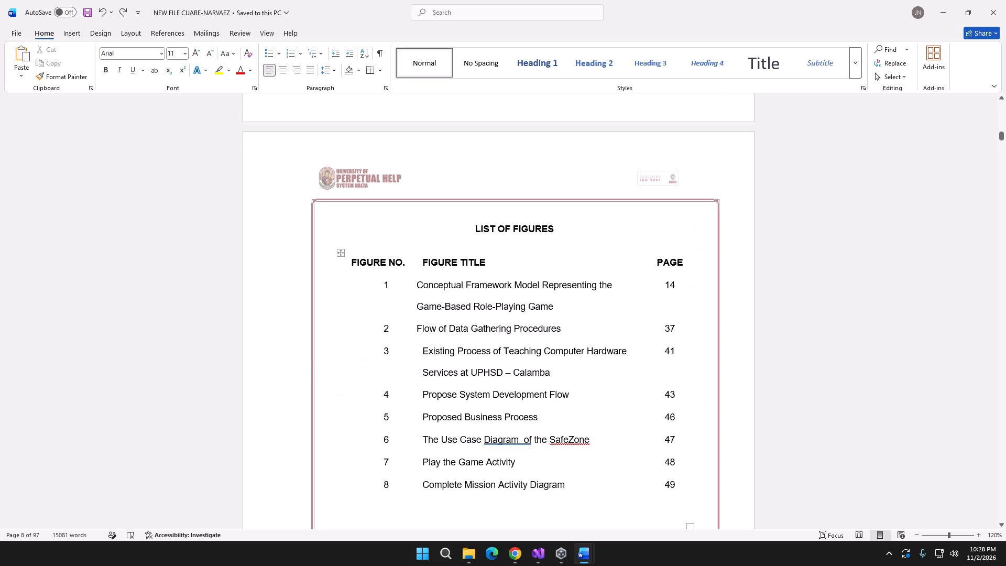
left_click_drag(760, 14, 1005, 276)
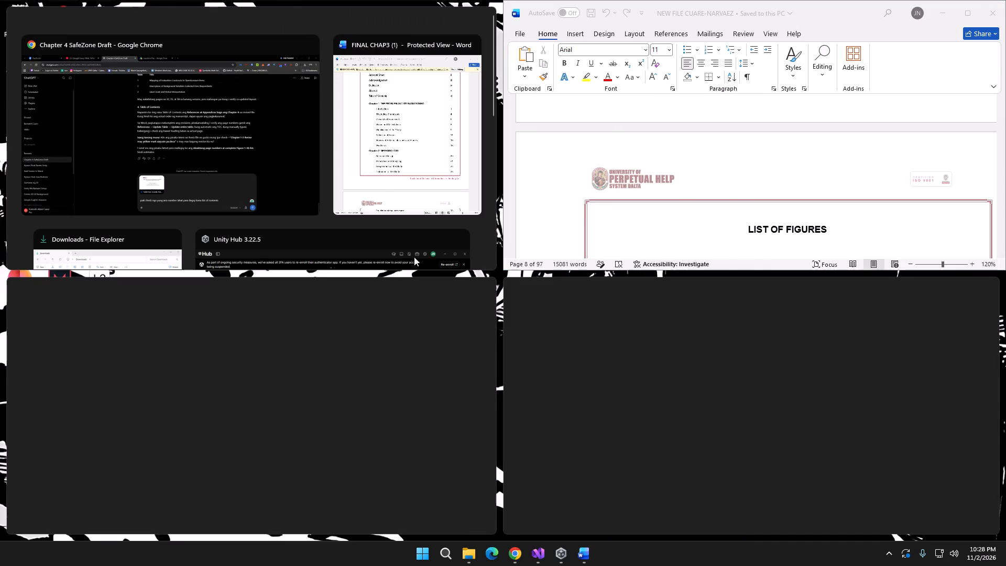
left_click(380, 184)
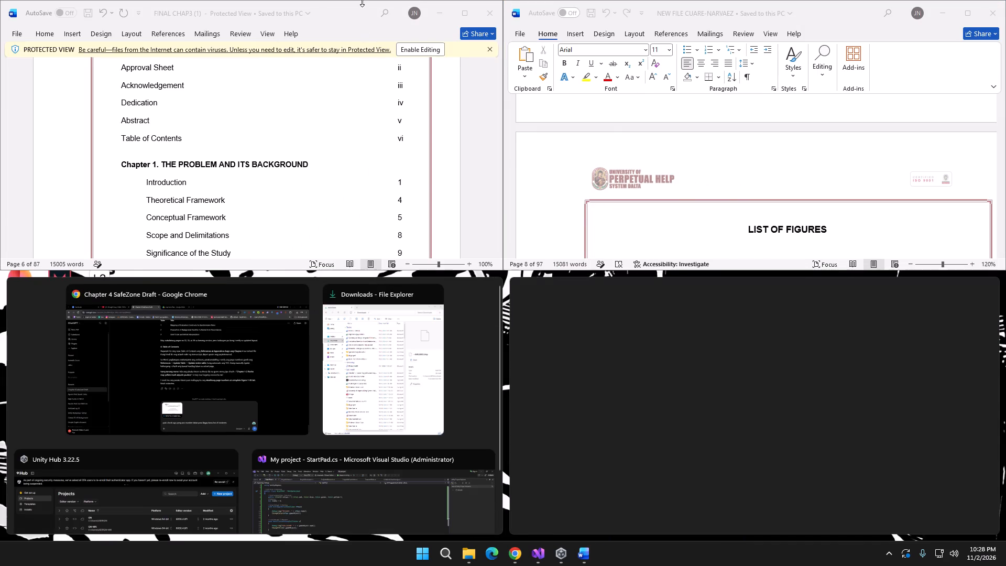
left_click_drag(362, 1, 318, 20)
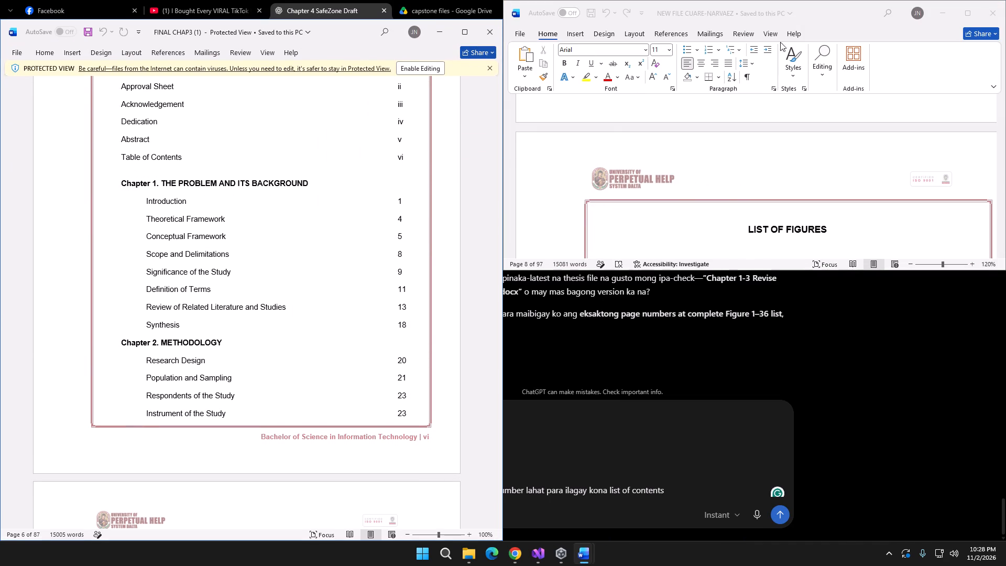
left_click_drag(840, 14, 1005, 304)
left_click_drag(347, 37, 28, 171)
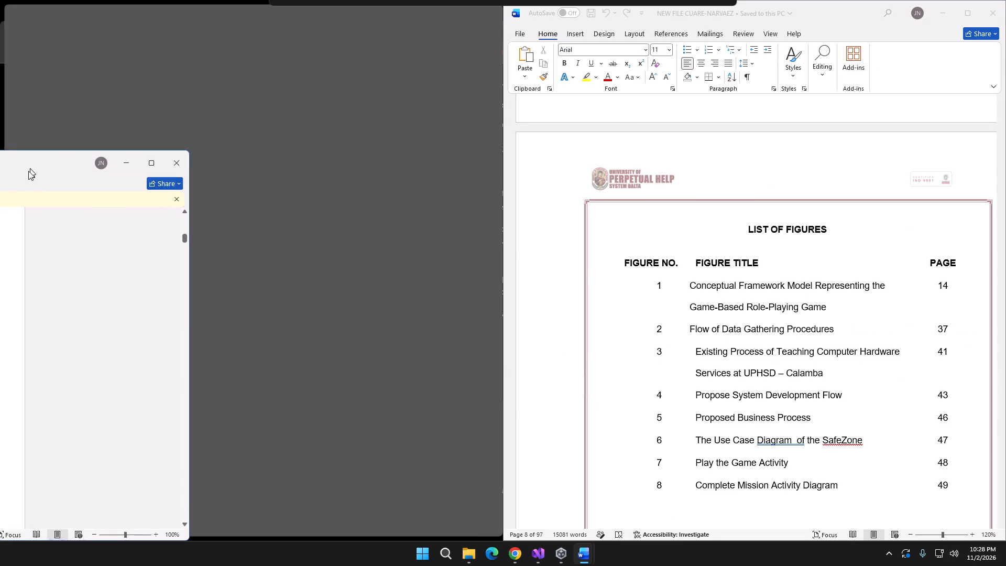
left_click_drag(28, 171, 0, 245)
Compare the tables of contents of FINAL CHAP3 (1) and the thesis, from the preliminaries through Chapter 2.
scroll(692, 299, "up", 20)
scroll(302, 245, "up", 3)
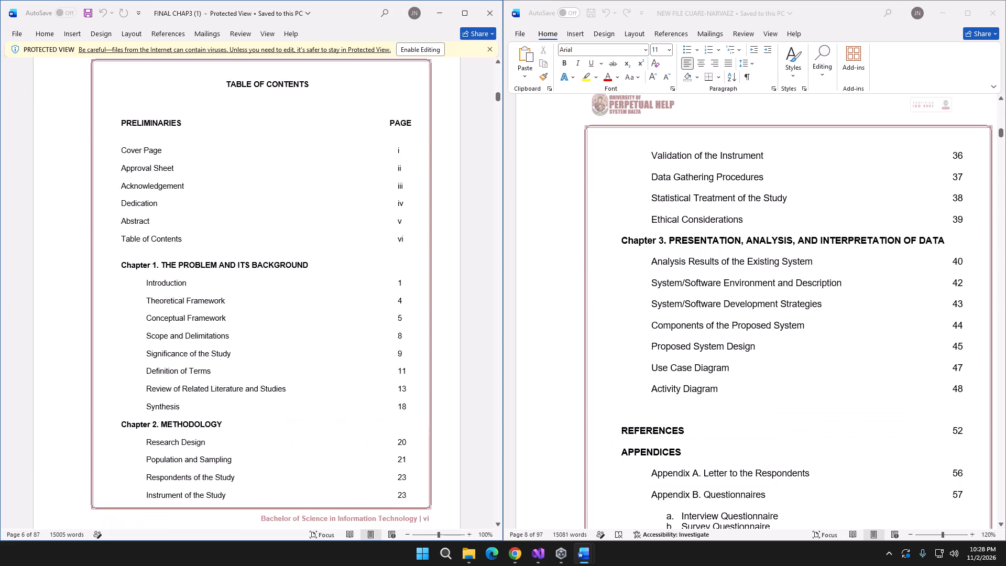
scroll(299, 250, "up", 8)
scroll(735, 326, "up", 20)
scroll(735, 326, "up", 6)
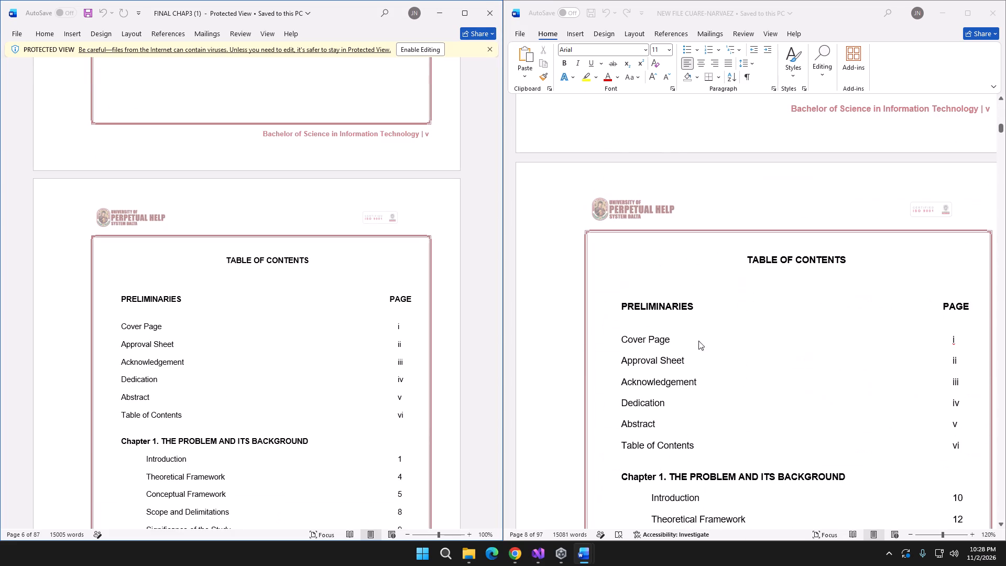
scroll(321, 276, "up", 14)
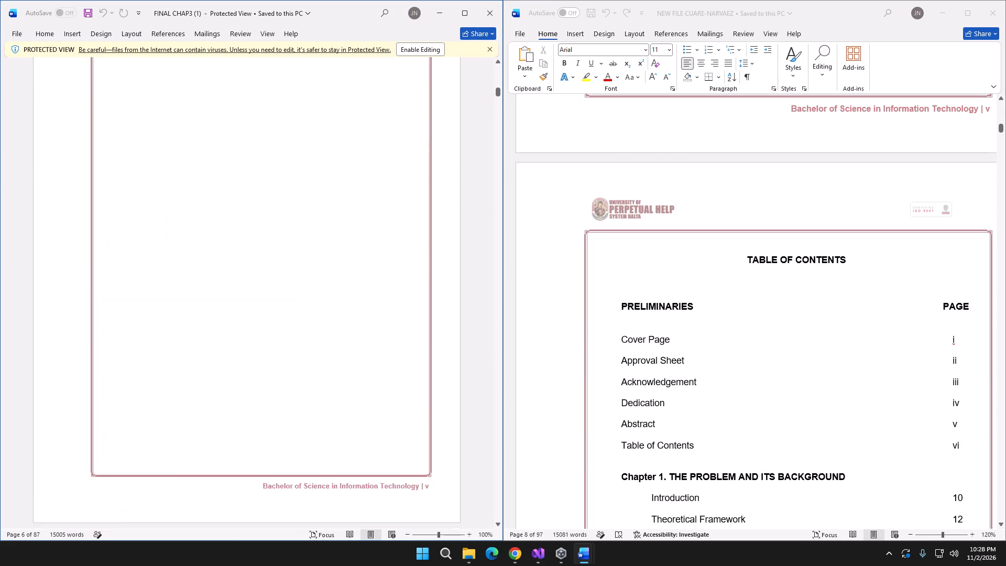
scroll(305, 285, "up", 7)
scroll(302, 288, "down", 20)
scroll(302, 288, "down", 7)
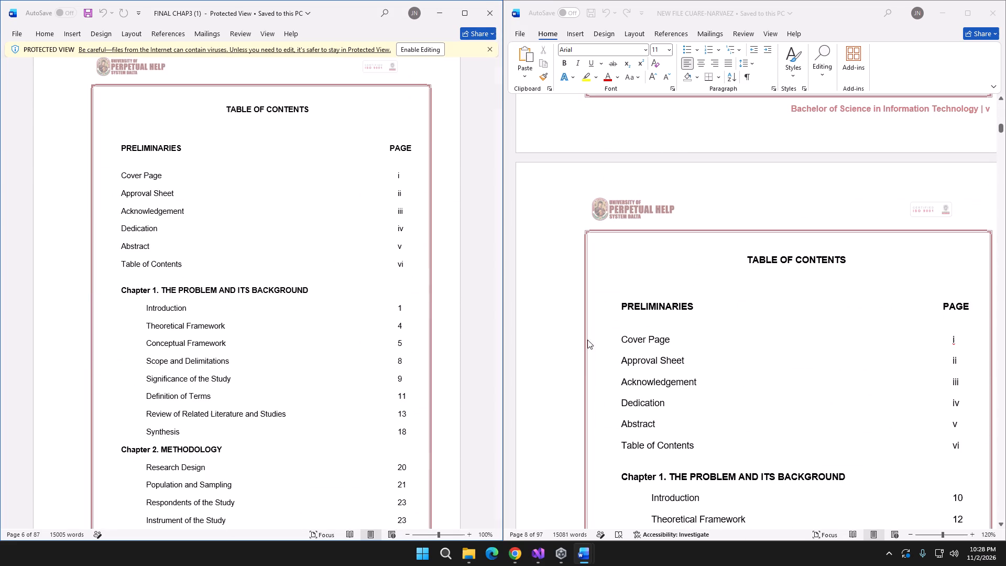
scroll(778, 365, "down", 9)
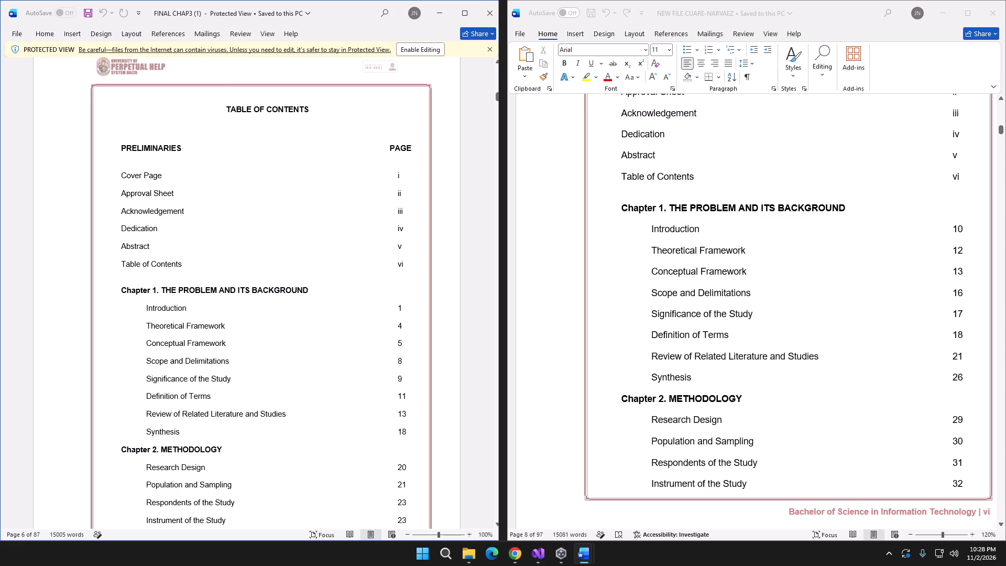
scroll(342, 281, "down", 4)
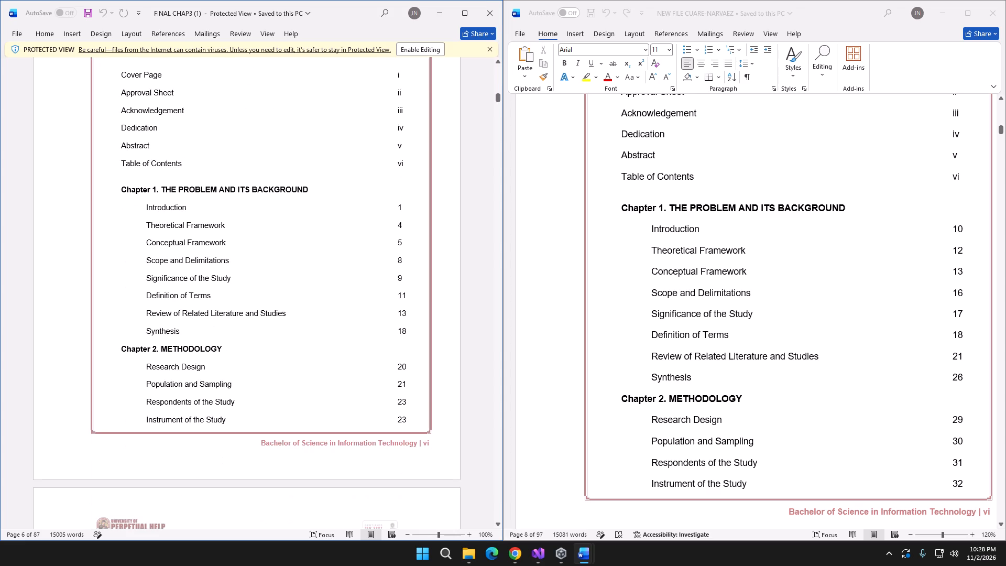
scroll(778, 346, "down", 2)
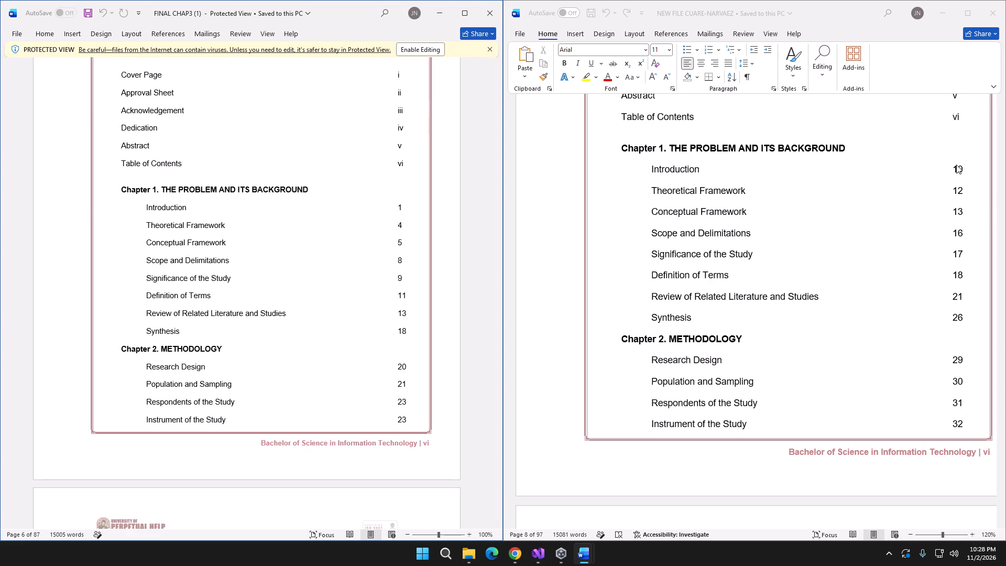
In the thesis's table of contents, set the page numbers of Introduction to 1 and Theoretical Framework to 4.
left_click(966, 162)
left_click(966, 168)
key("BackSpace")
left_click(965, 190)
key("BackSpace")
key("BackSpace")
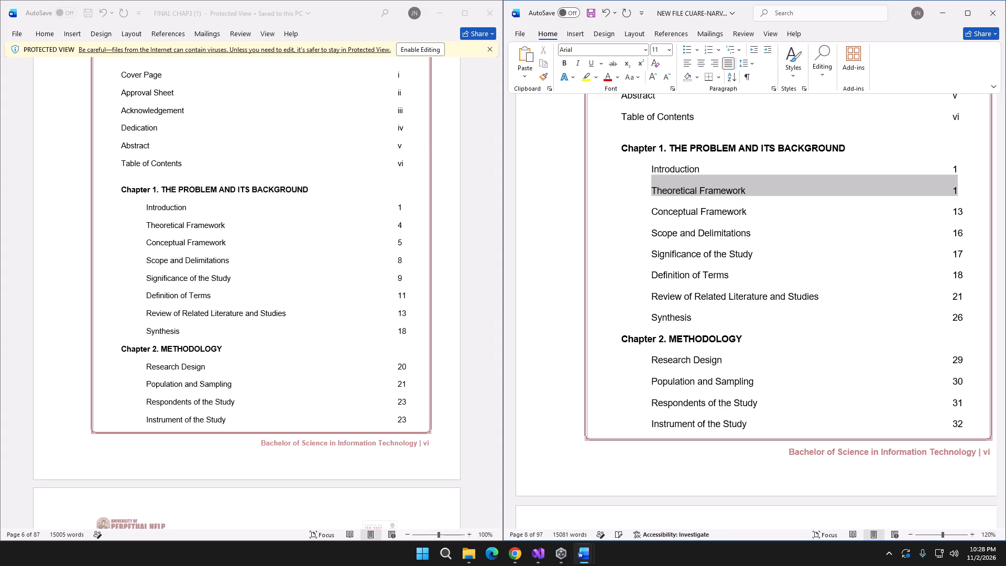
left_click(954, 193)
left_click(955, 191)
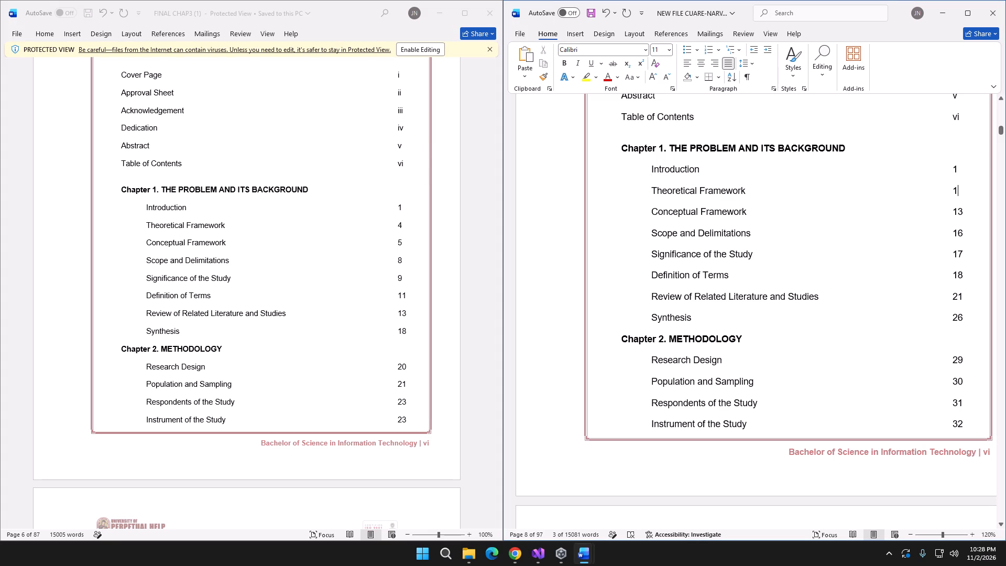
left_click_drag(953, 190, 958, 191)
key("4")
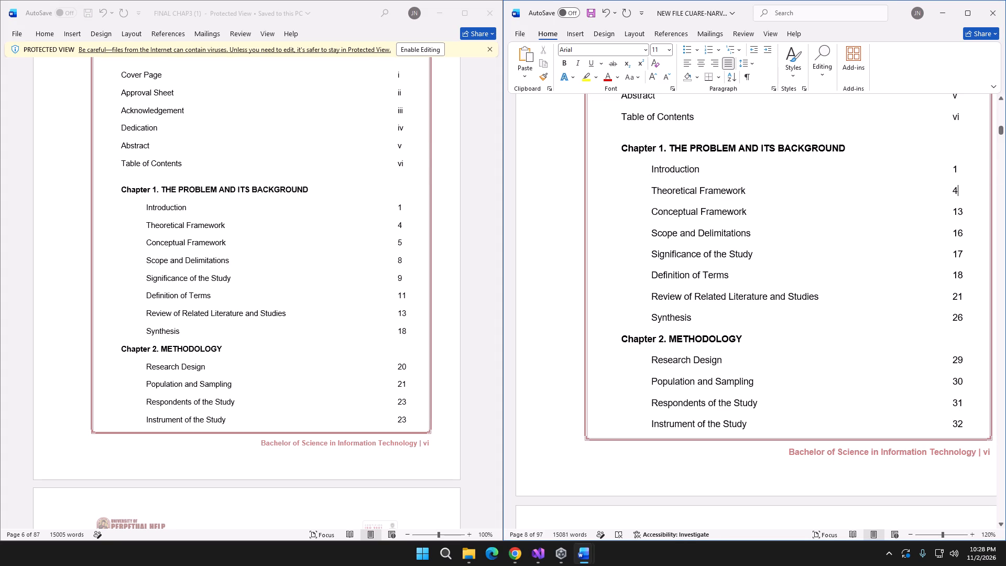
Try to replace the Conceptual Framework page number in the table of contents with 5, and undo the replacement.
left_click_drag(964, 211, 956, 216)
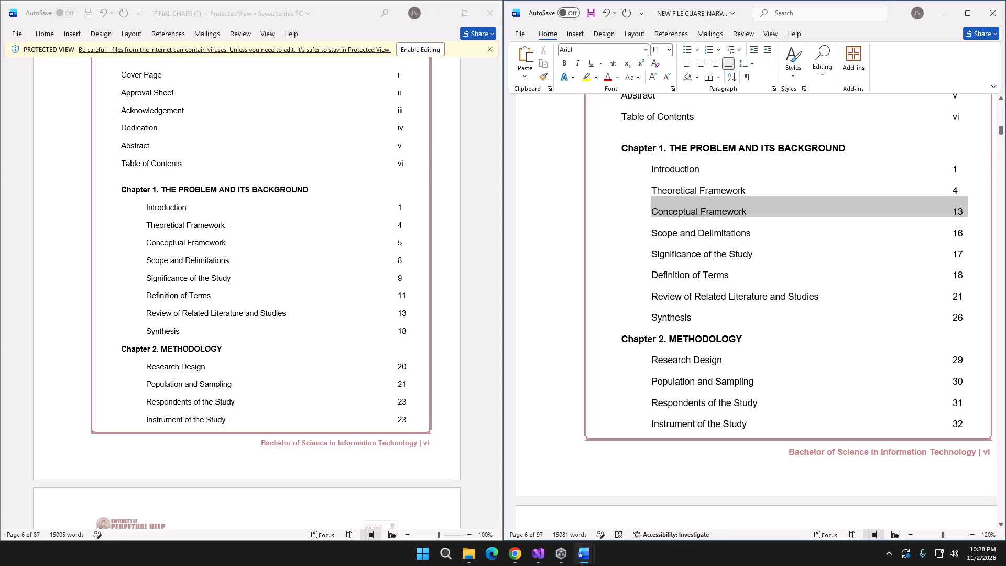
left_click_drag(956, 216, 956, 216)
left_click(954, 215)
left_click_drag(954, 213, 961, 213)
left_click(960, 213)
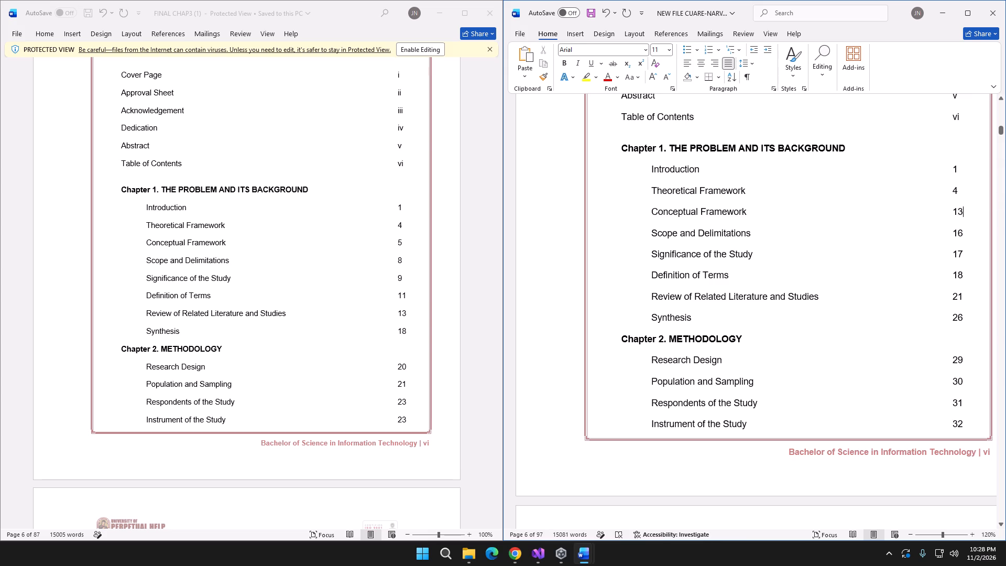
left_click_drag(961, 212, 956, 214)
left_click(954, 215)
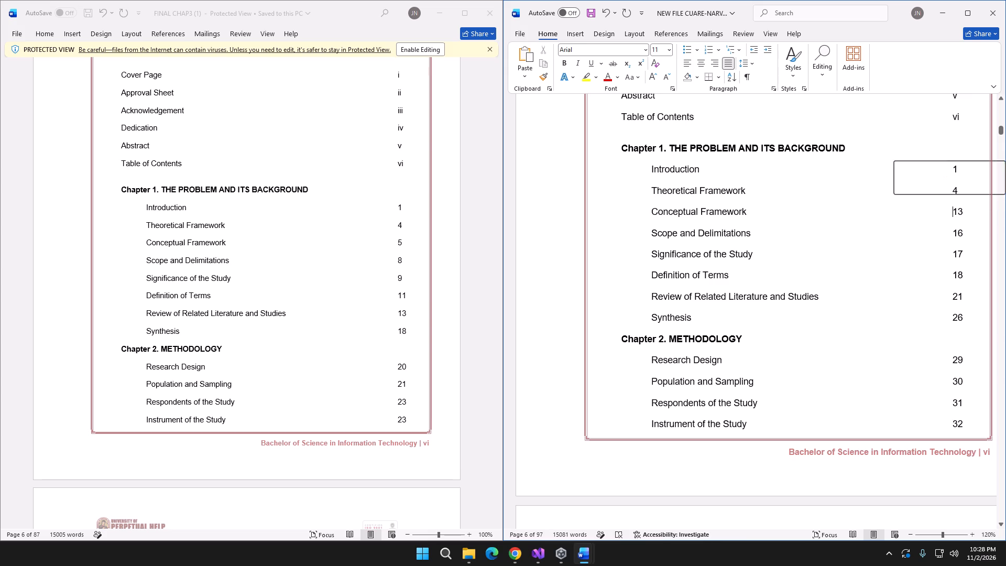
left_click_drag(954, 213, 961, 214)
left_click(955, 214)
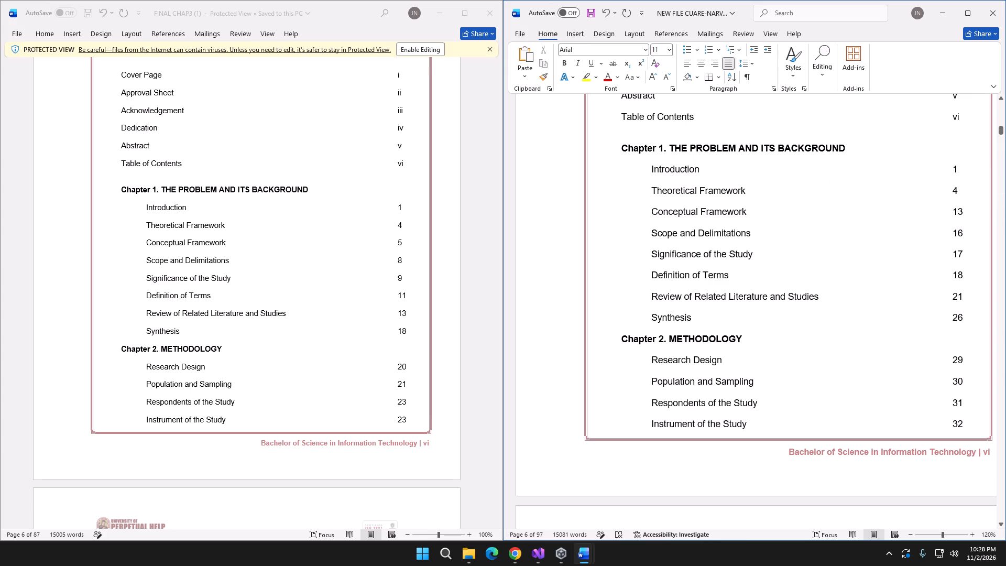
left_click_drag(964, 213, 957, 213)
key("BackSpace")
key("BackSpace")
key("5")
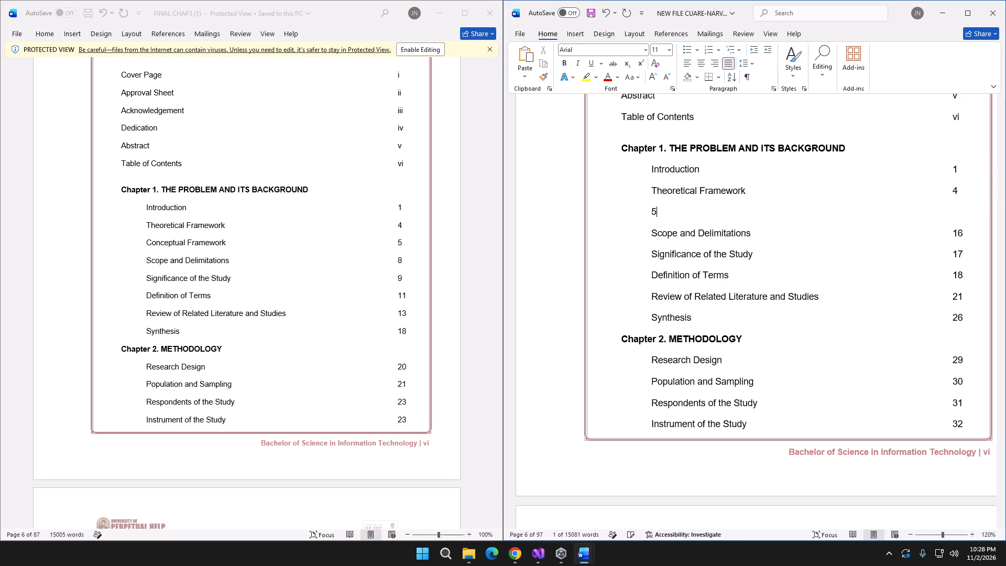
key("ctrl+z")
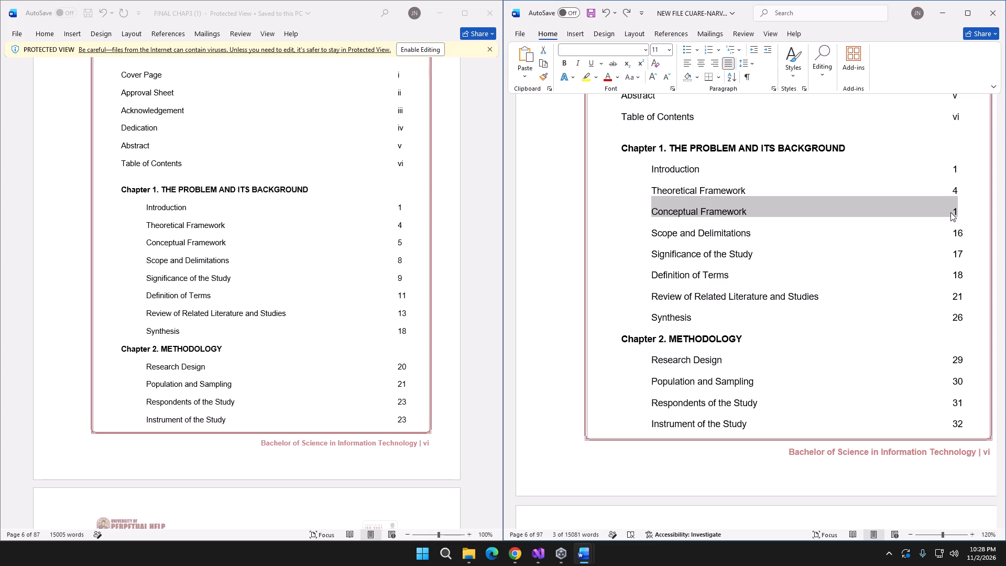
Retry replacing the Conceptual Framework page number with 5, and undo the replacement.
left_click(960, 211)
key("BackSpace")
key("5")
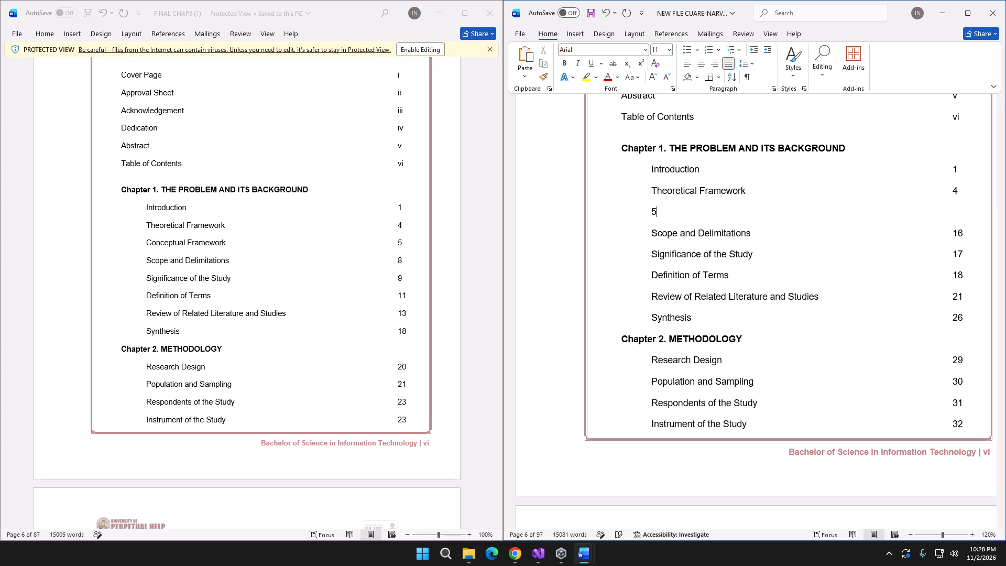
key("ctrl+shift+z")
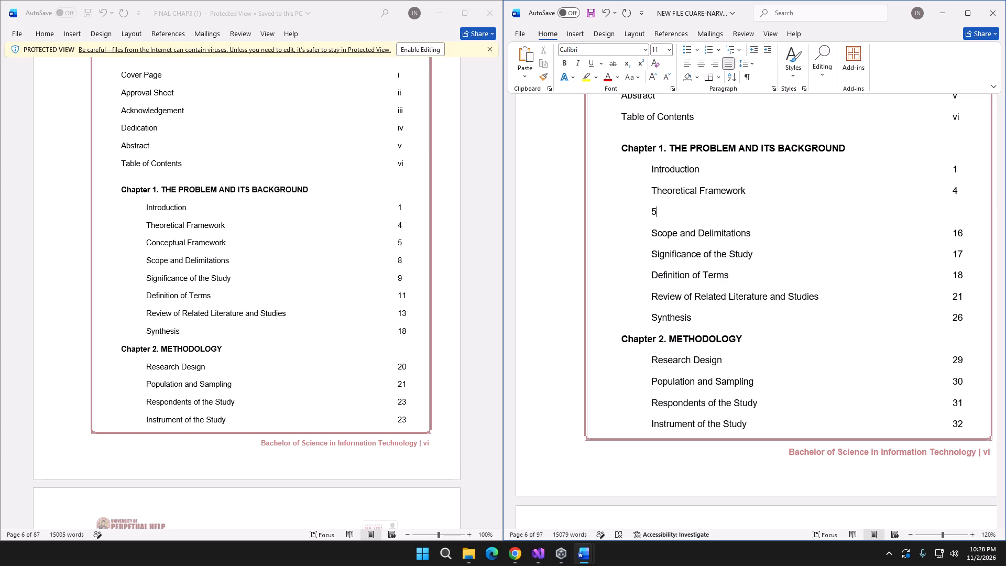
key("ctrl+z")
Set the Conceptual Framework page number in the table of contents to 5.
left_click(956, 213)
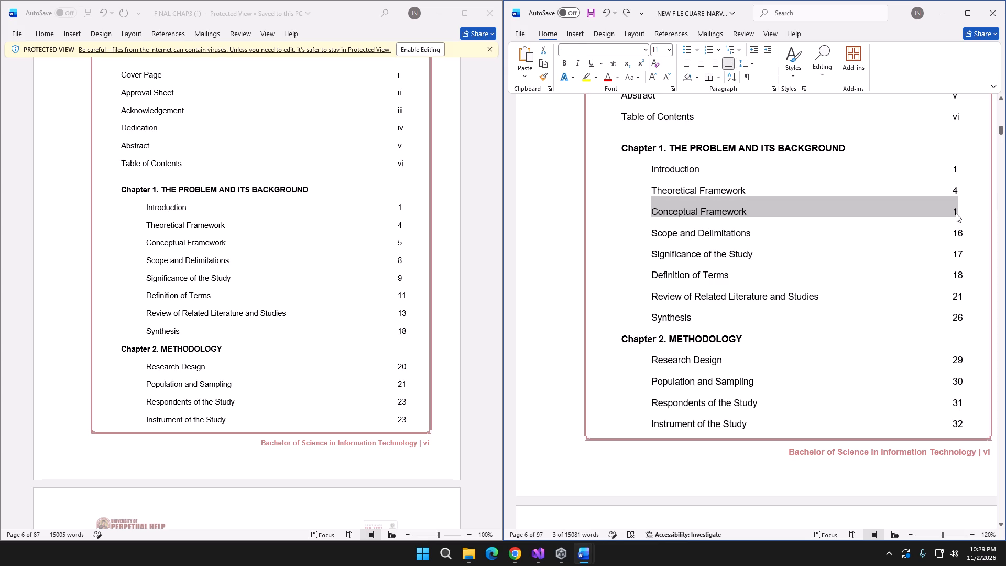
key("BackSpace")
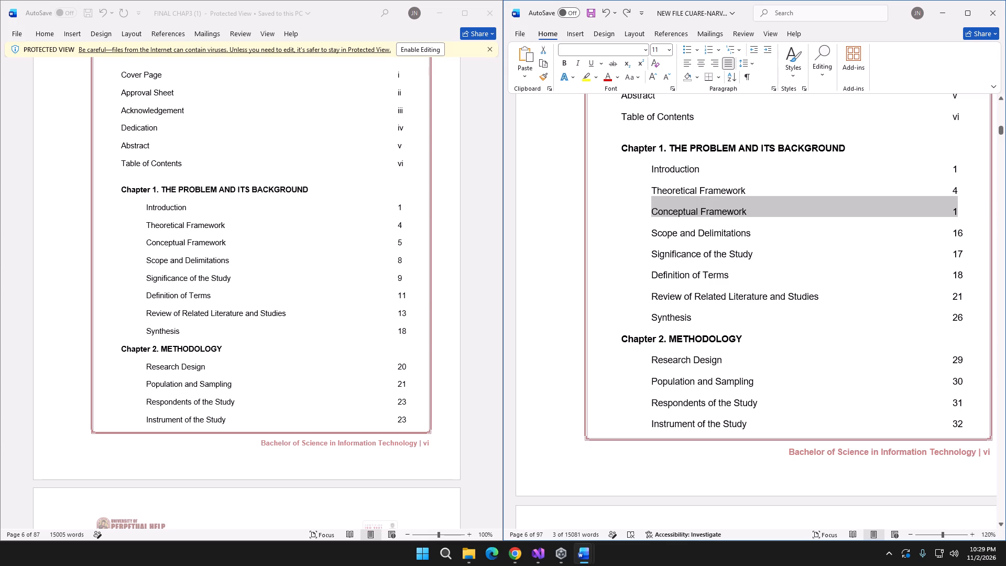
left_click(959, 213)
left_click(954, 212)
key("5")
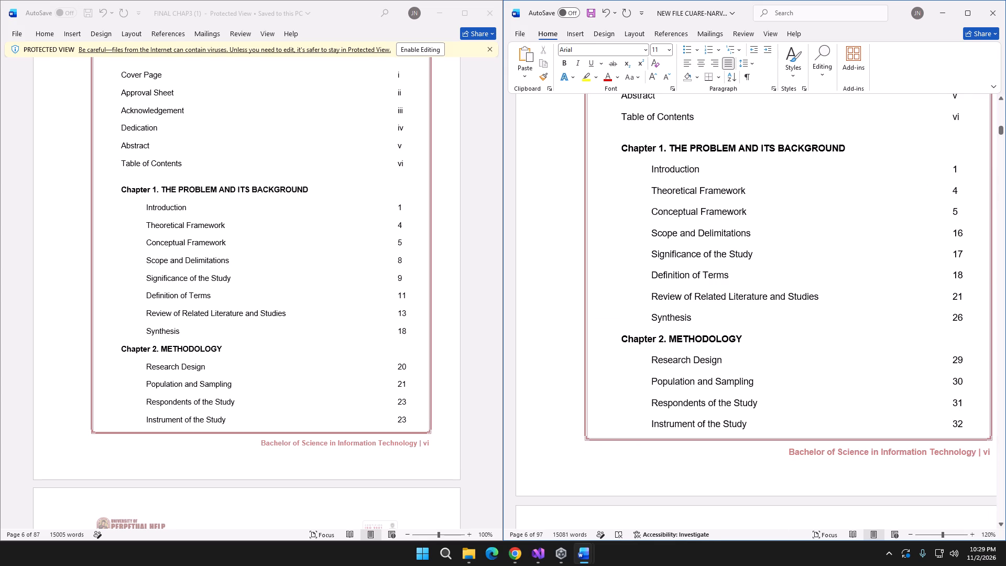
Minimize the FINAL CHAP3 (1) reference document and maximize the thesis window.
scroll(743, 333, "down", 6)
scroll(737, 319, "up", 6)
left_click(439, 16)
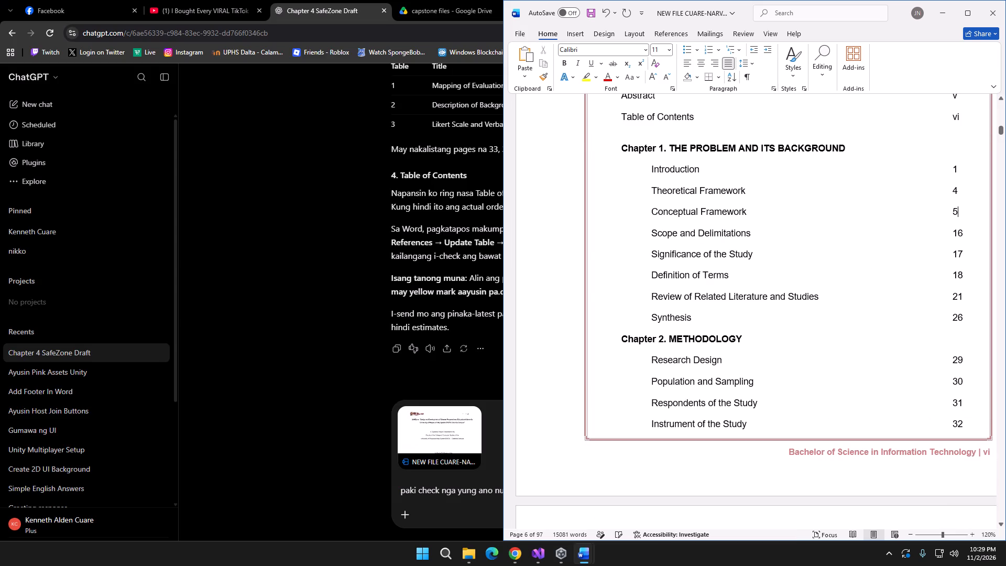
left_click(962, 12)
Search the thesis for "signifi", go to the Significance of the Study heading in Chapter 1, and close the search.
key("ctrl+f")
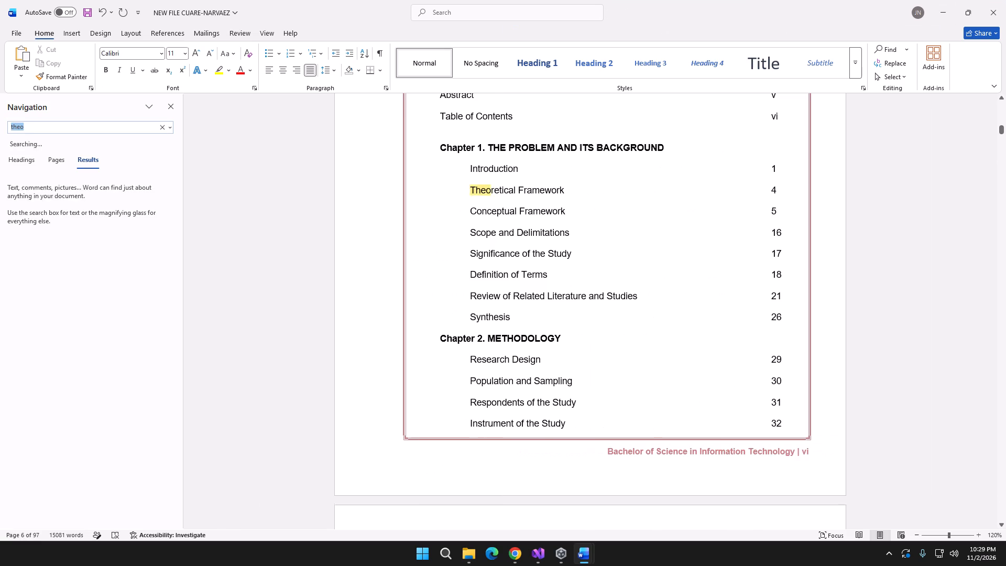
type("signifi")
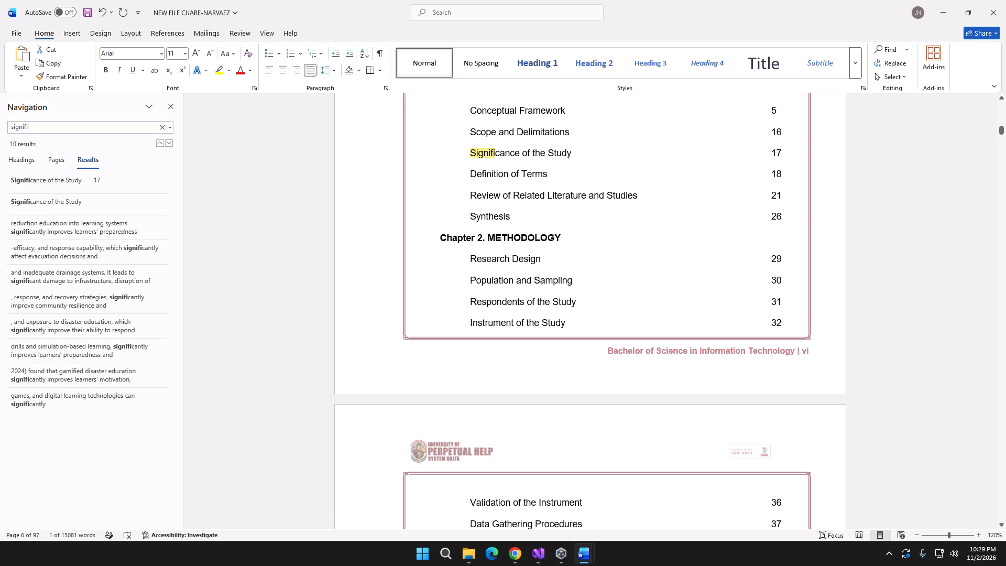
left_click(104, 205)
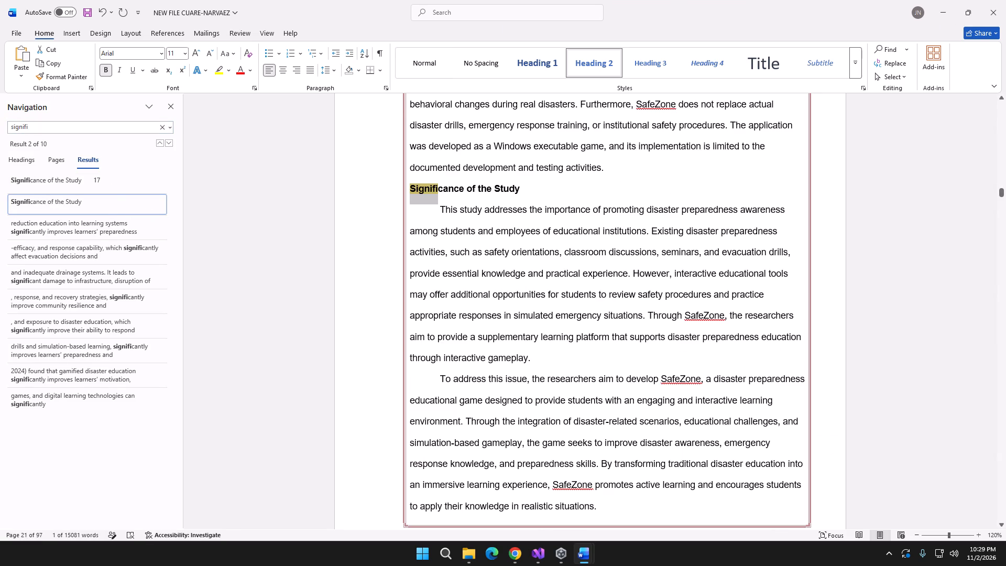
scroll(396, 266, "down", 2)
scroll(396, 266, "up", 2)
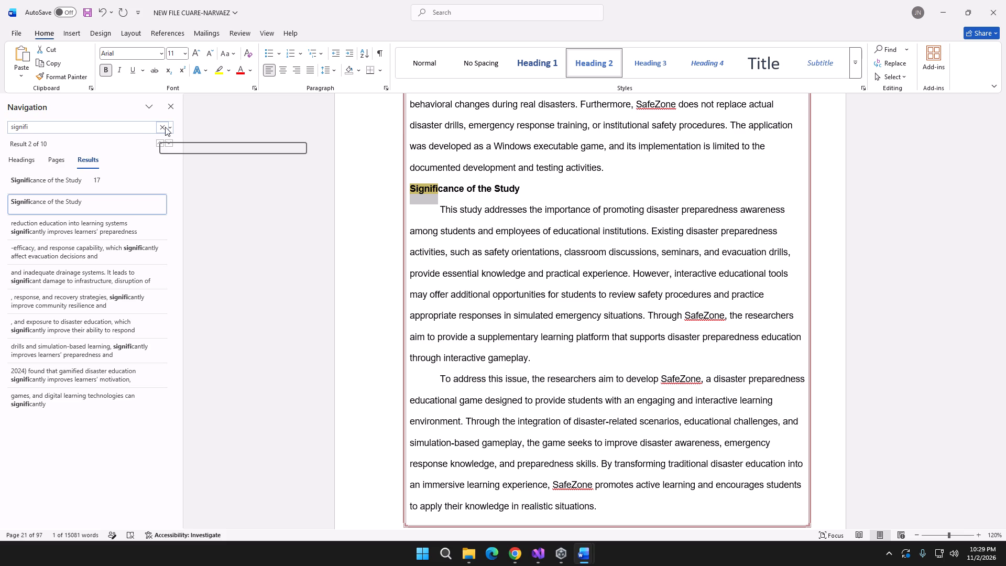
left_click(171, 106)
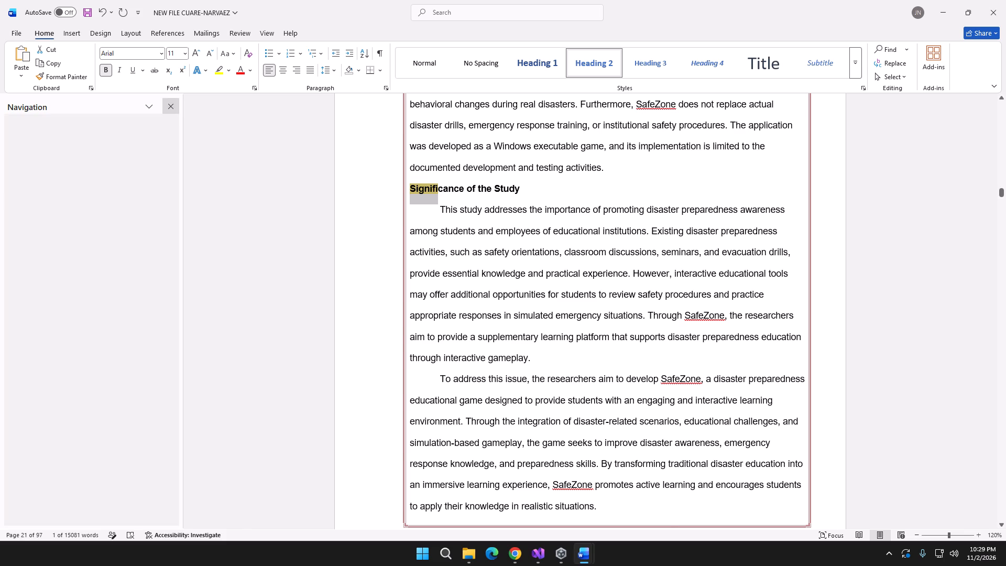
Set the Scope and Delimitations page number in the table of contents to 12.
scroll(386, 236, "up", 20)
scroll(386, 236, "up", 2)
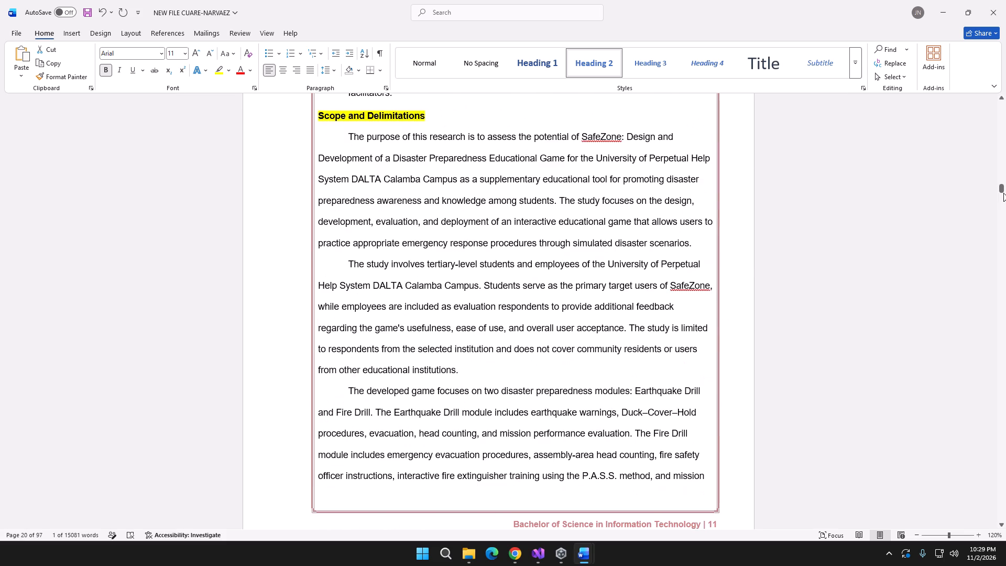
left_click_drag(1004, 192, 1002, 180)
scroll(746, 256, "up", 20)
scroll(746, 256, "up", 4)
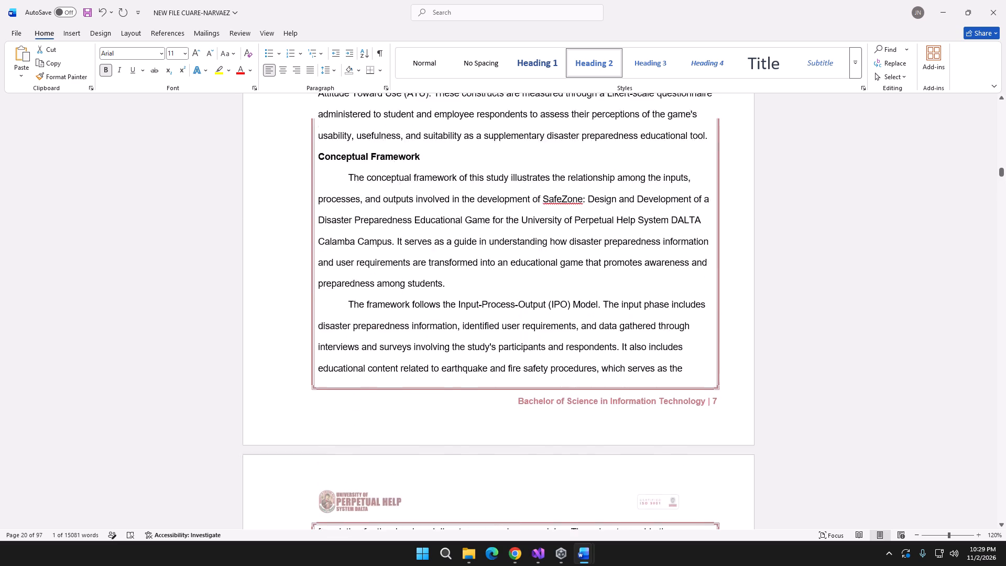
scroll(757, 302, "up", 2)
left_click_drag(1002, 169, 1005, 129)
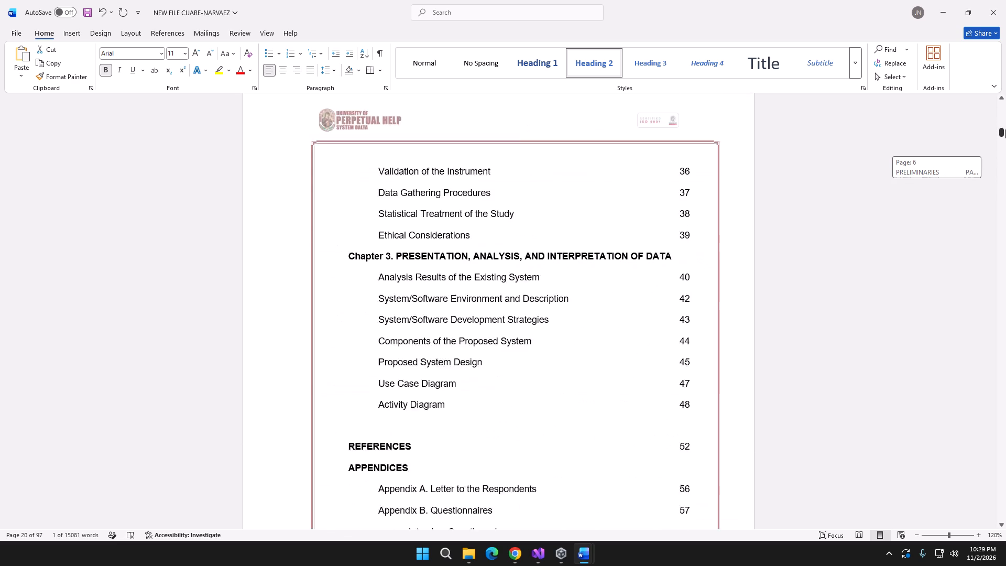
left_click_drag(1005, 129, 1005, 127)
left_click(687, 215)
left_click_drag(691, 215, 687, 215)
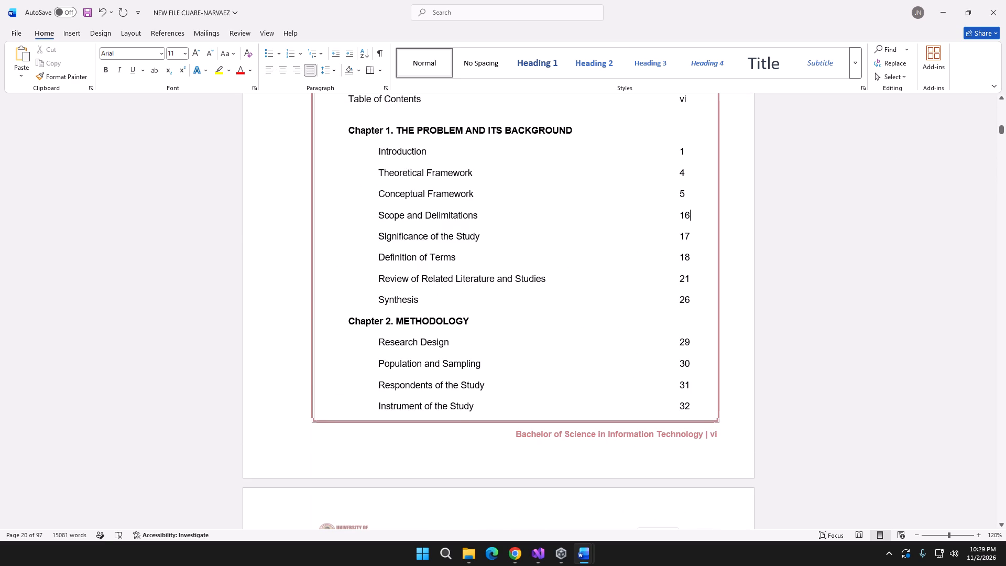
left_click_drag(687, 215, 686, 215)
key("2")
Search for "theoretical" to locate the Theoretical Framework heading in Chapter 1, and set its table of contents page number to 6.
key("ctrl+f")
type("the")
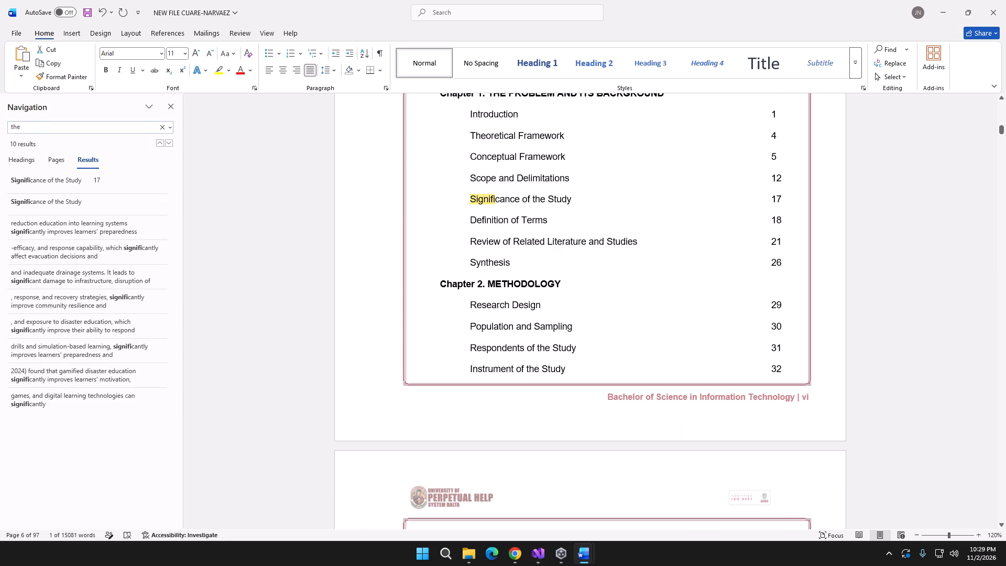
key("o")
key("r")
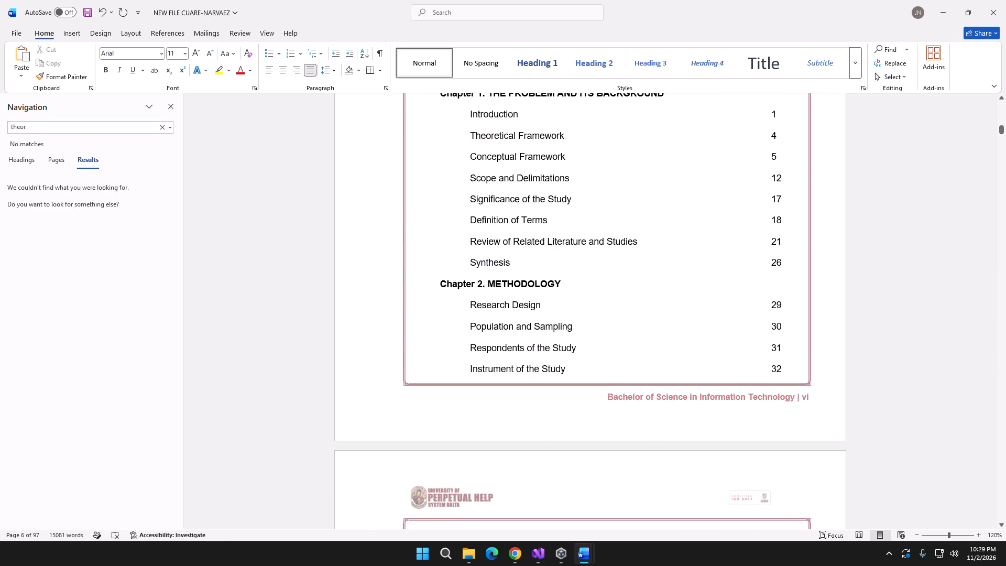
key("BackSpace")
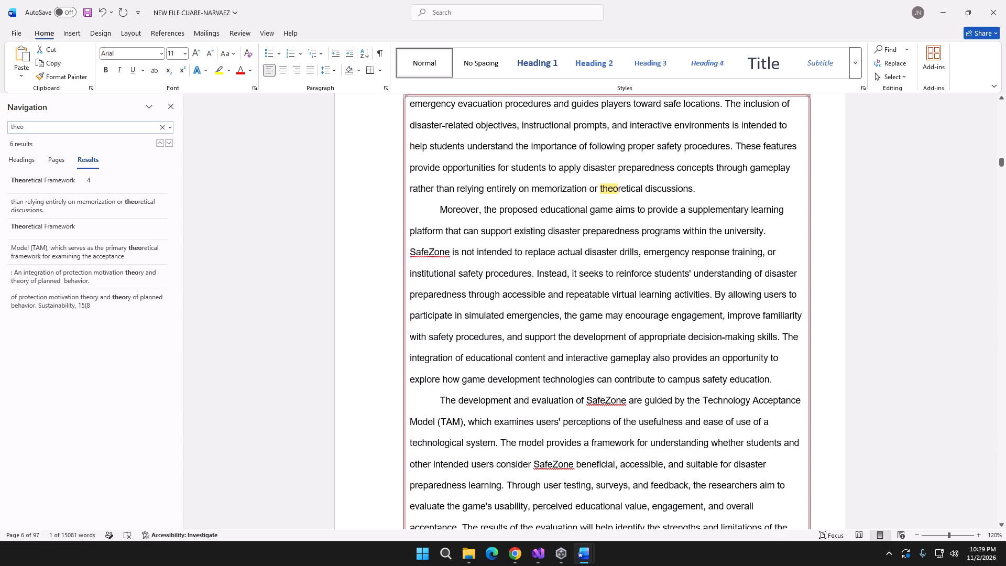
type("retical")
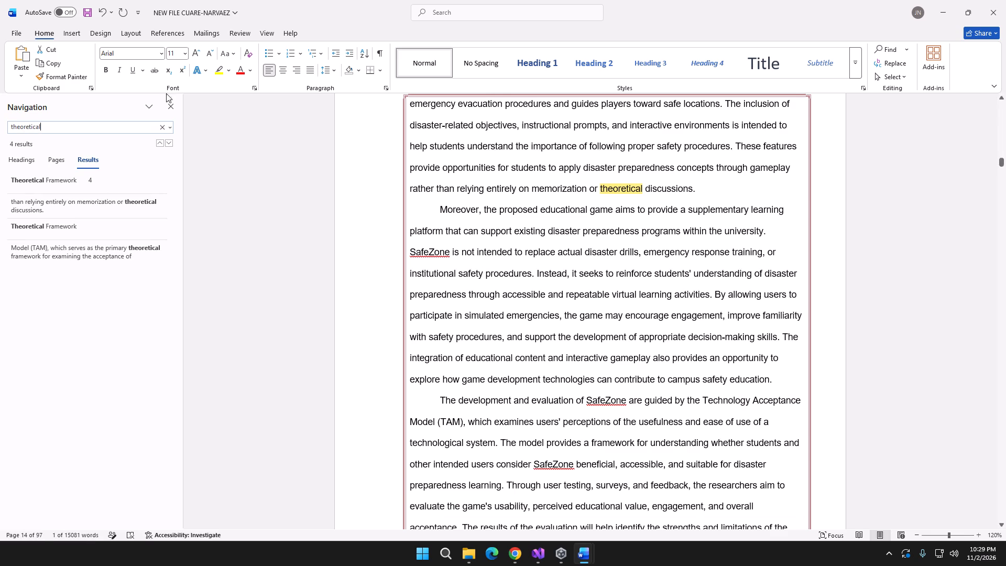
left_click(79, 186)
left_click(83, 202)
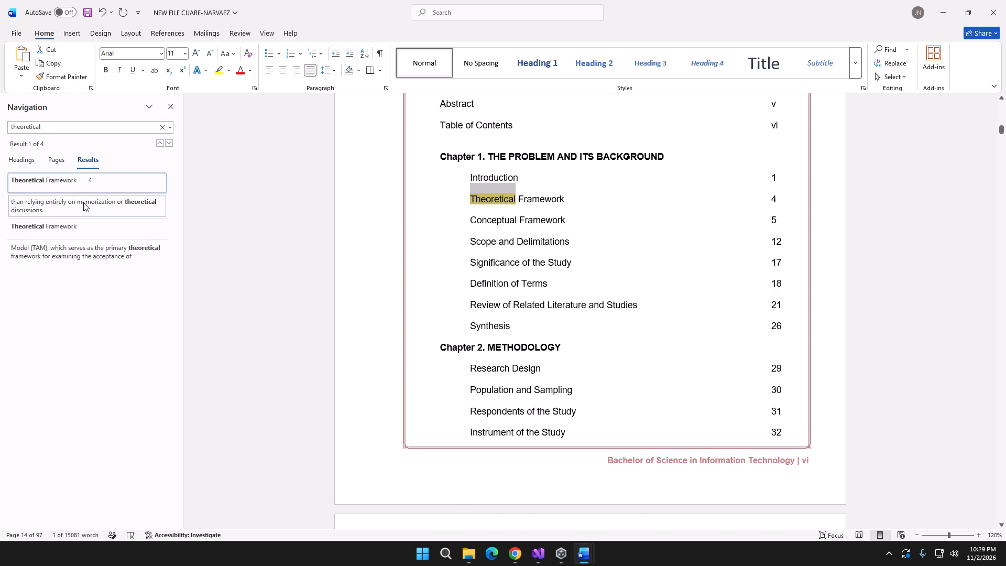
left_click(93, 192)
left_click(91, 230)
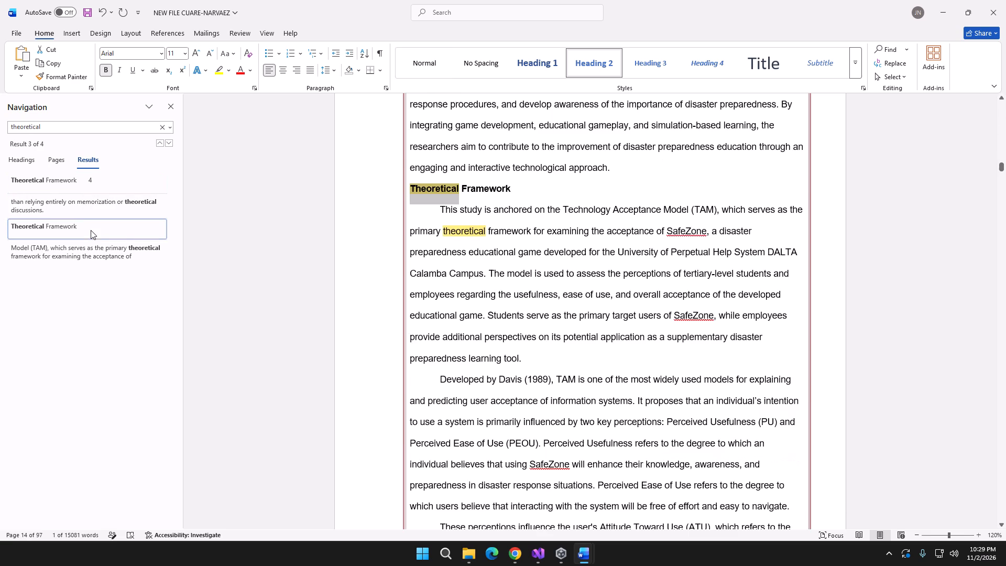
scroll(342, 234, "down", 6)
left_click(90, 189)
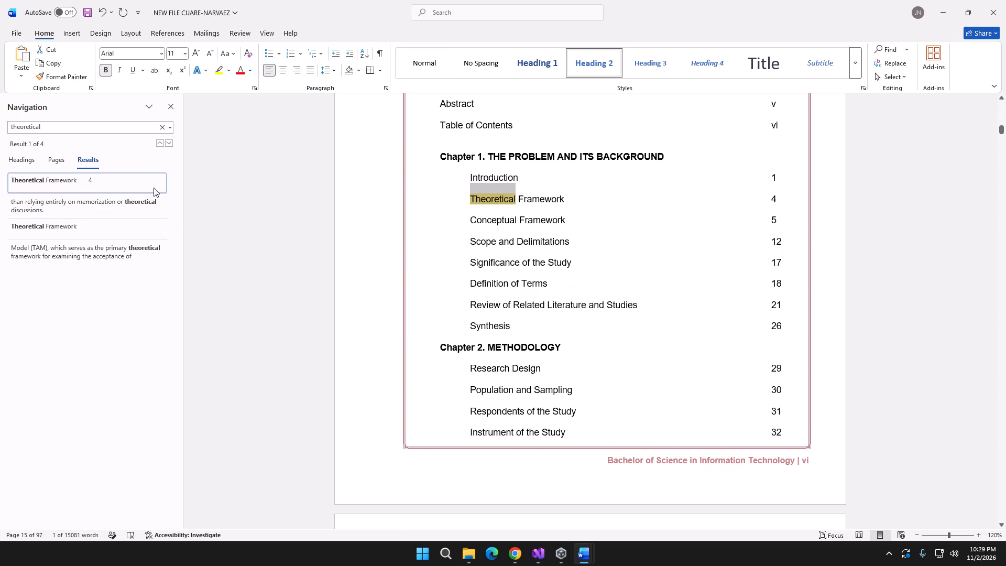
left_click_drag(779, 199, 770, 199)
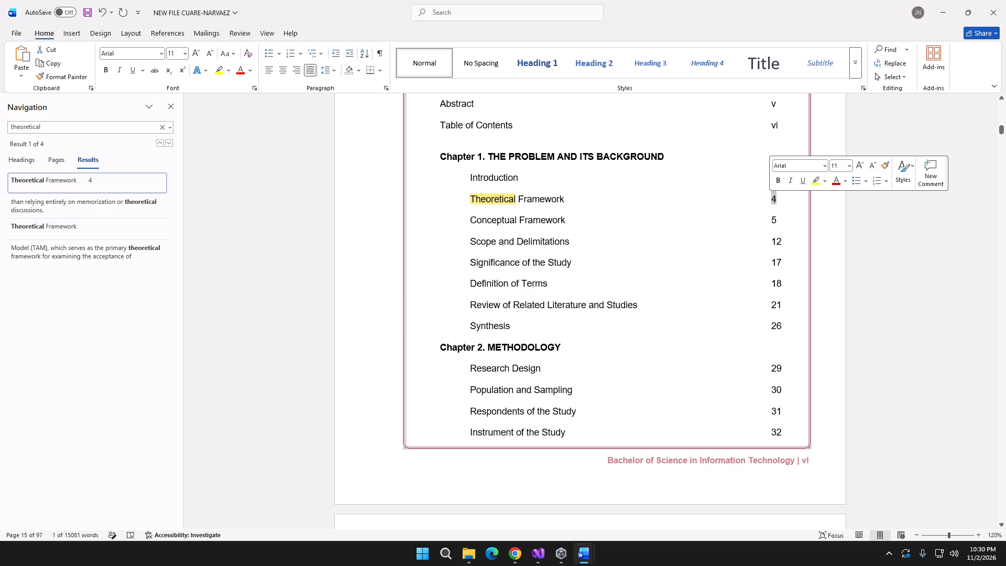
key("6")
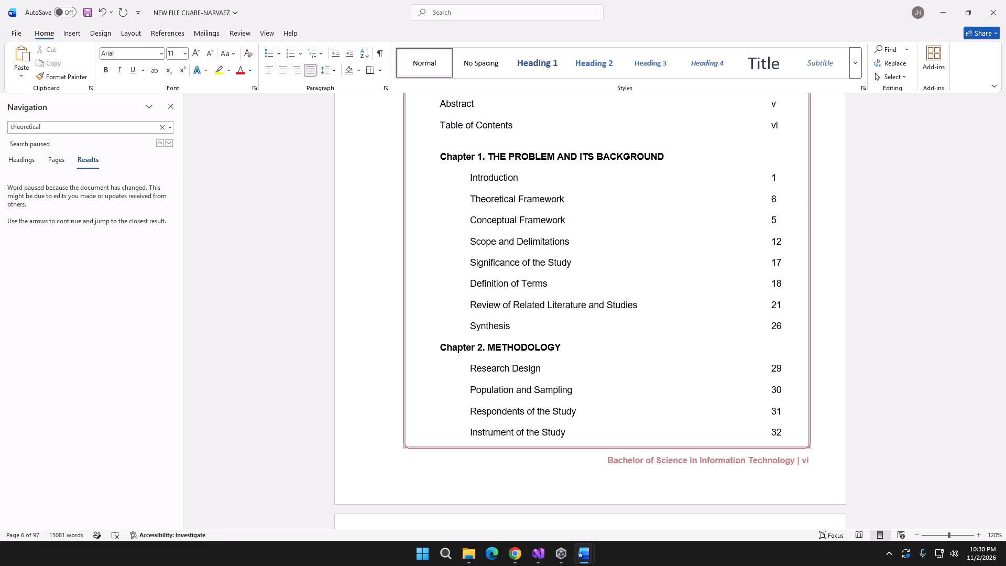
Search for "scope and" to locate the Scope and Delimitations heading, and set its table of contents page number to 11.
left_click(162, 125)
left_click(119, 129)
type("scope and")
key("space")
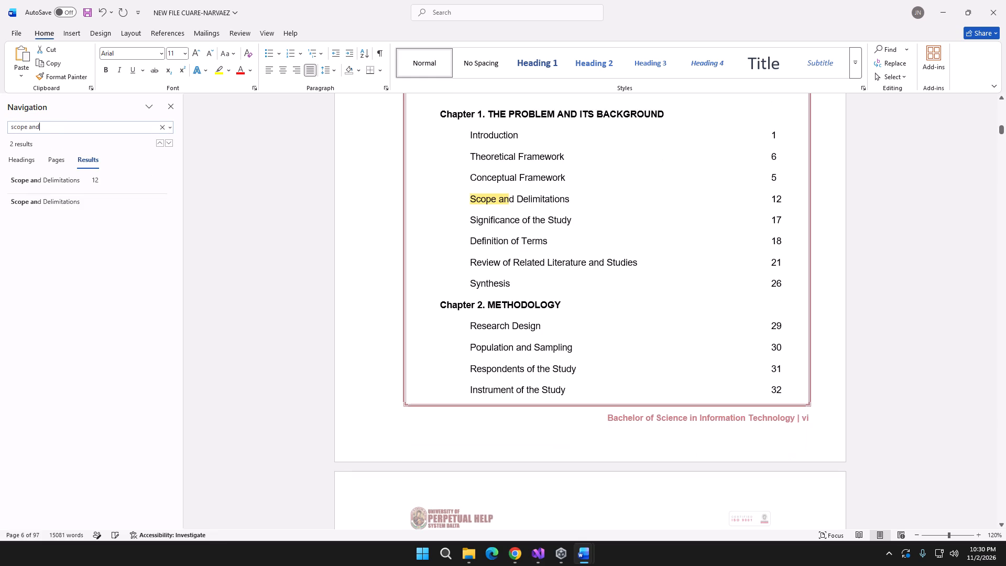
left_click(88, 204)
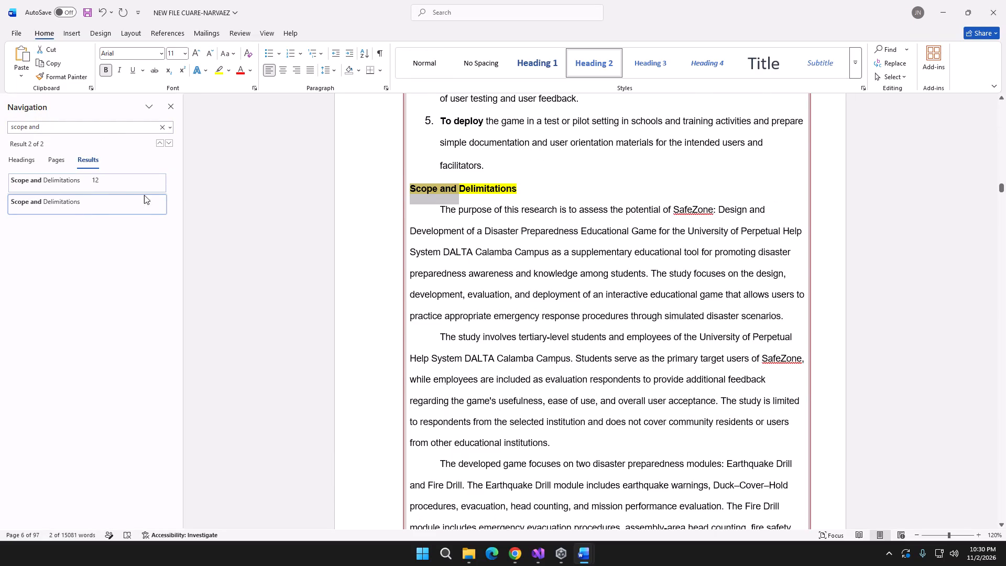
scroll(385, 257, "down", 8)
left_click(124, 189)
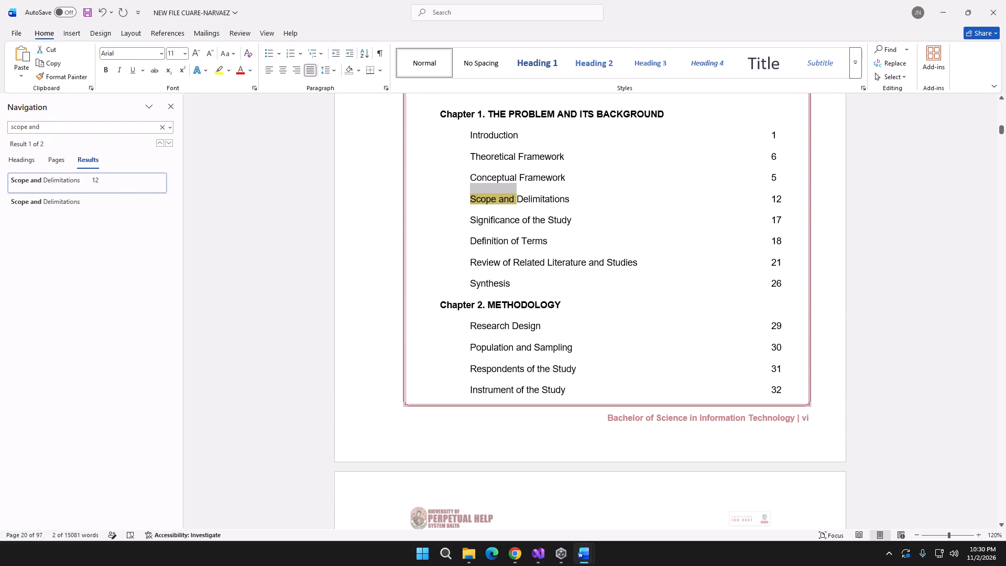
left_click(781, 201)
key("1")
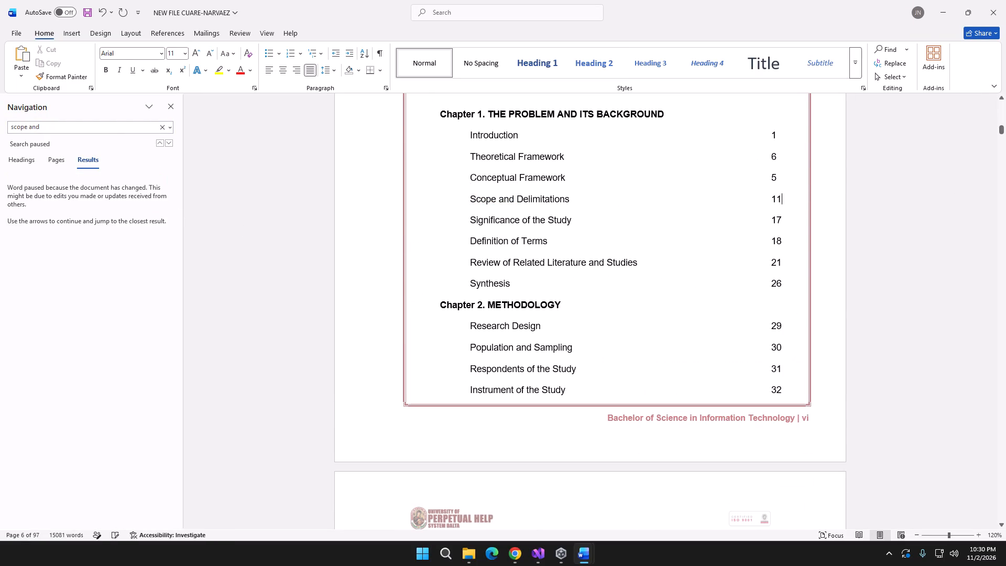
Search for "significance of the study" to check that heading's page, and set its table of contents page number to 12.
left_click_drag(65, 127, 0, 125)
left_click(158, 127)
left_click(95, 126)
type("signifi")
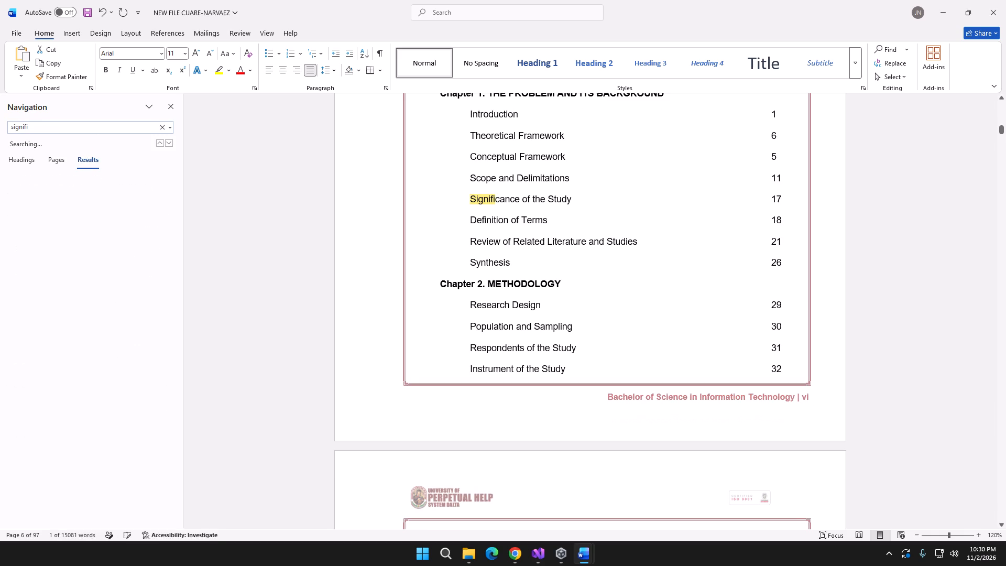
type("cancne")
key("BackSpace")
key("BackSpace")
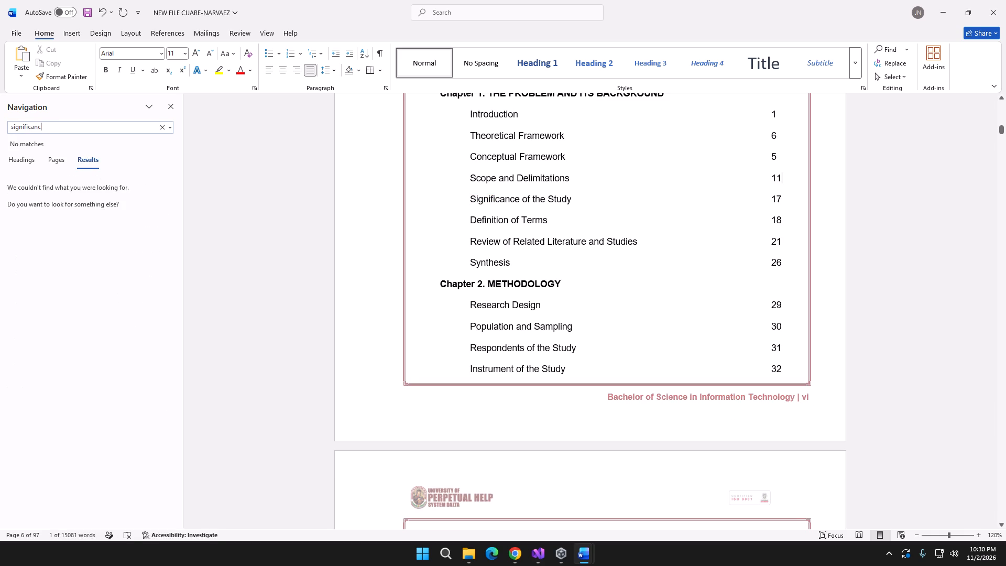
key("BackSpace")
type("ce of the study")
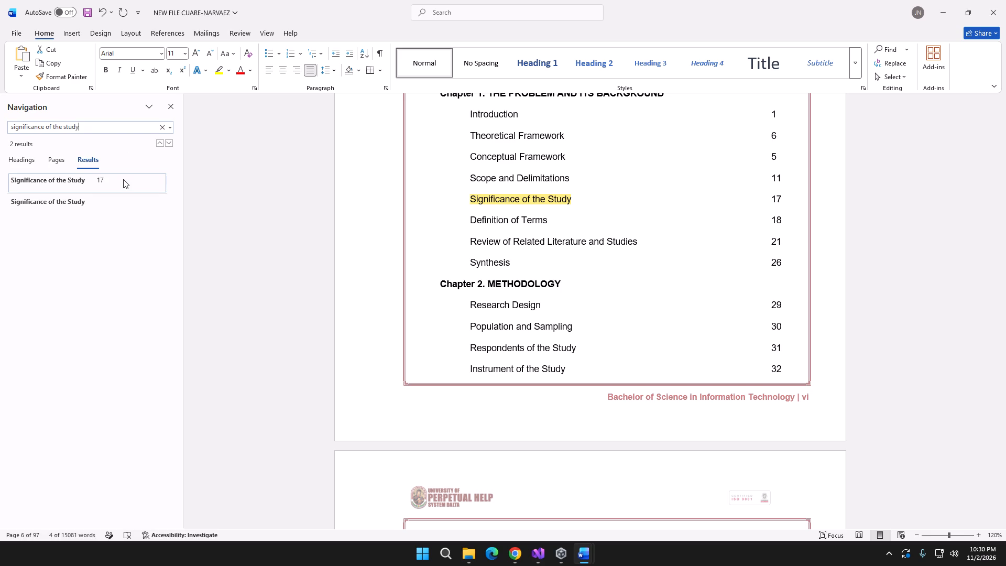
left_click(123, 179)
left_click(117, 204)
scroll(346, 249, "down", 1)
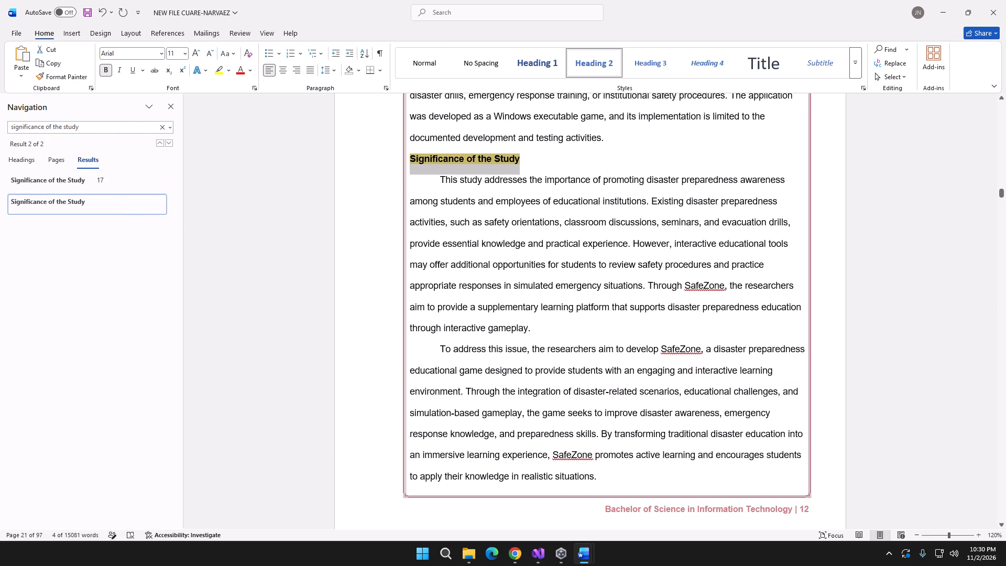
left_click(107, 187)
left_click(778, 200)
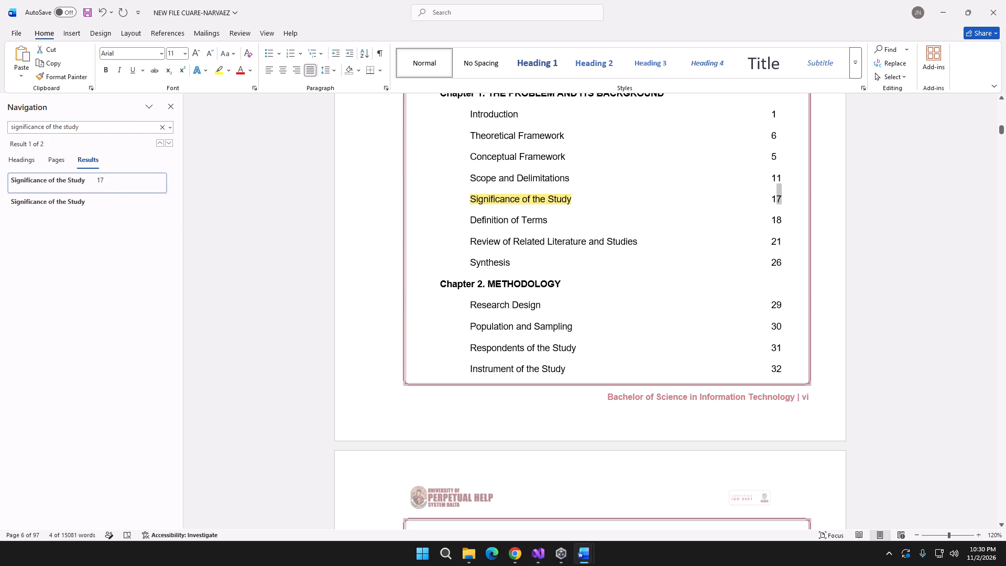
key("2")
Search for "definition of terms" to check that heading's page, and set its table of contents page number to 14.
left_click_drag(90, 125, 4, 124)
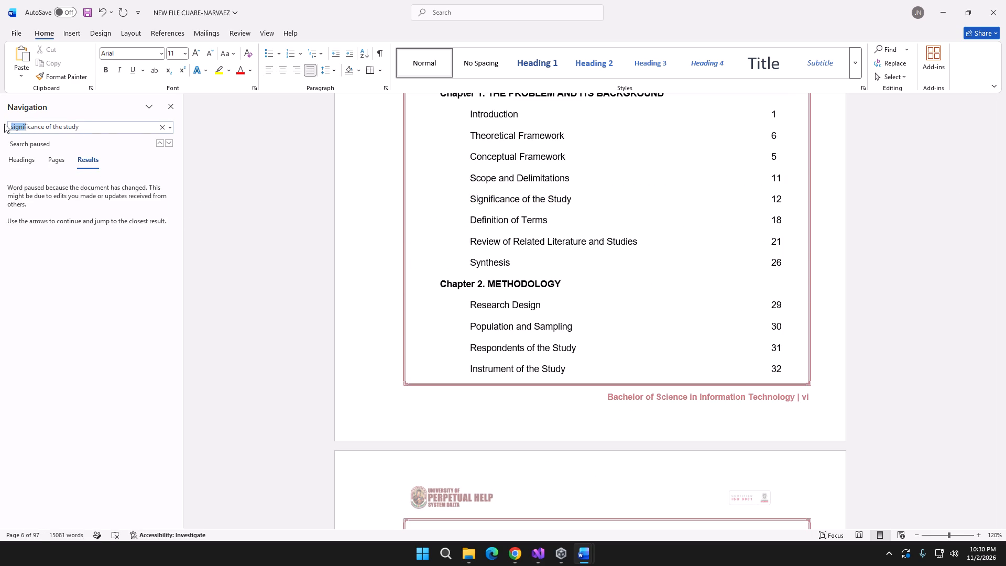
left_click_drag(4, 124, 0, 123)
left_click(159, 125)
left_click(110, 129)
type("definition of terms")
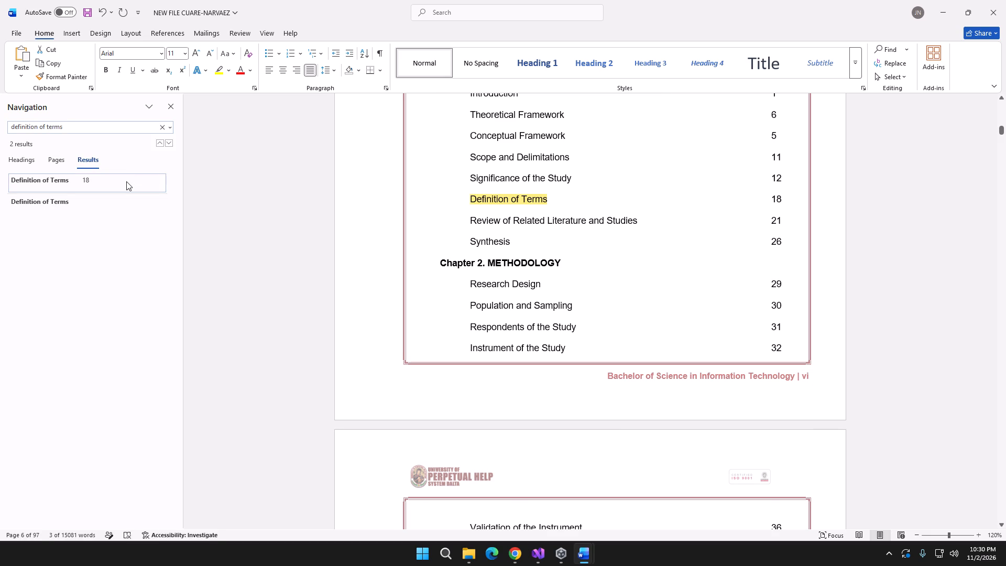
left_click(111, 208)
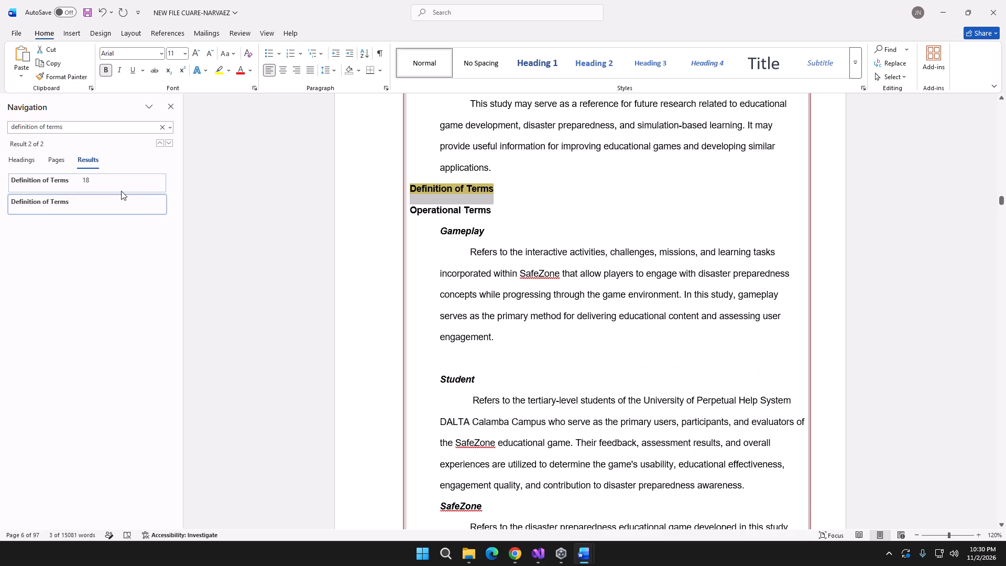
scroll(457, 278, "down", 7)
left_click(136, 191)
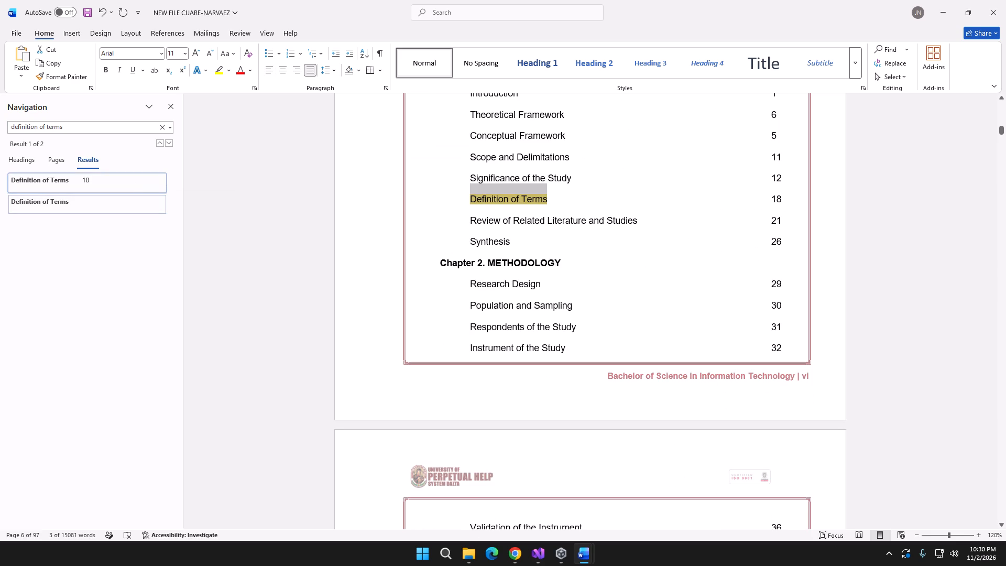
left_click_drag(773, 199, 781, 199)
key("1")
key("4")
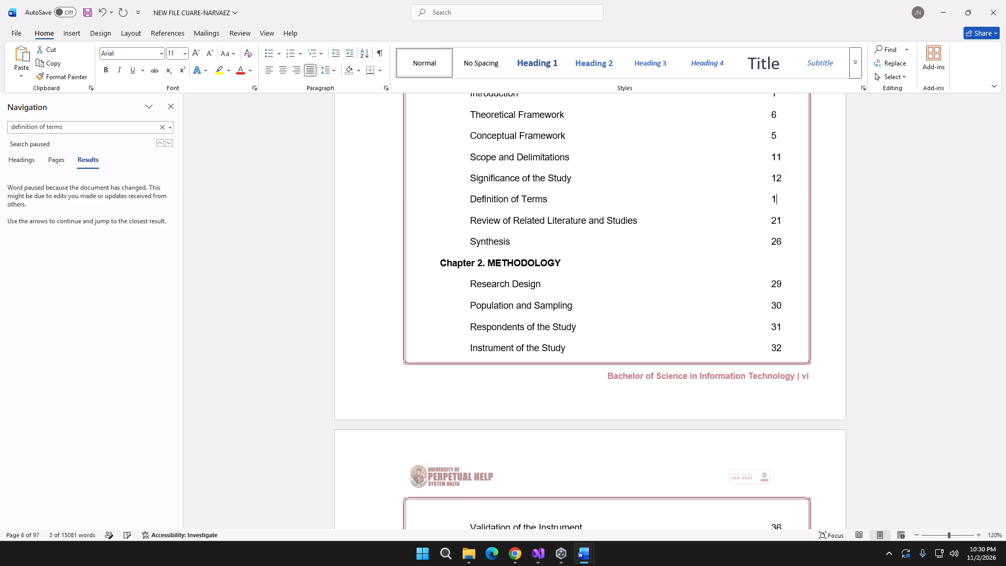
Search for "review of related literature" to check that heading's page, and set its table of contents page number to 16.
left_click(159, 126)
left_click(104, 131)
type("review of related literature")
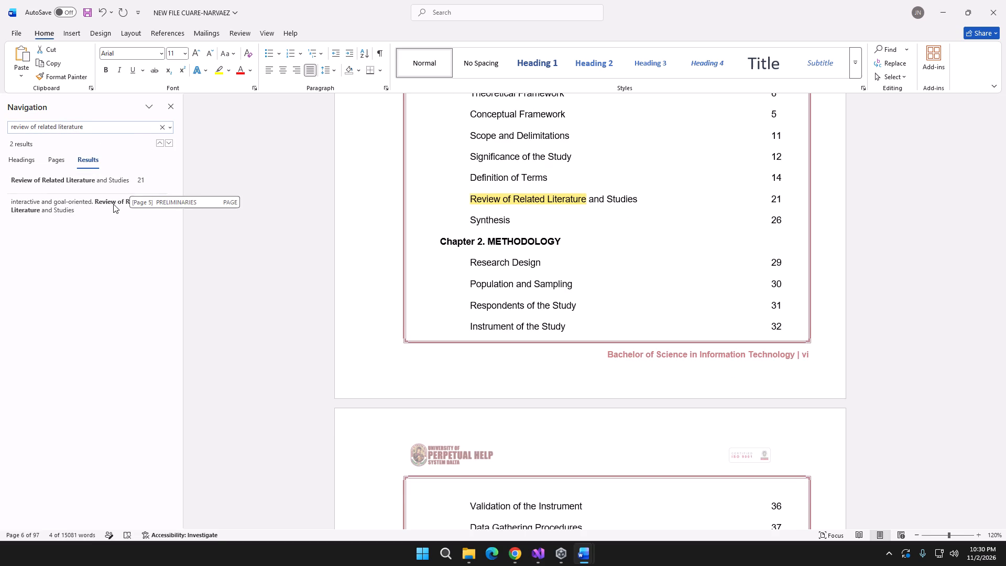
left_click(113, 204)
scroll(329, 233, "down", 3)
scroll(342, 237, "up", 3)
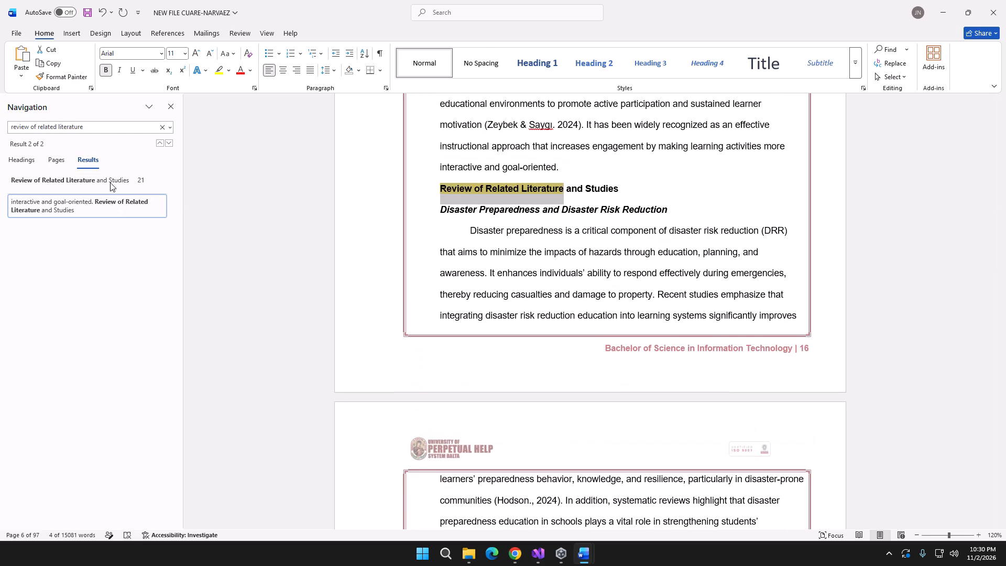
left_click(103, 178)
left_click_drag(773, 198, 774, 198)
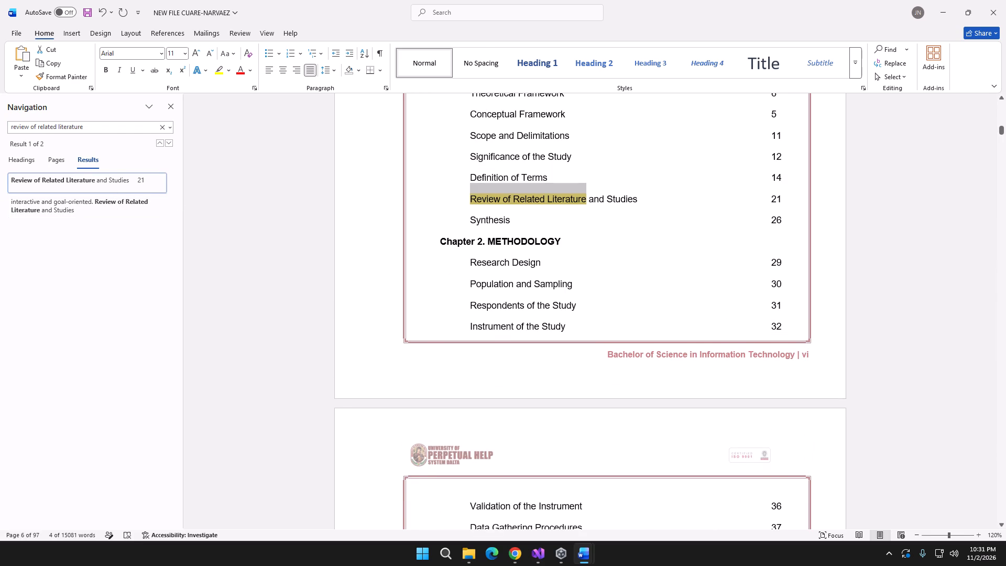
left_click_drag(774, 198, 780, 199)
key("1")
key("6")
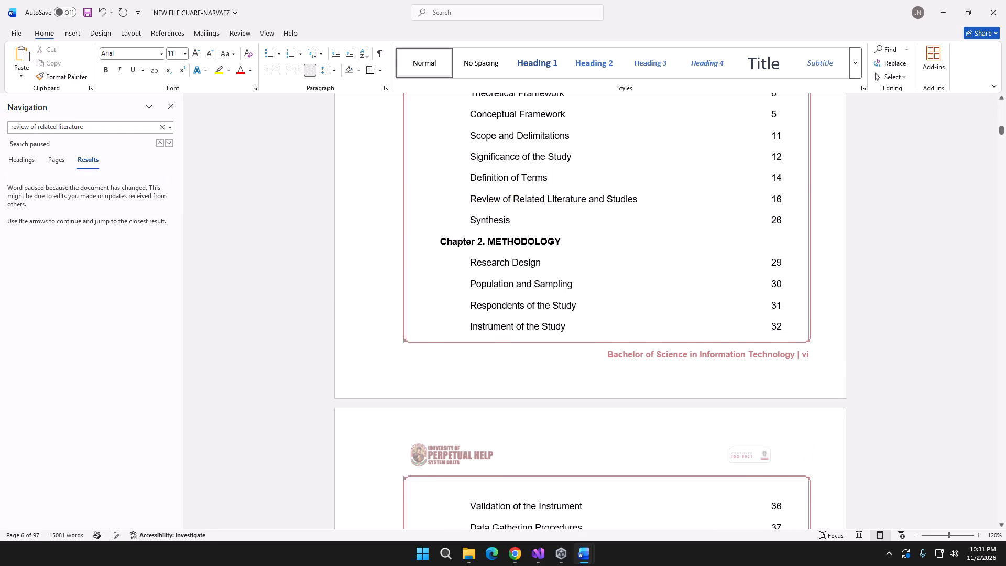
Search for "synthesis" to check that heading's page, and set its table of contents page number to 20.
left_click(157, 127)
left_click_drag(137, 126, 39, 119)
key("s")
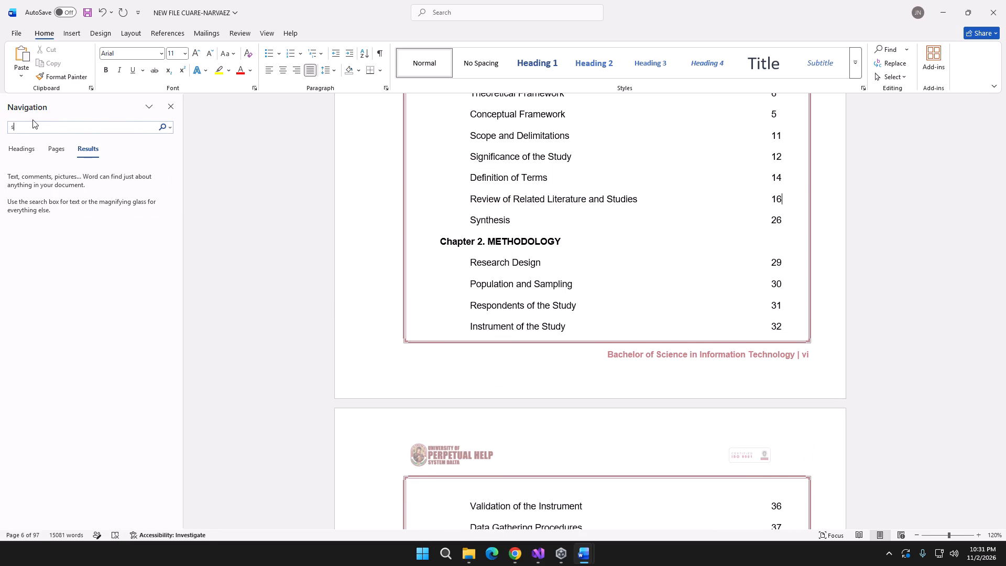
type("ysnthesis")
left_click_drag(52, 121, 13, 124)
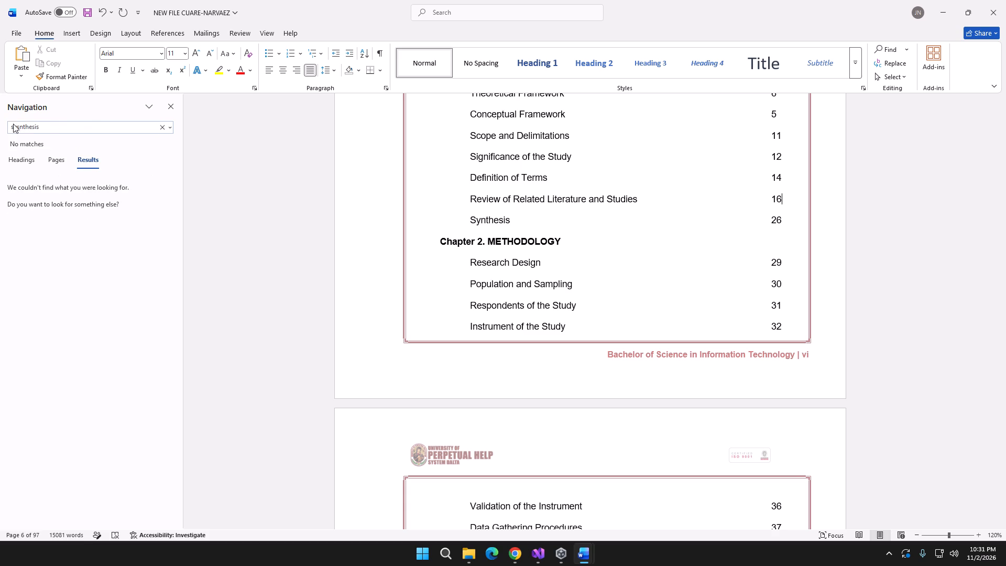
left_click_drag(13, 124, 6, 130)
left_click_drag(90, 131, 0, 122)
type("syn")
type("thesis")
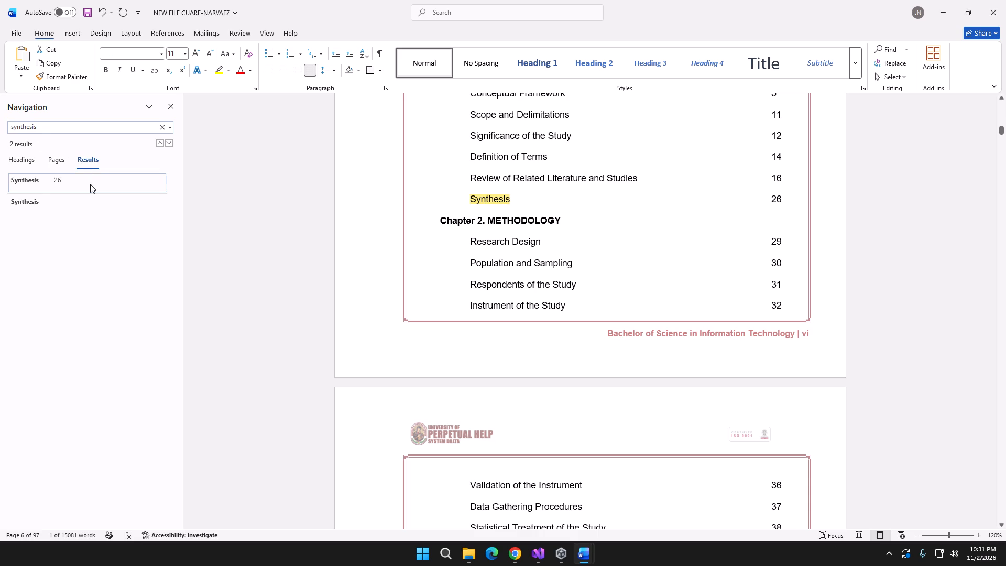
left_click(84, 211)
left_click(98, 189)
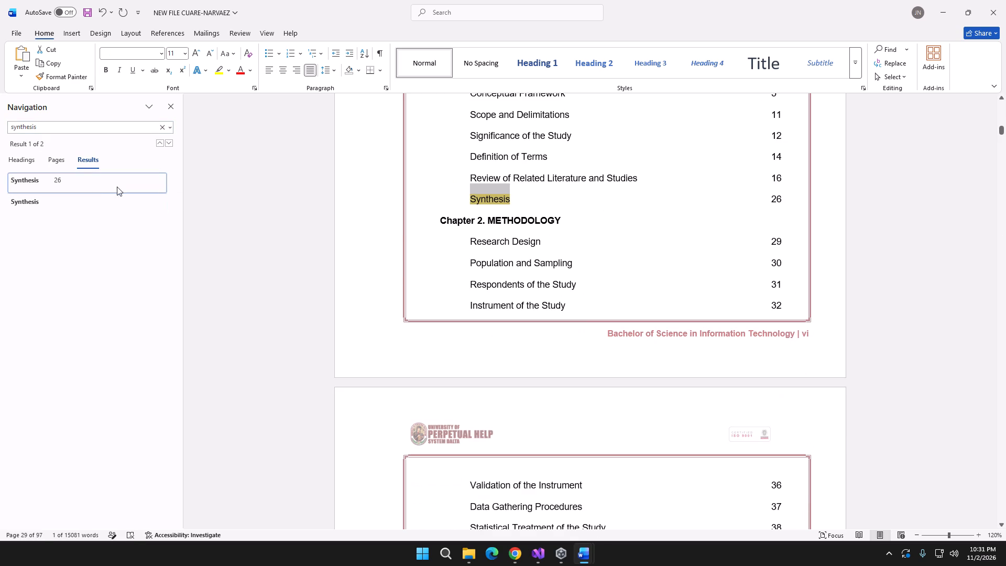
left_click_drag(772, 199, 780, 201)
type("20")
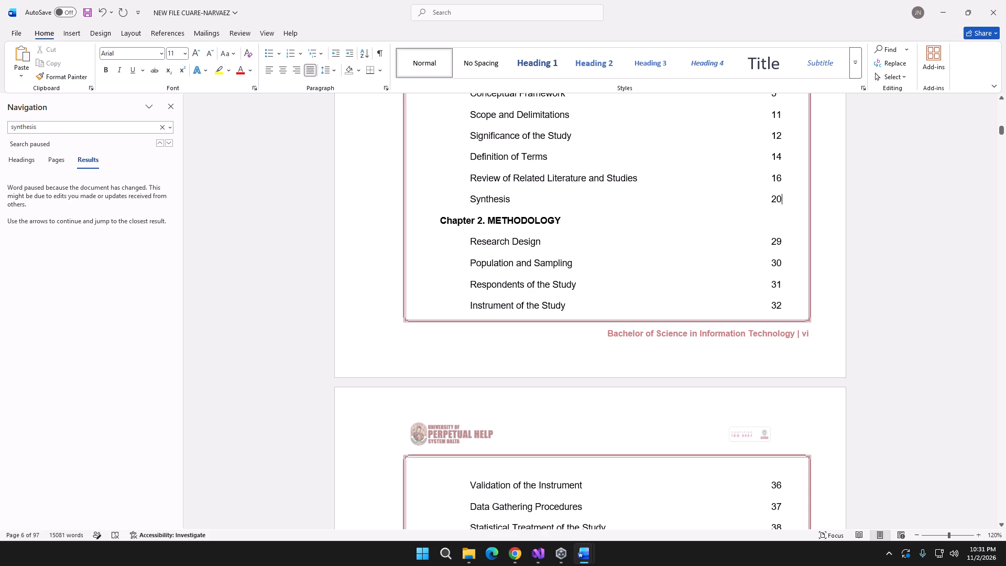
Place the thesis side by side with the FINAL CHAP3 (1) document and zoom the thesis to 74% to compare their tables of contents.
scroll(386, 231, "up", 2)
key("alt+Tab")
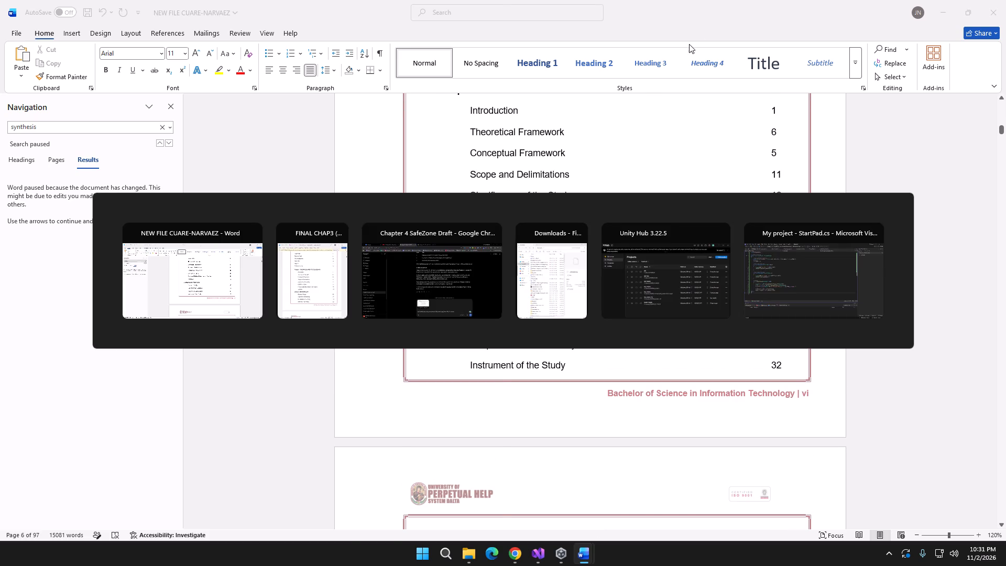
left_click_drag(707, 5, 1005, 248)
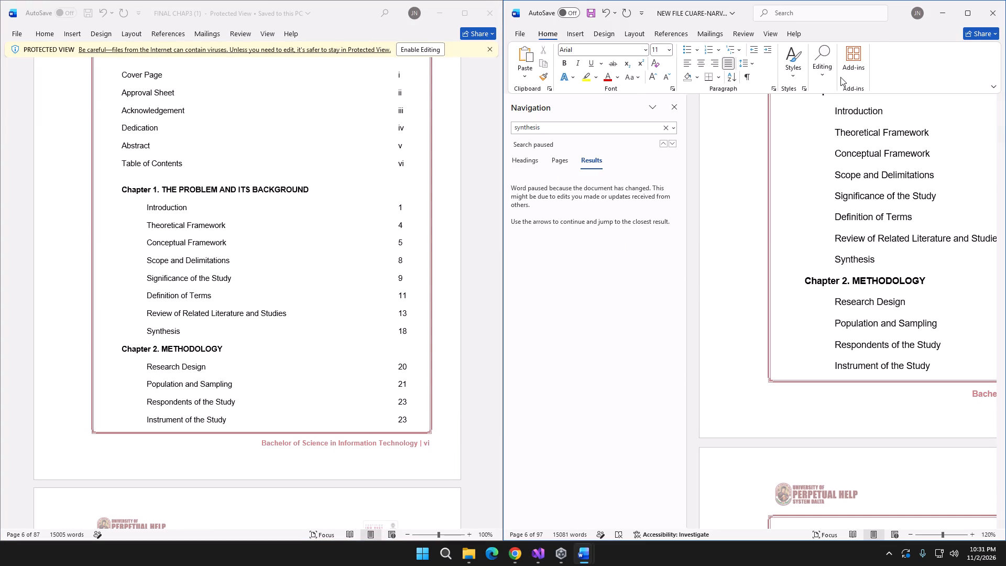
left_click_drag(895, 14, 897, 16)
left_click_drag(897, 16, 1005, 286)
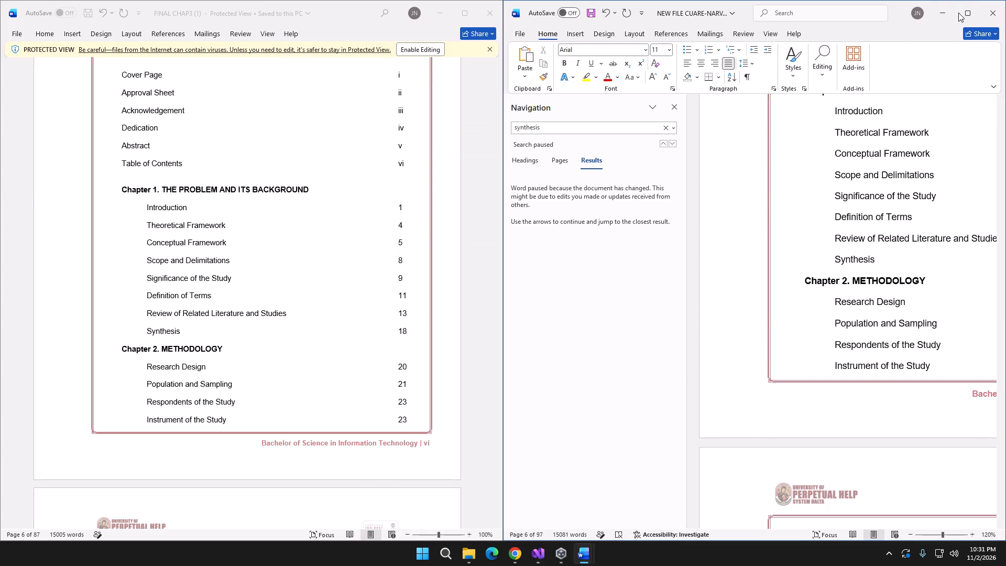
left_click(961, 10)
left_click_drag(752, 3, 1005, 291)
left_click_drag(942, 536, 928, 538)
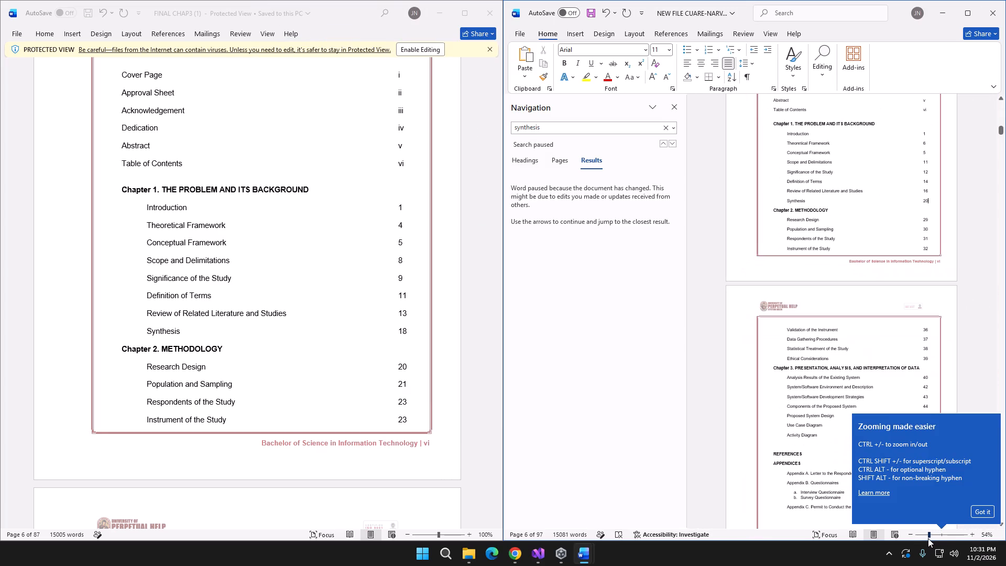
left_click_drag(928, 538, 933, 540)
left_click(981, 513)
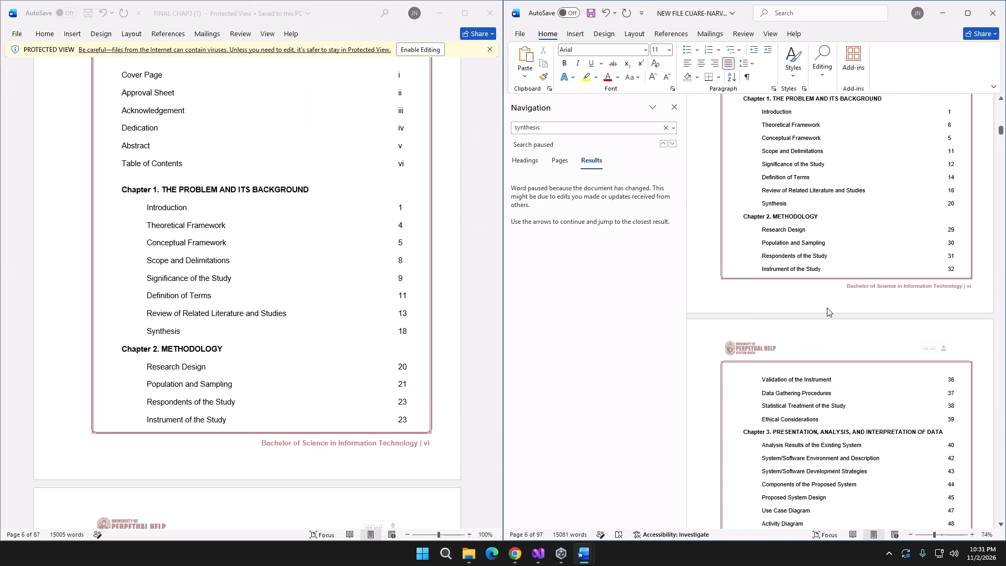
scroll(827, 308, "up", 6)
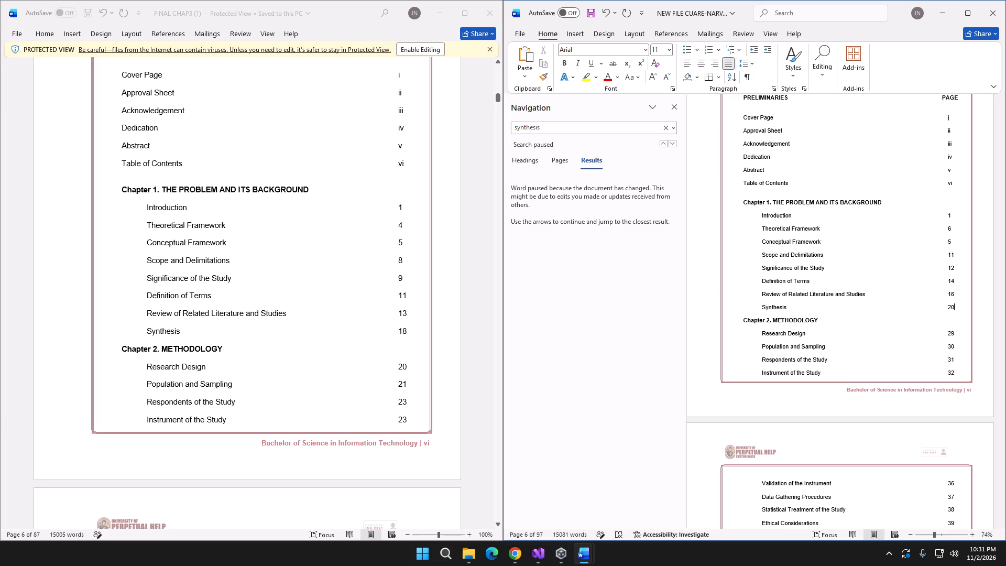
Search for "research design" to check that heading's page, and set its table of contents page number to 22.
left_click(626, 129)
type("research design")
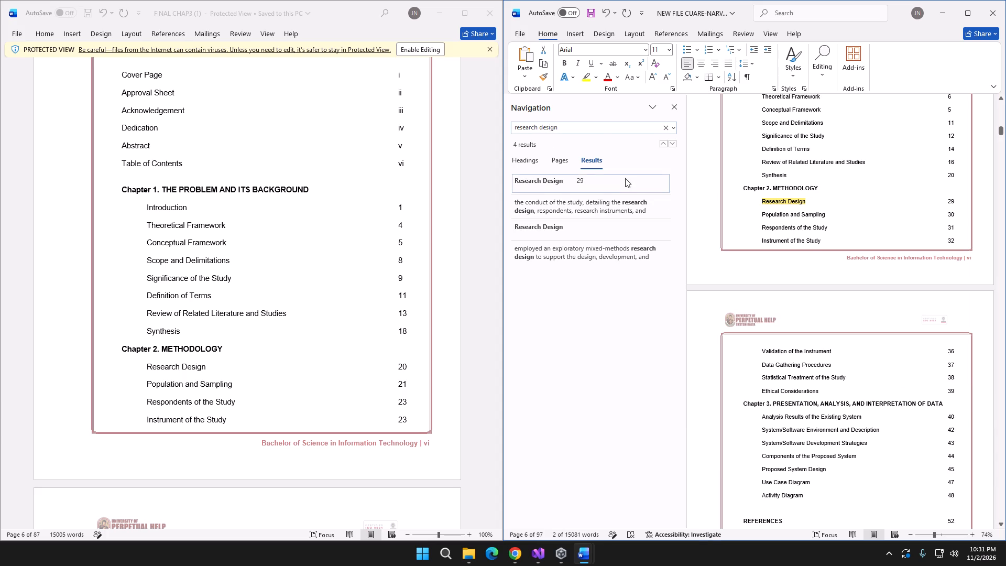
left_click(603, 226)
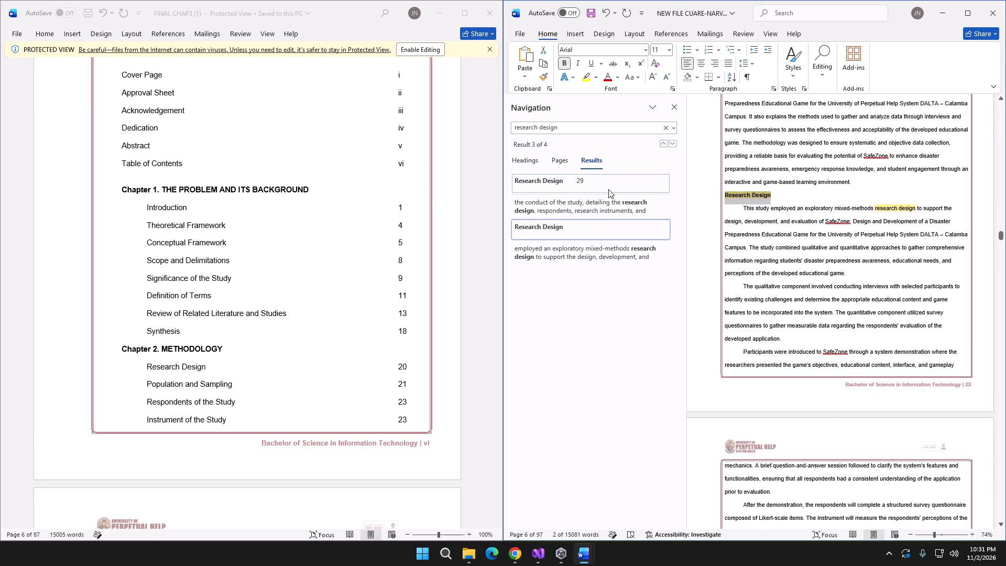
left_click(608, 189)
left_click(950, 202)
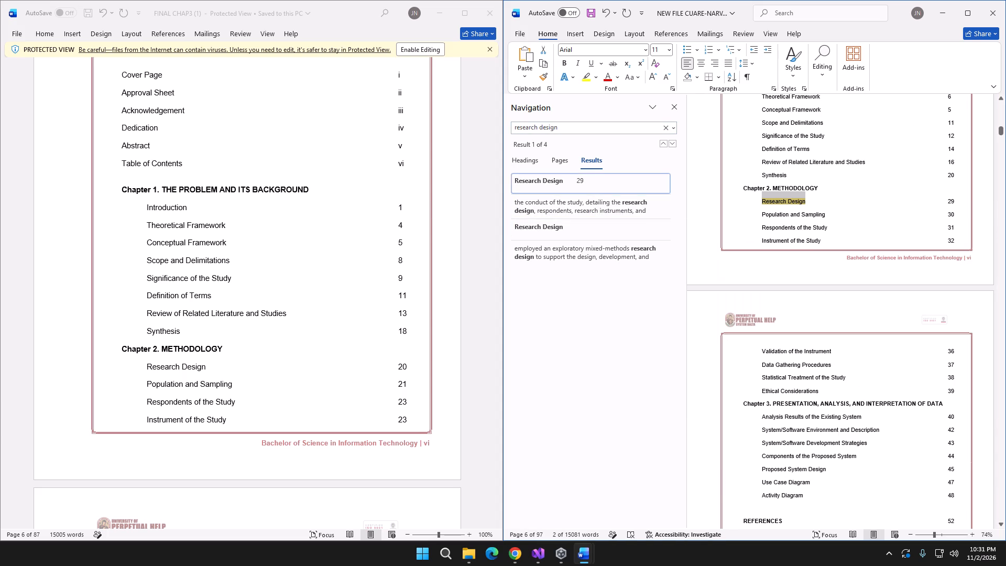
key("2")
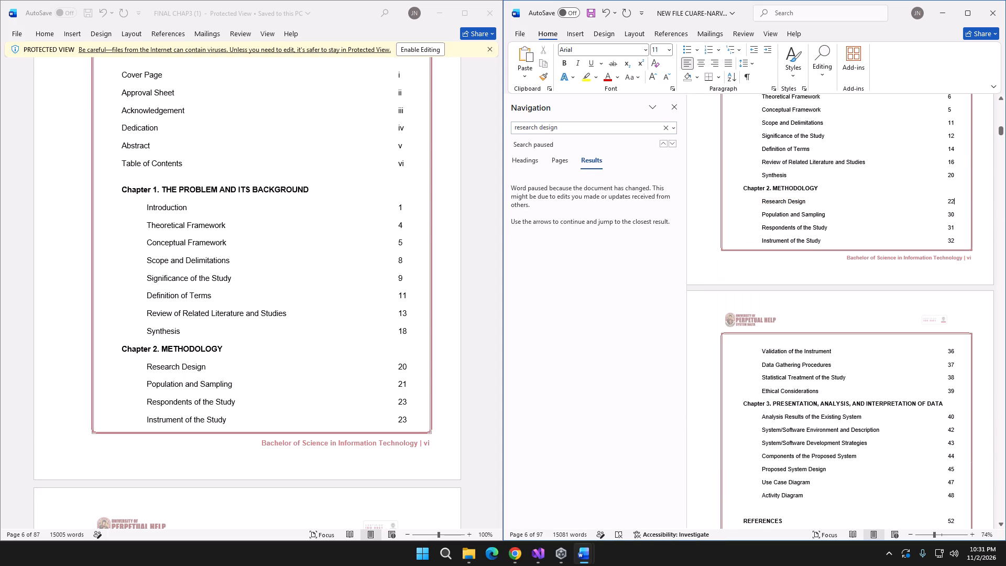
Search for "population and sampling" to check that heading's page, and set its table of contents page number to 23.
left_click_drag(592, 125, 477, 117)
left_click(664, 127)
left_click(591, 129)
type("population and sampling")
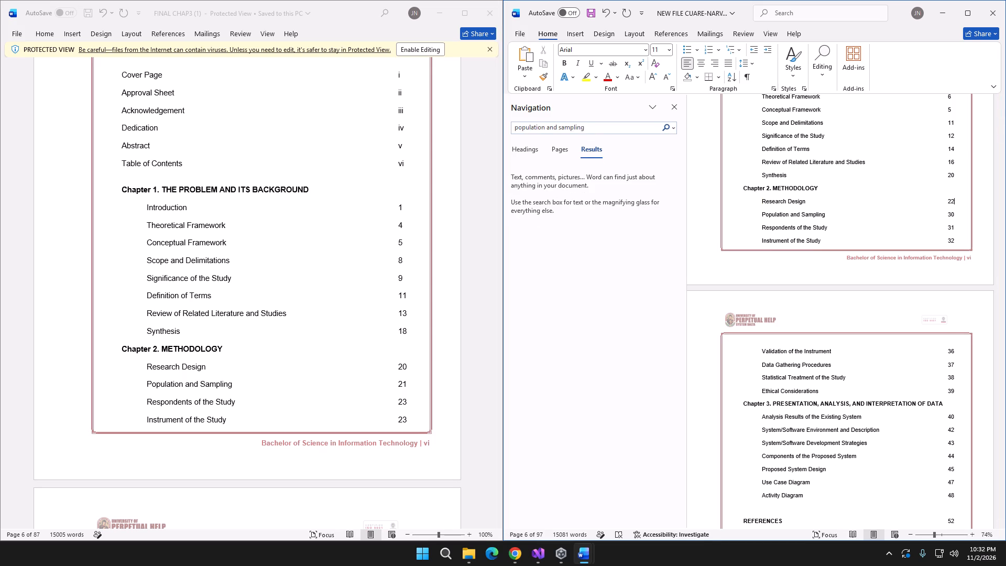
left_click(607, 204)
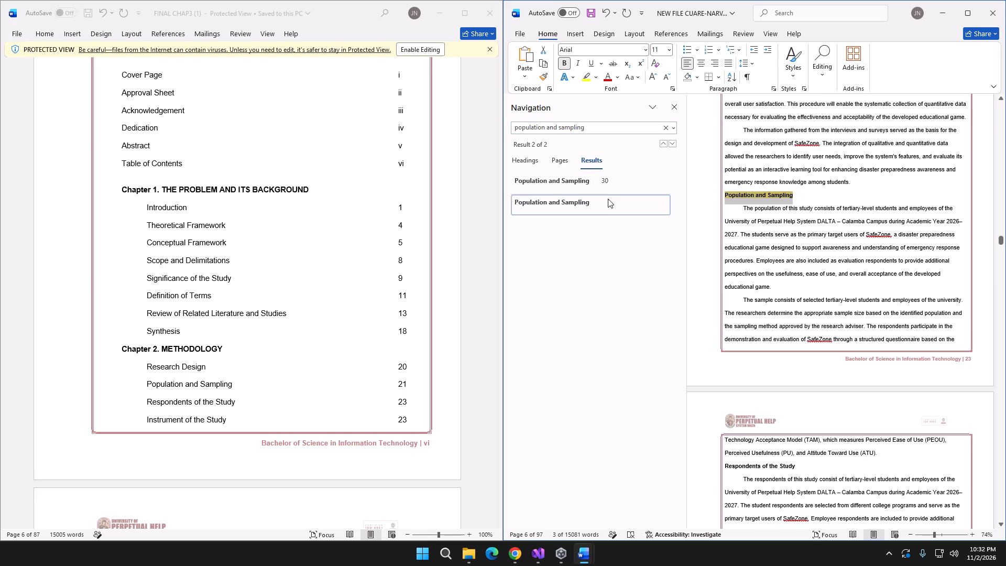
left_click(618, 188)
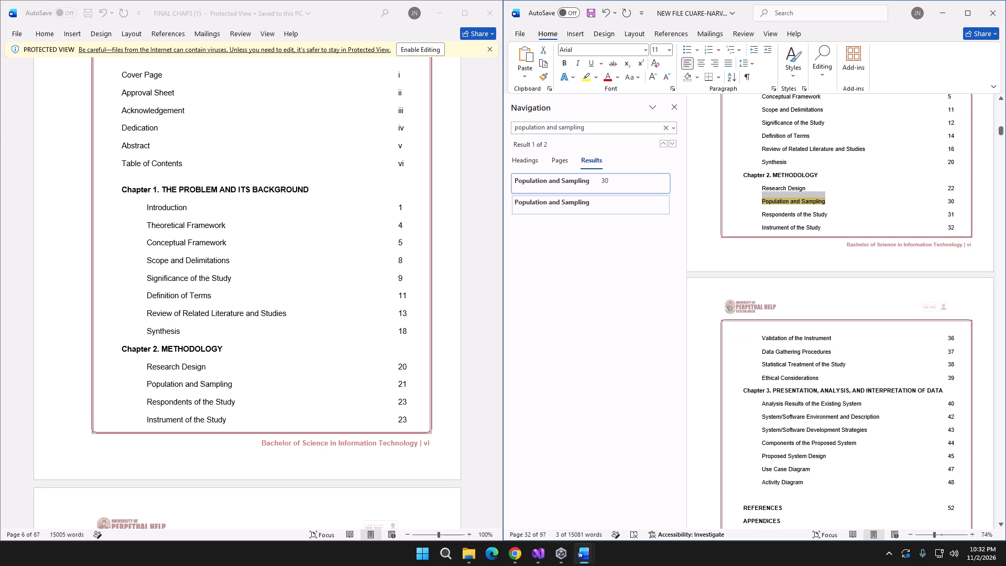
left_click(952, 203)
left_click(952, 201)
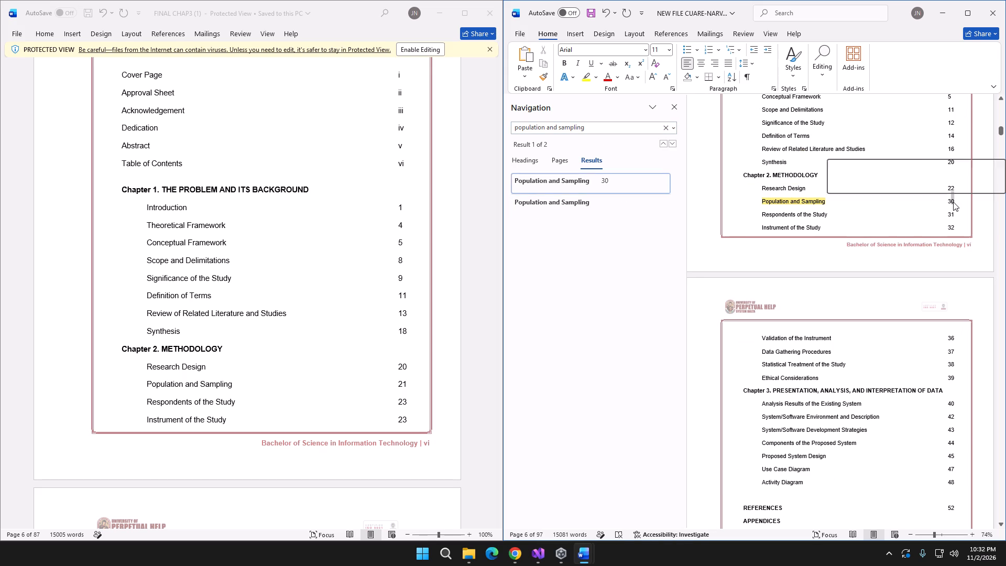
left_click(949, 203)
left_click(947, 201)
left_click_drag(948, 202, 953, 202)
type("23")
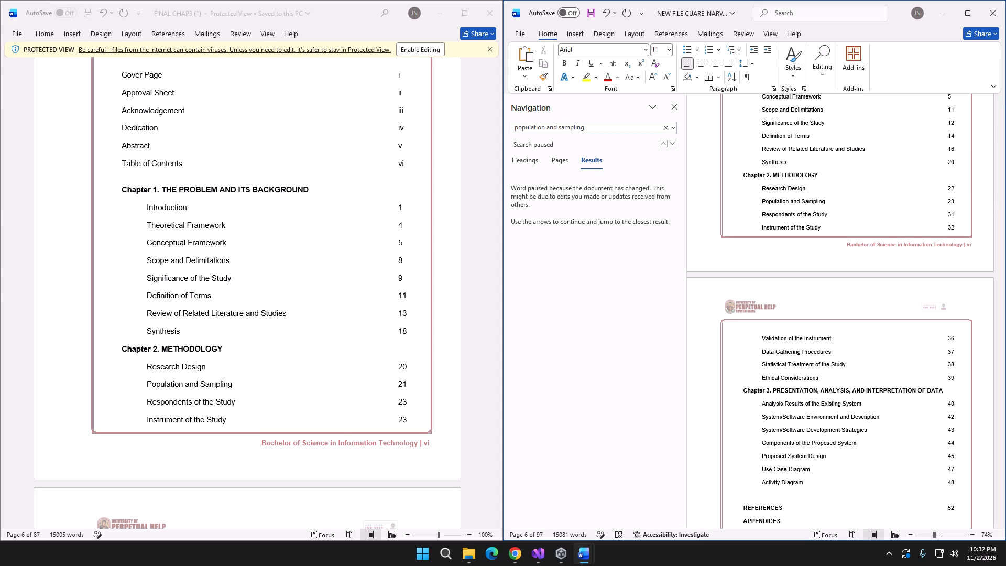
Search for "respondents of the study" to check that heading's page, and set its table of contents page number to 24.
left_click(663, 127)
left_click(611, 128)
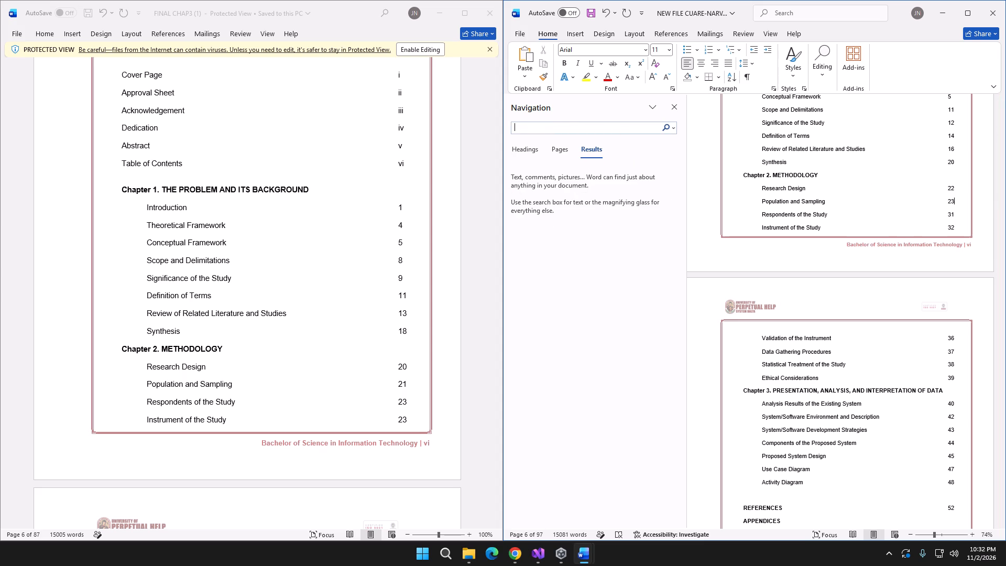
type("respondents of the study")
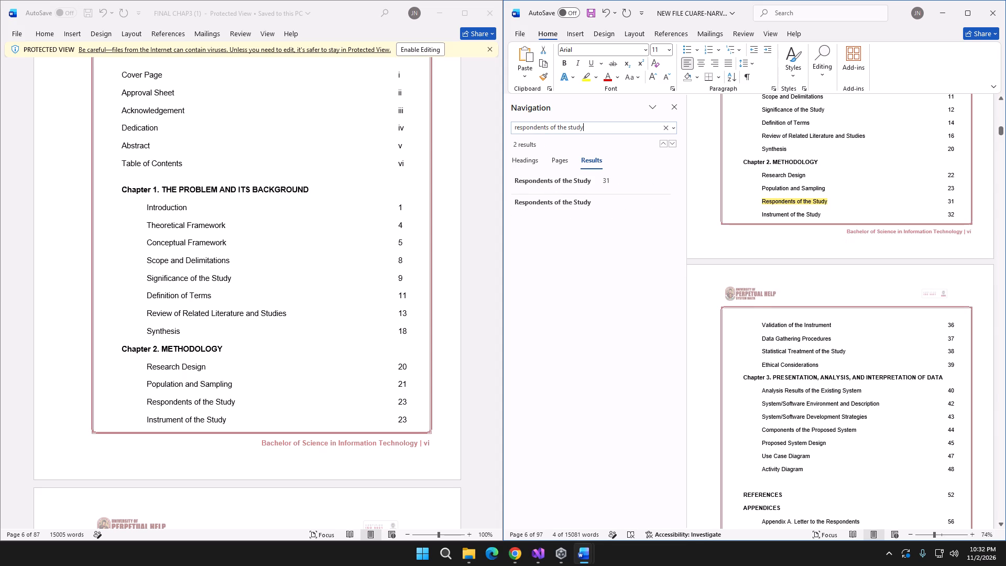
left_click(616, 201)
left_click(615, 187)
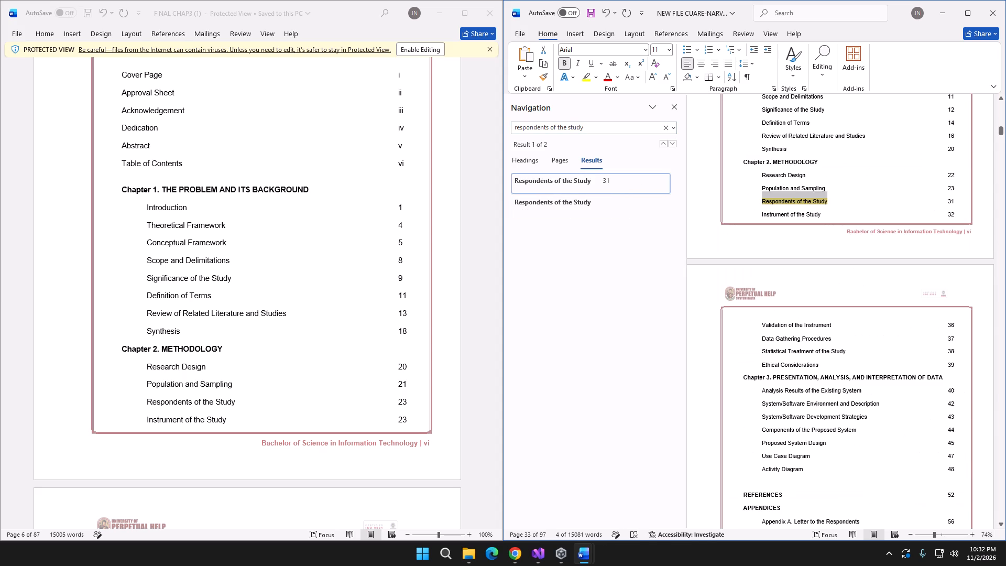
left_click(949, 203)
key("2")
key("4")
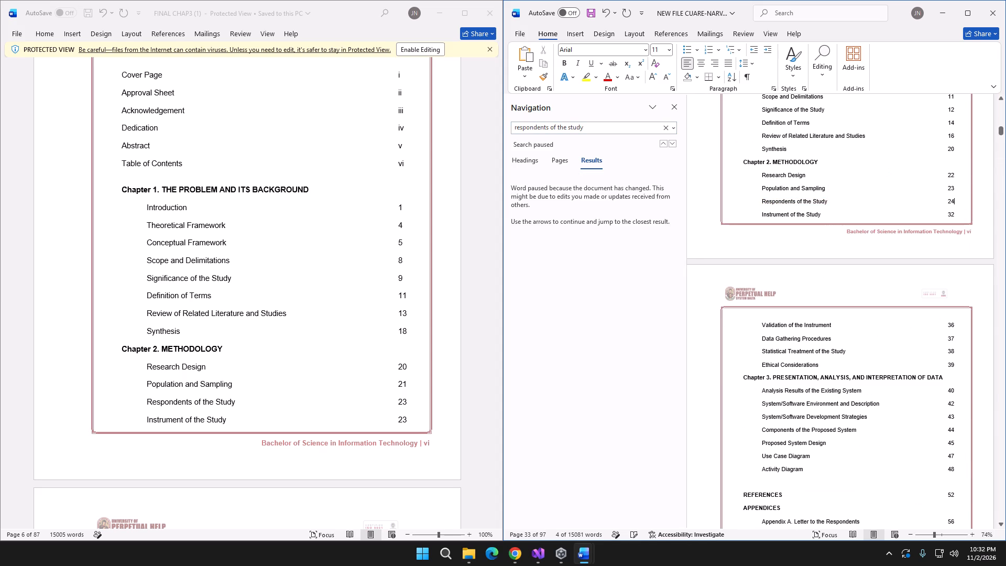
Search for "instrument of the study" to check that heading's page, and set its table of contents page number to 24.
left_click(665, 125)
left_click(612, 130)
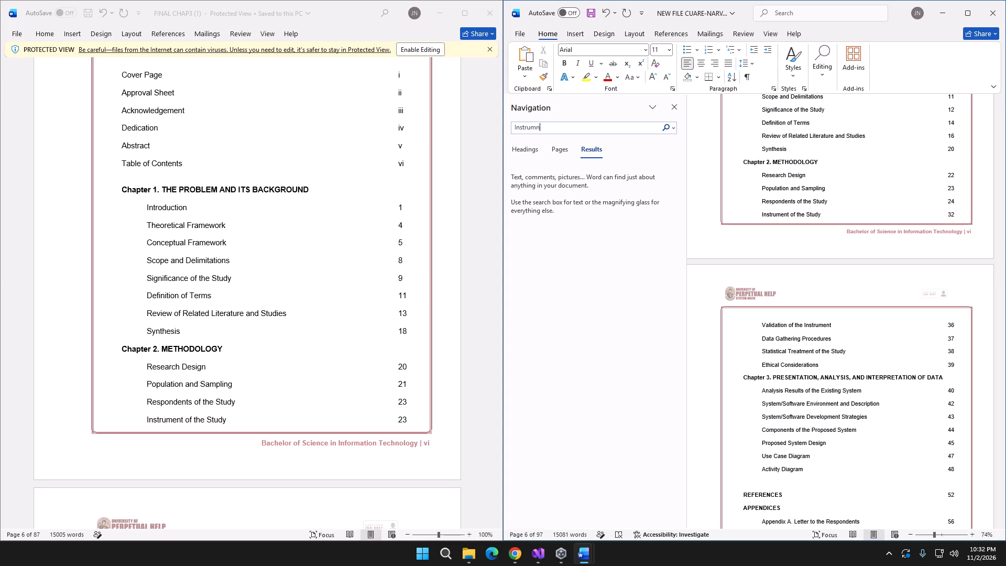
key("BackSpace")
type("ent of the study")
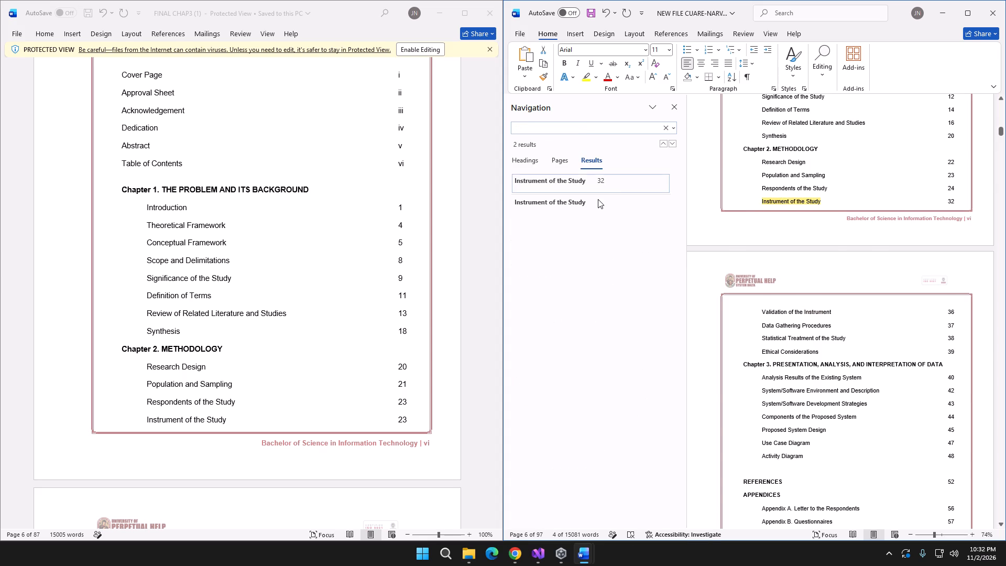
left_click(598, 199)
left_click(613, 189)
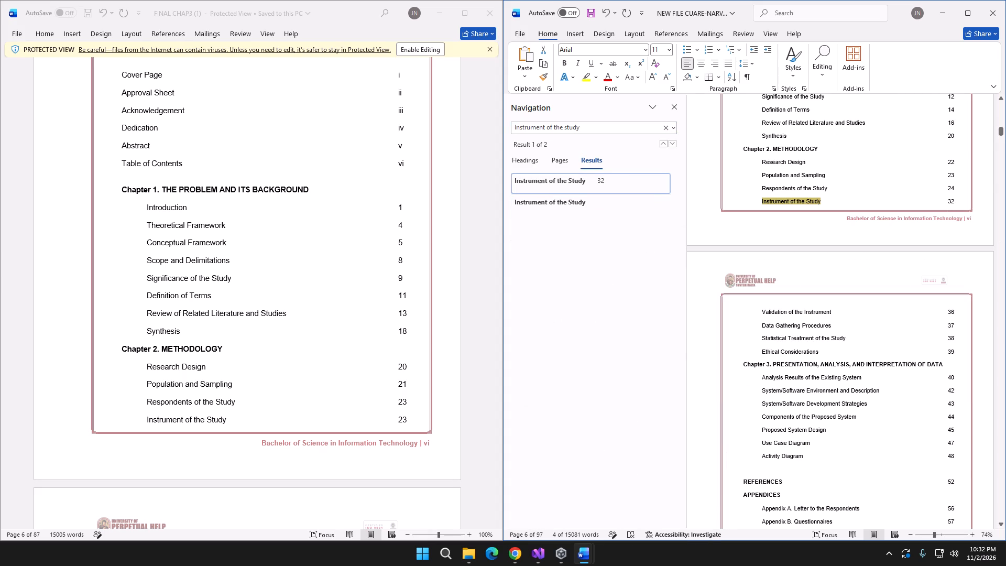
left_click(590, 205)
scroll(745, 248, "up", 9)
left_click(608, 190)
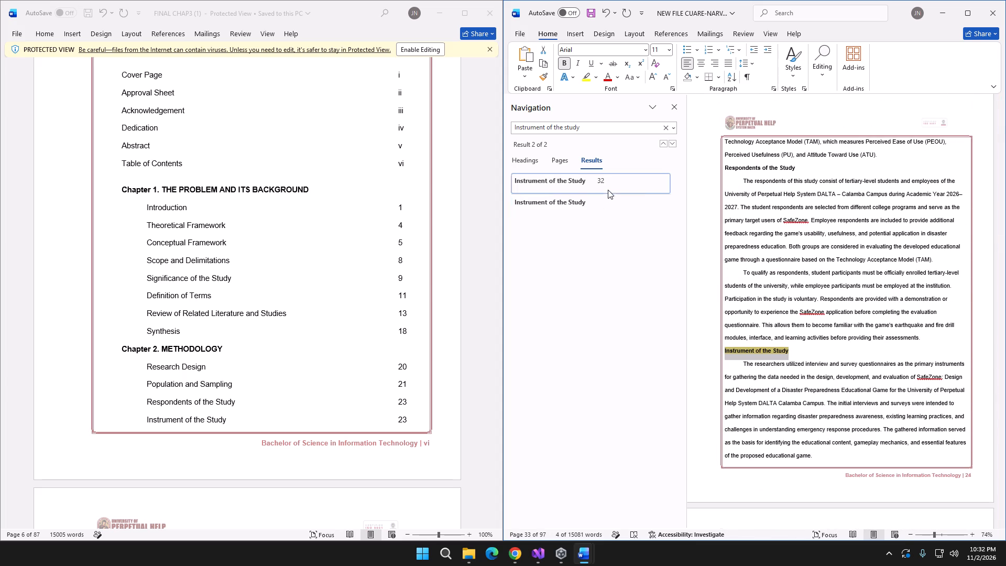
left_click_drag(948, 201, 953, 202)
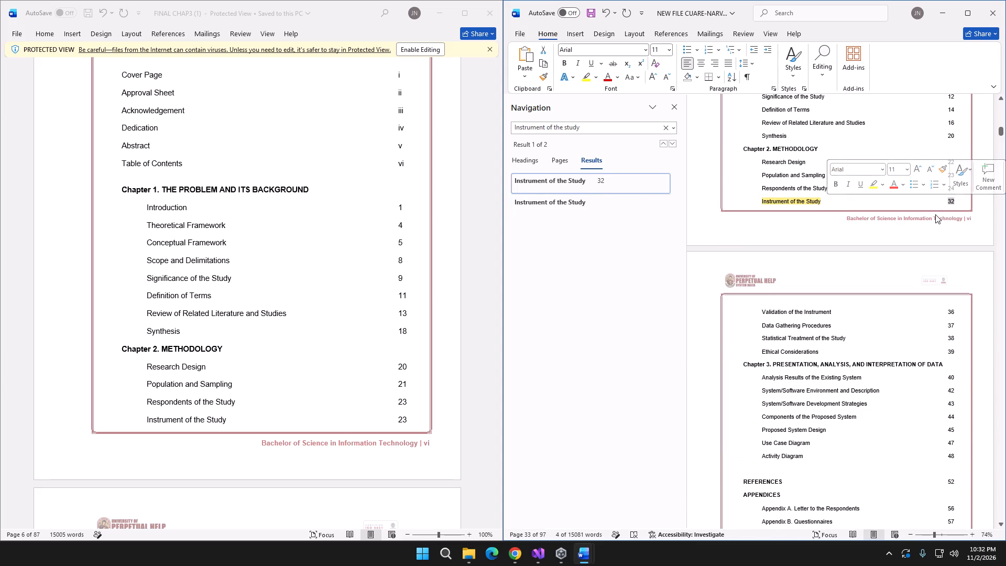
type("24")
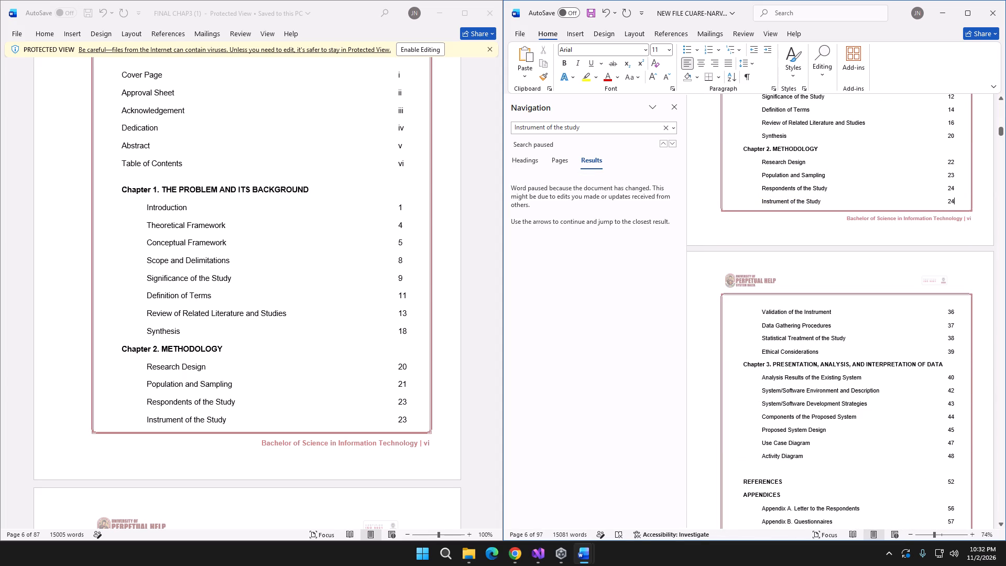
Search for "validation of the instrument" to check that heading's page, and set its table of contents page number to 27.
left_click(661, 129)
left_click(623, 133)
left_click(621, 129)
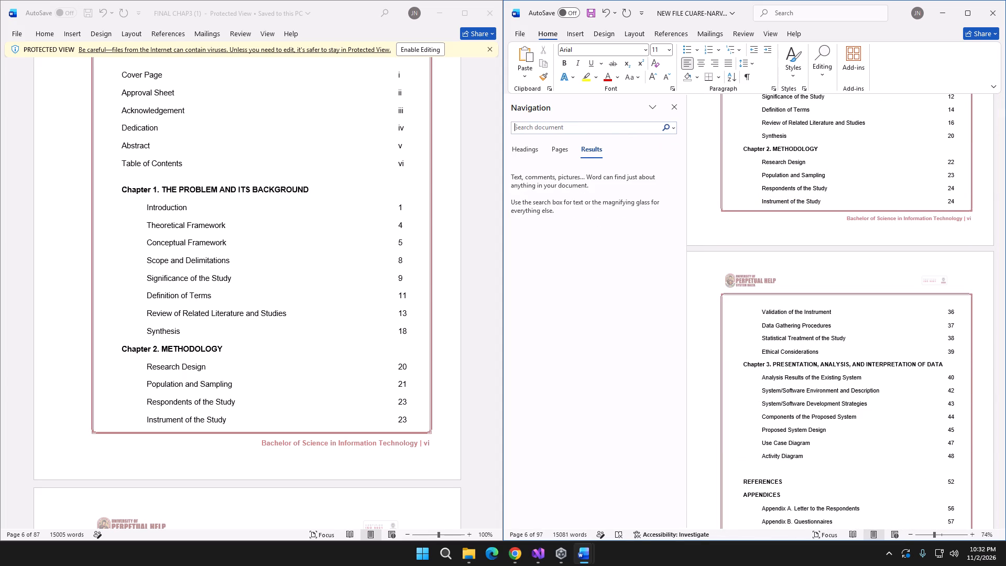
type("validation of the instrument")
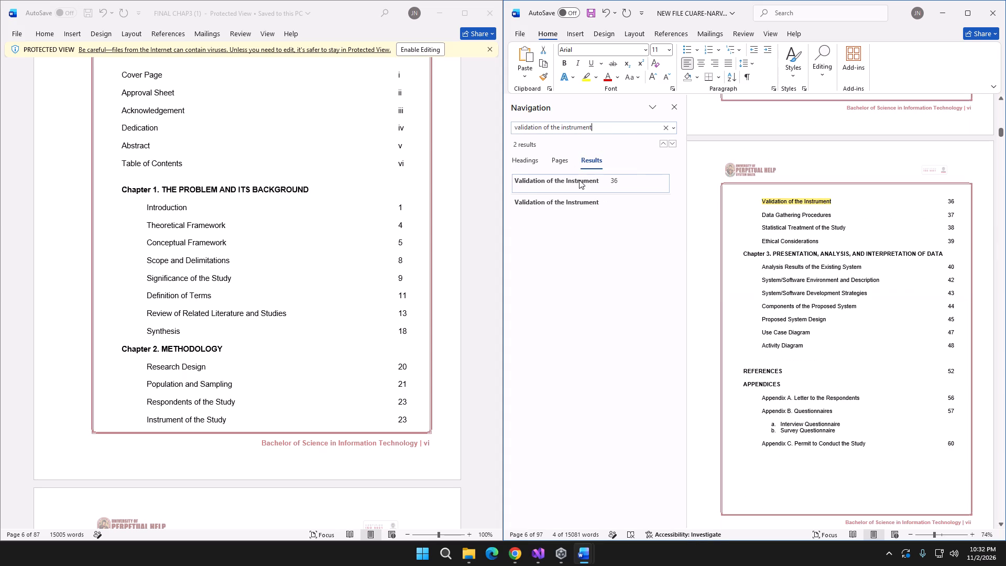
left_click(579, 201)
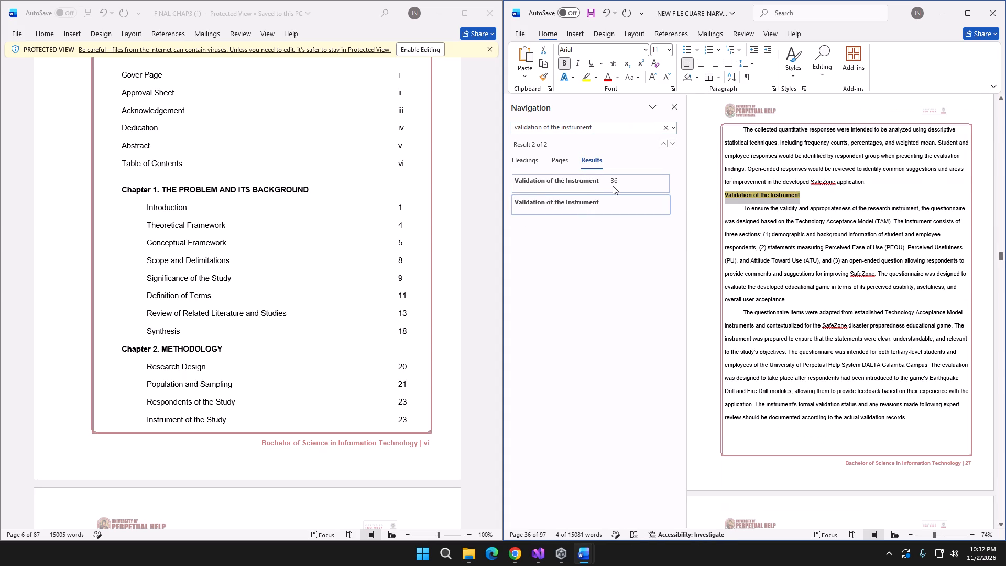
left_click(613, 186)
left_click_drag(948, 203, 949, 203)
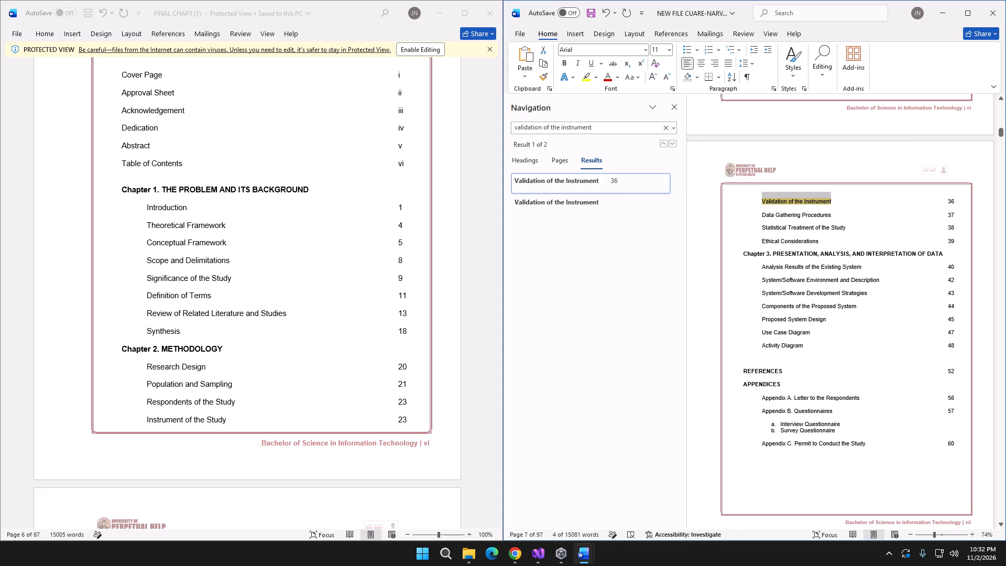
left_click_drag(949, 203, 953, 203)
type("27")
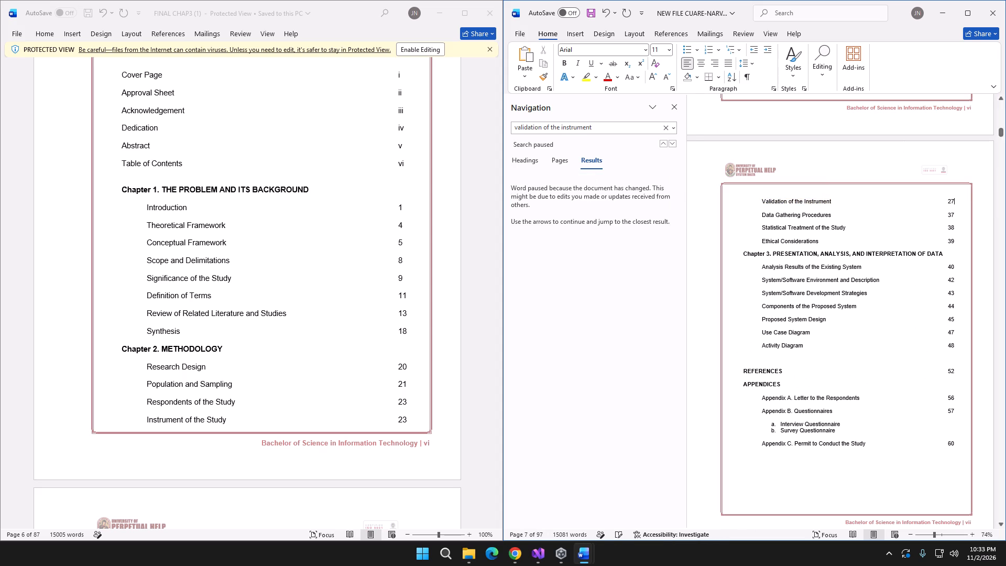
Search for "data gathering procedures" to check that heading's page, and set its table of contents page number to 28.
left_click(664, 127)
left_click(616, 130)
type("data gathering procedures")
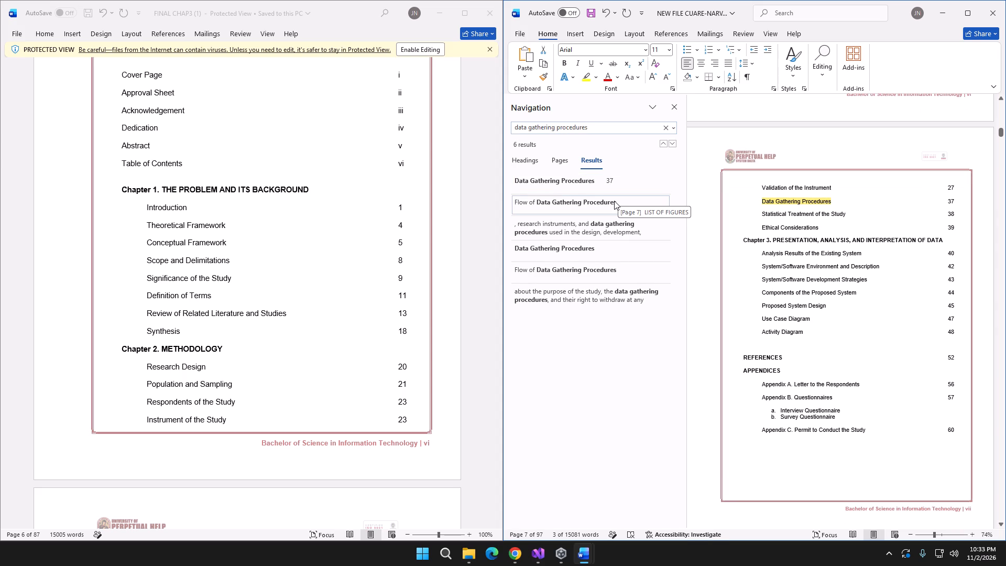
left_click(612, 242)
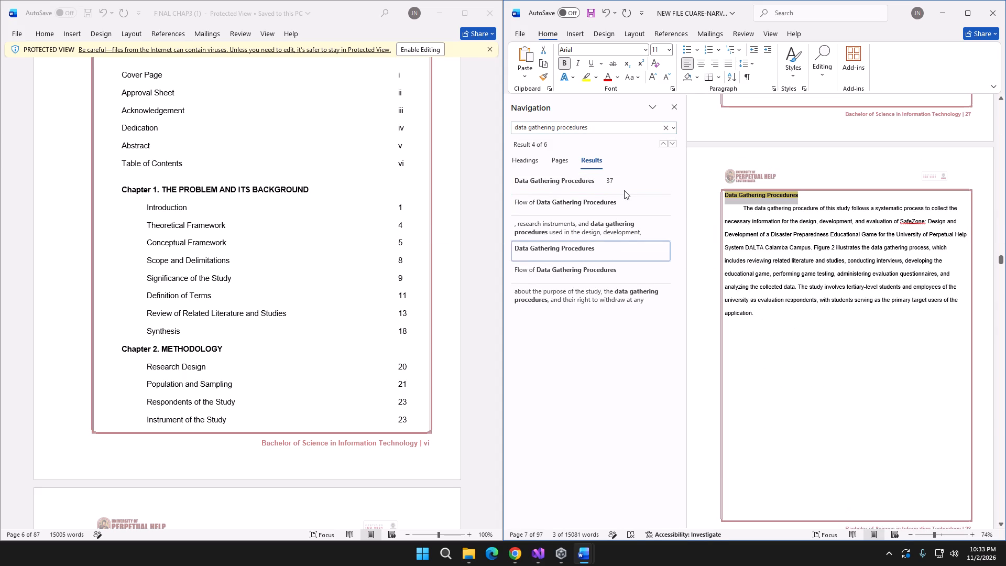
scroll(726, 233, "down", 1)
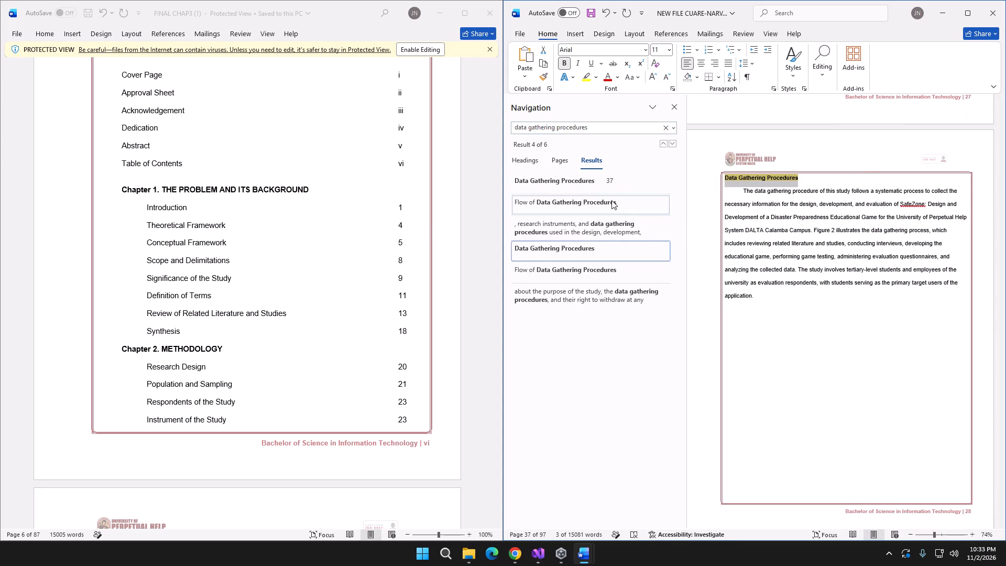
left_click(616, 189)
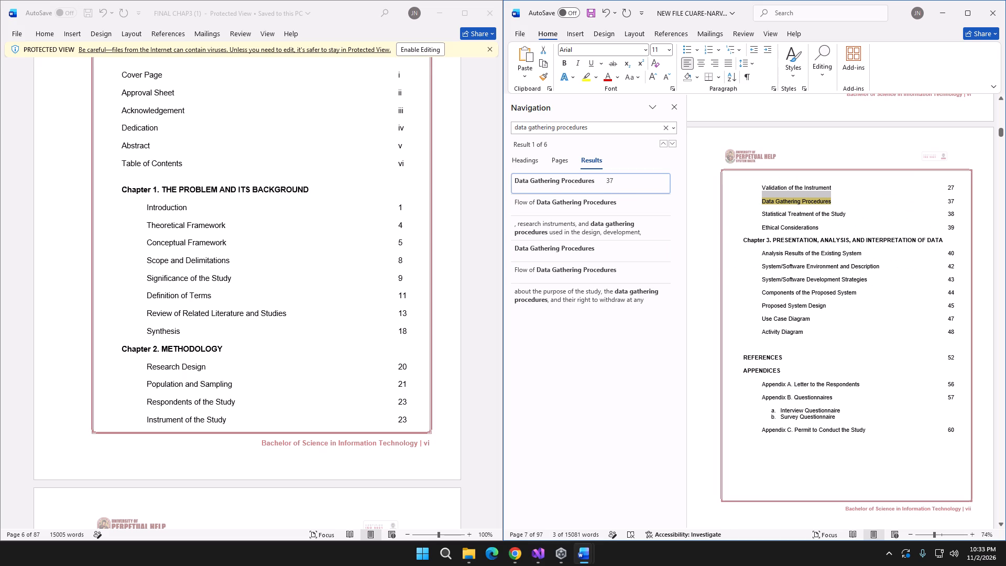
left_click(949, 202)
key("2")
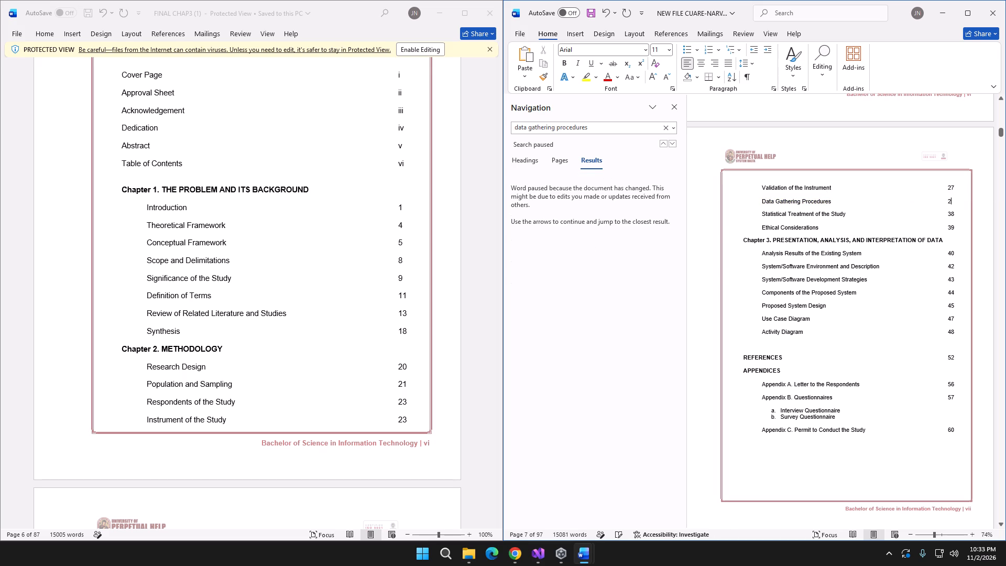
key("8")
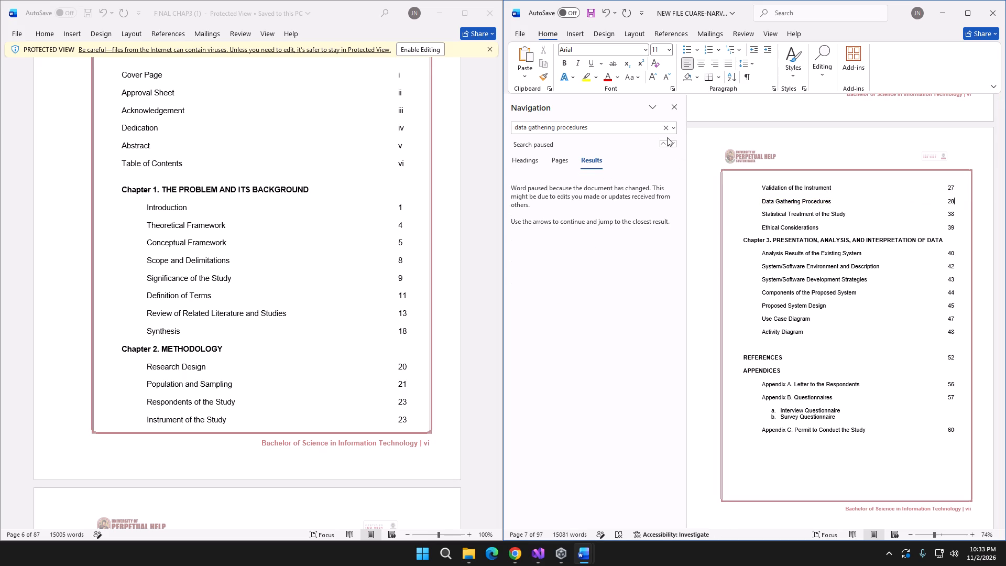
Search for "statistical treatment of the study" to check that heading's page, and set its table of contents page number to 30.
left_click(664, 125)
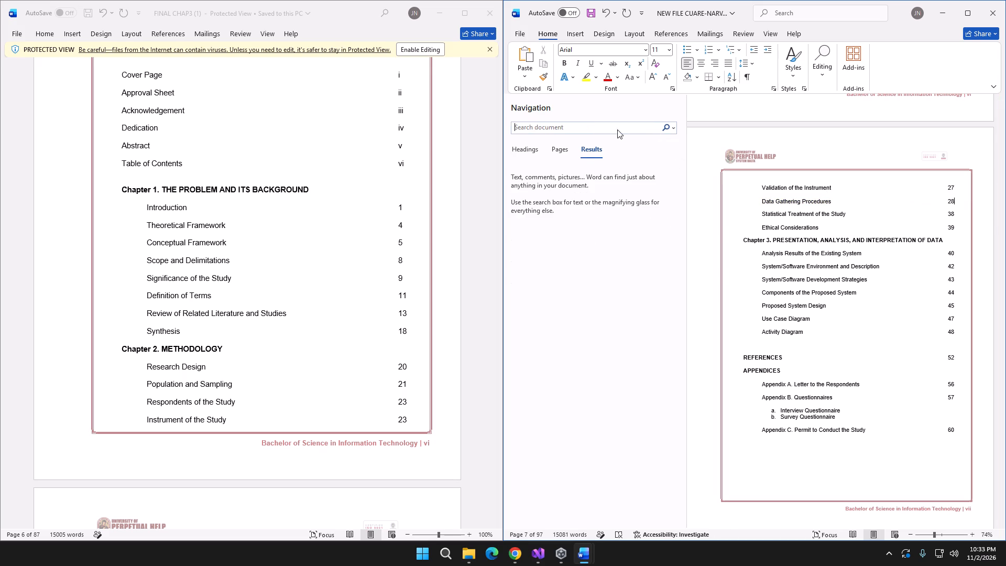
left_click(617, 129)
type("statistical tre")
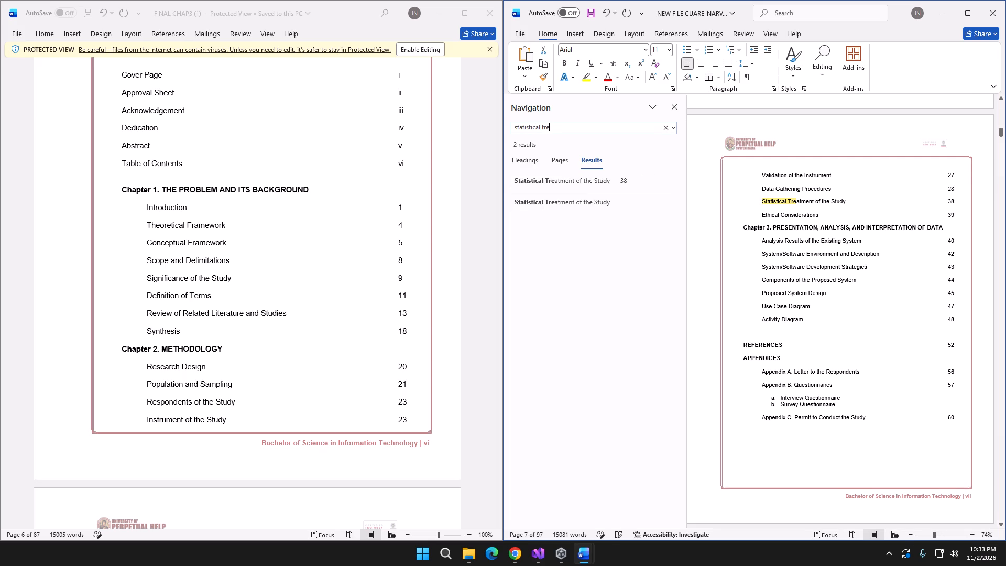
type("atment of the study")
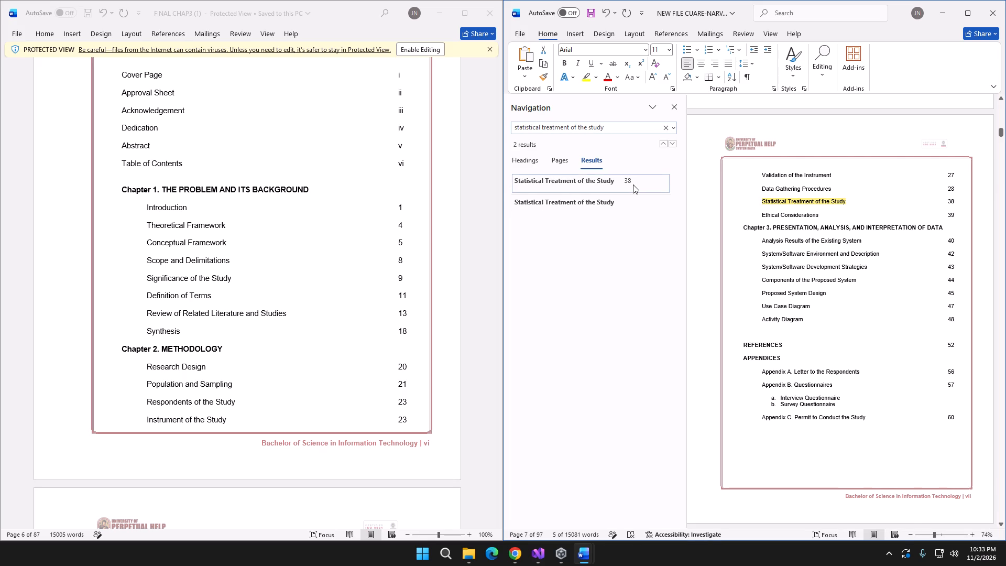
left_click(623, 202)
left_click(630, 191)
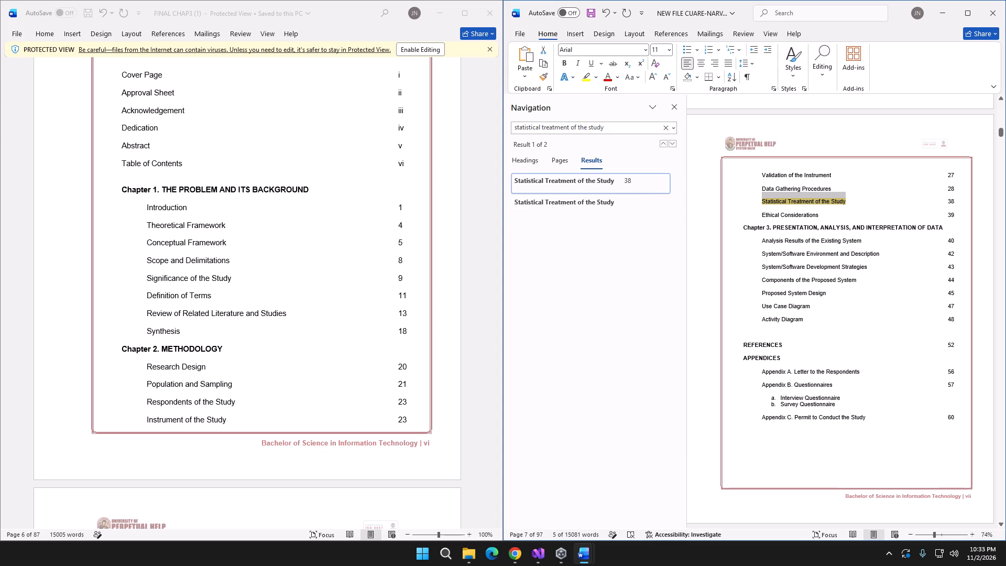
left_click(949, 203)
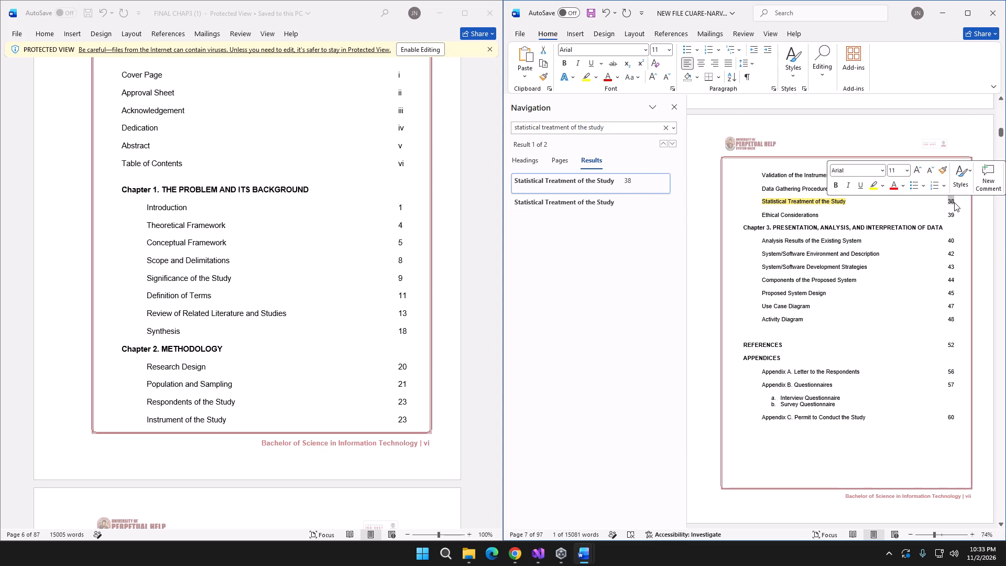
type("30")
Search for "ethical considerations" to check that heading's page, and set its table of contents page number to 31.
left_click(663, 130)
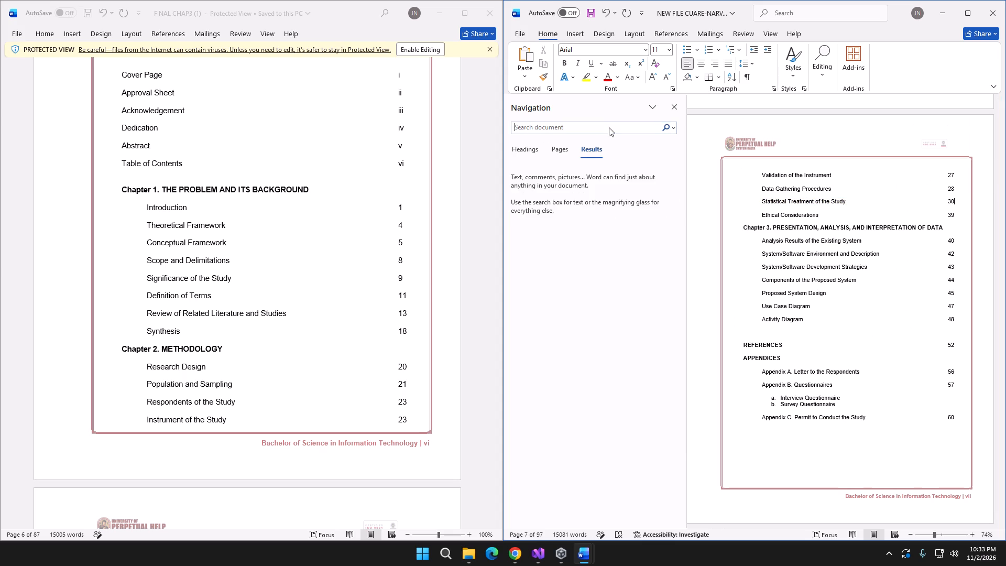
left_click(609, 127)
type("etchical")
key("space")
key("BackSpace")
key("BackSpace")
key("BackSpace")
key("BackSpace")
key("BackSpace")
key("BackSpace")
key("BackSpace")
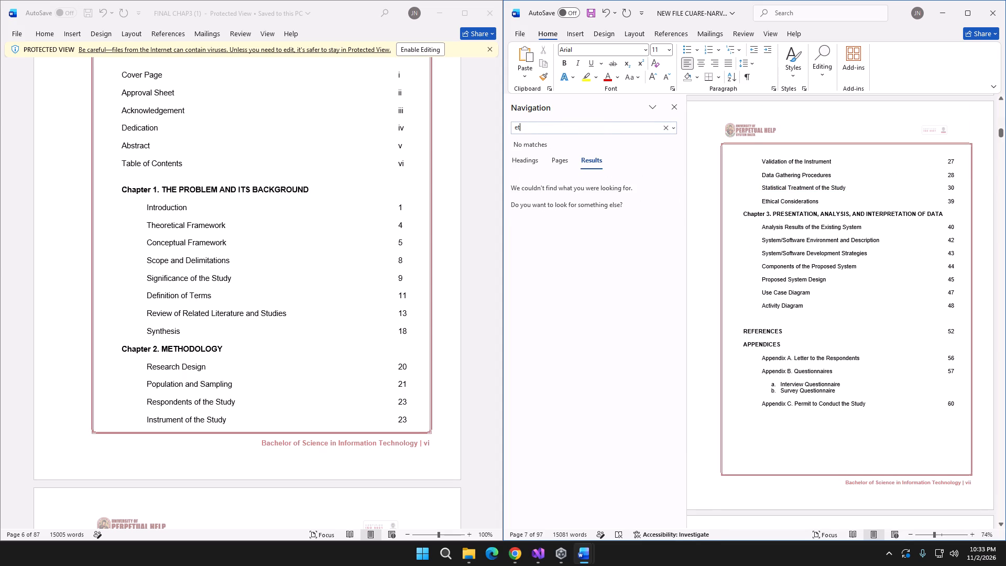
type("hical")
key("space")
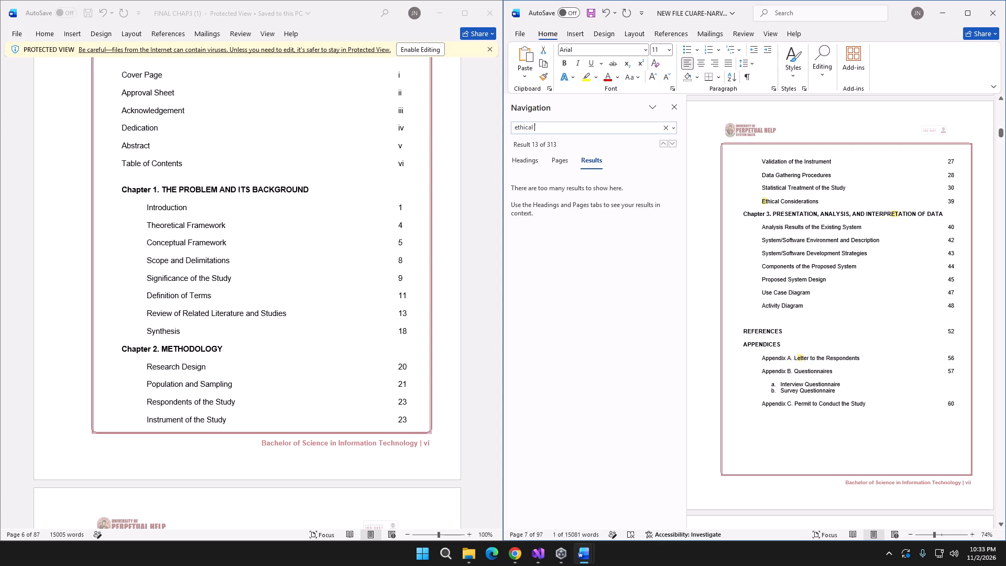
type("considerations")
left_click(594, 201)
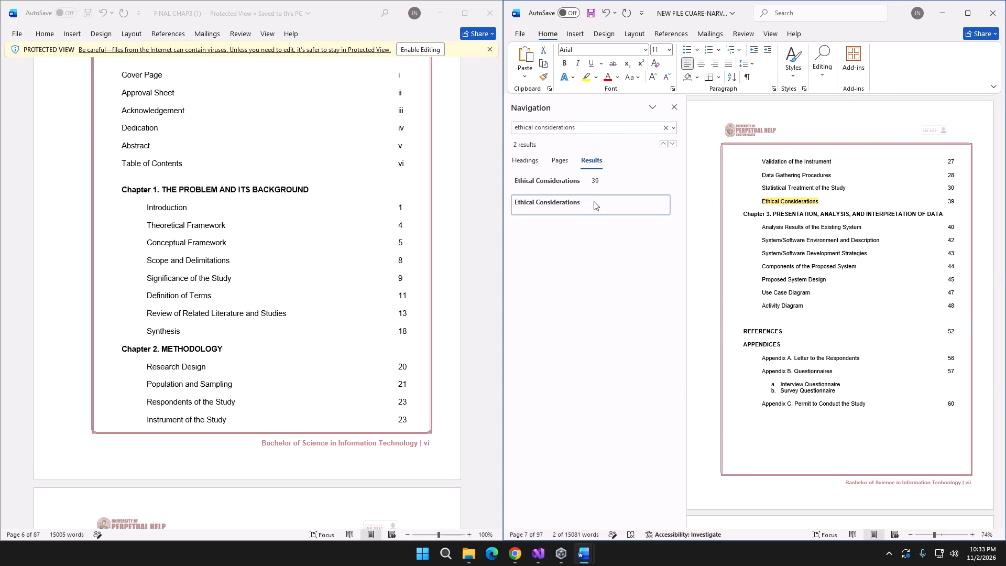
left_click(609, 187)
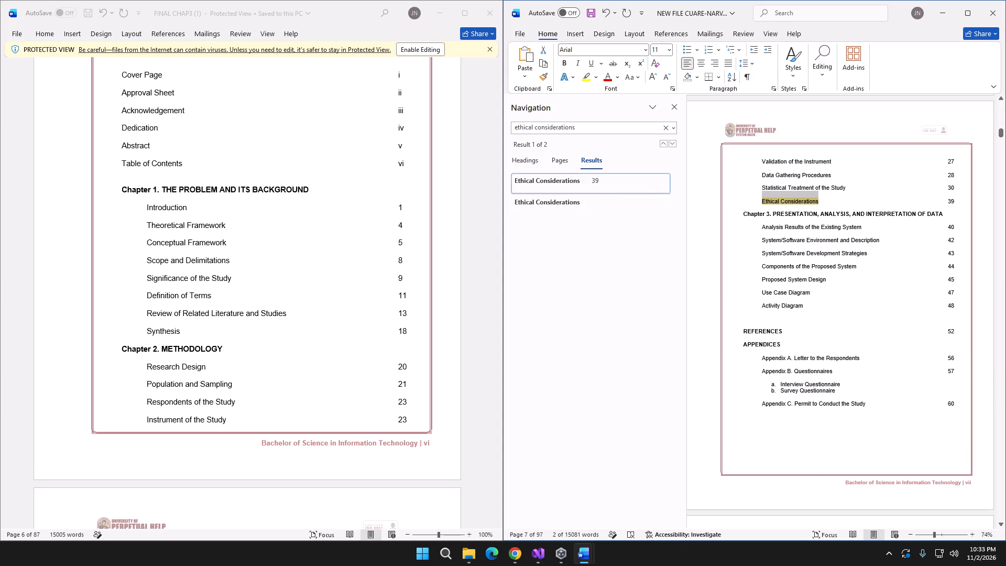
left_click(949, 201)
left_click(948, 203)
key("1")
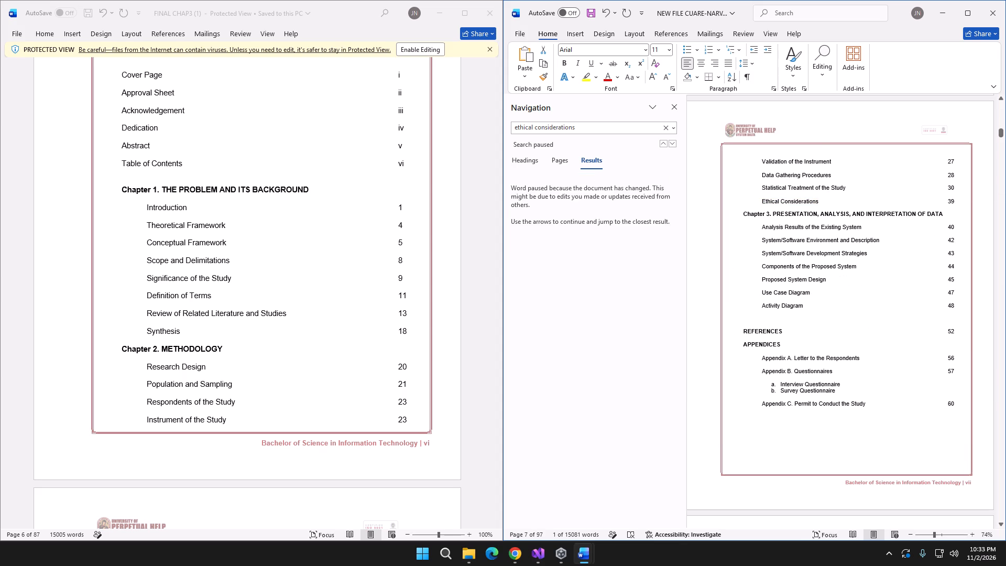
Review the Chapter 3 entries in the reference document's table of contents, and search the thesis for "data schema".
left_click(663, 128)
left_click(616, 128)
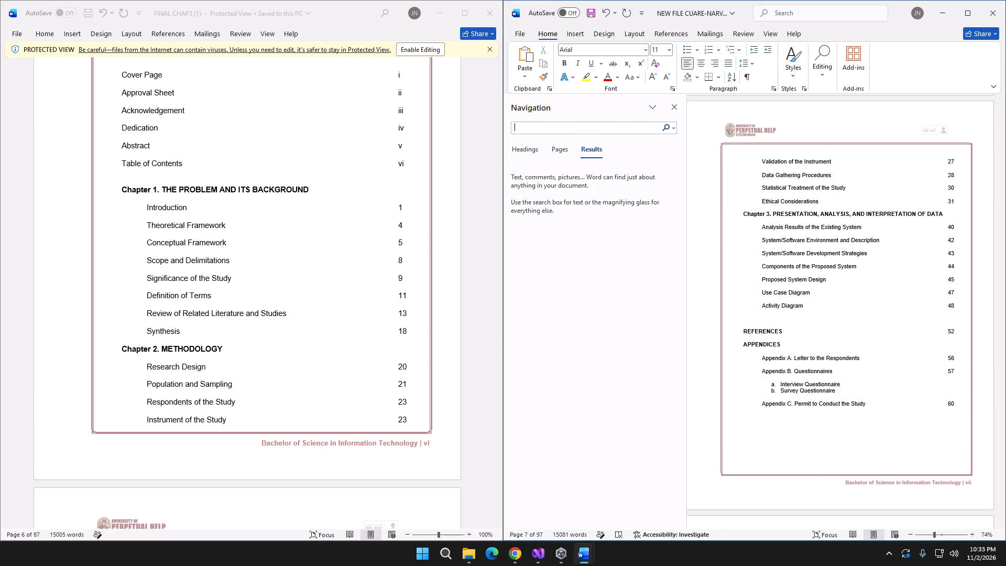
scroll(293, 296, "down", 17)
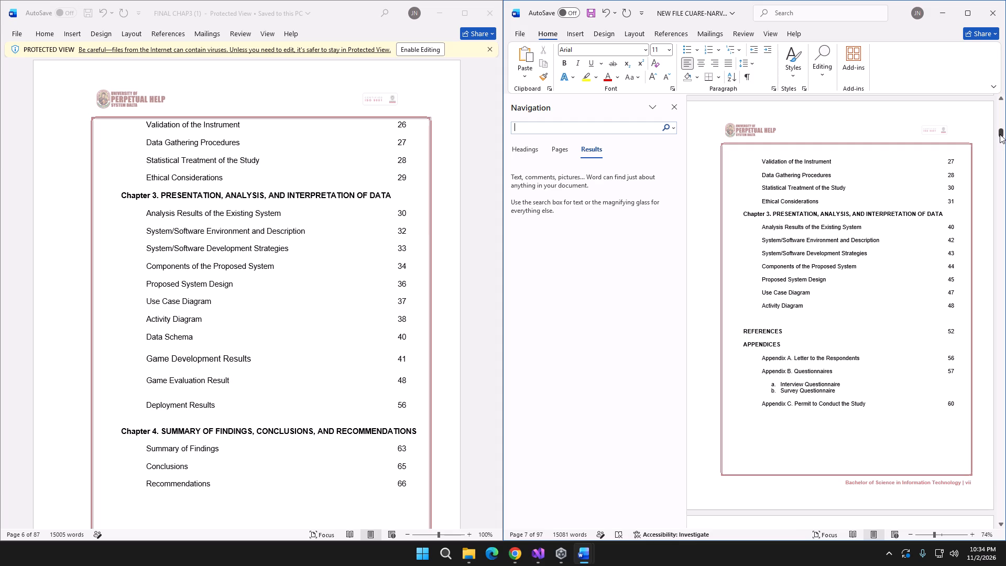
type("data")
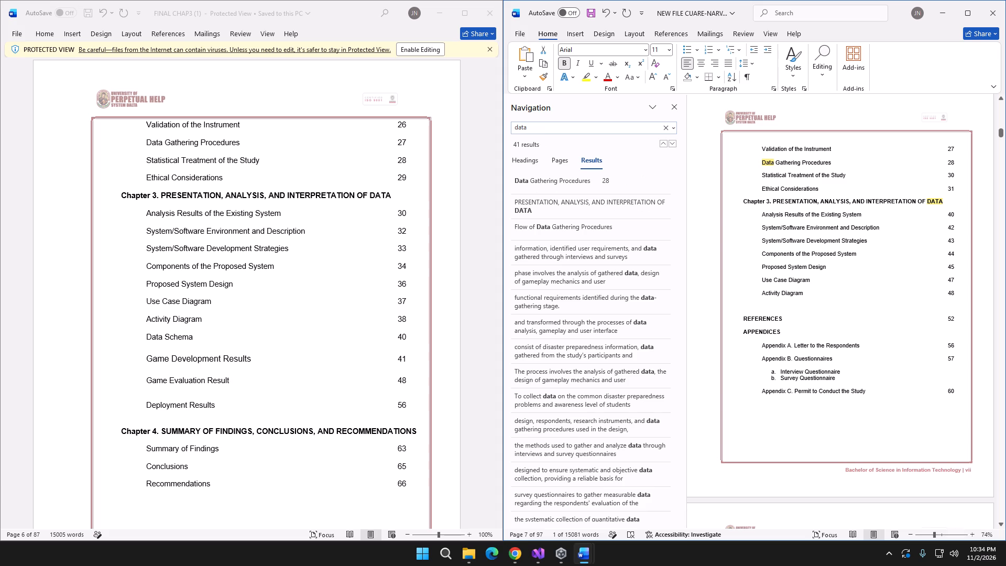
key("space")
type("schema")
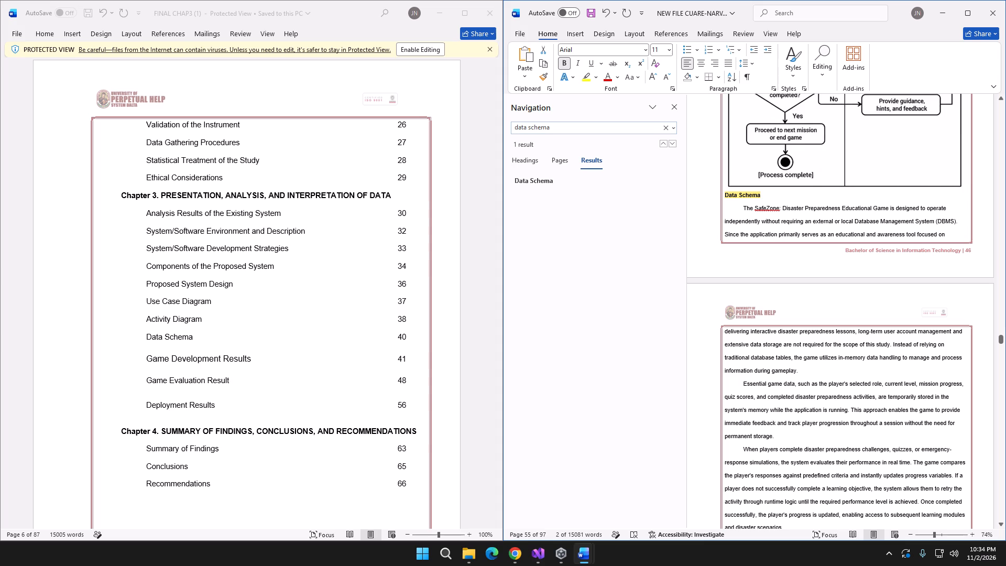
Examine the pages around the Data Schema heading, including the Figure 8 activity diagram and the text describing it.
scroll(717, 232, "up", 7)
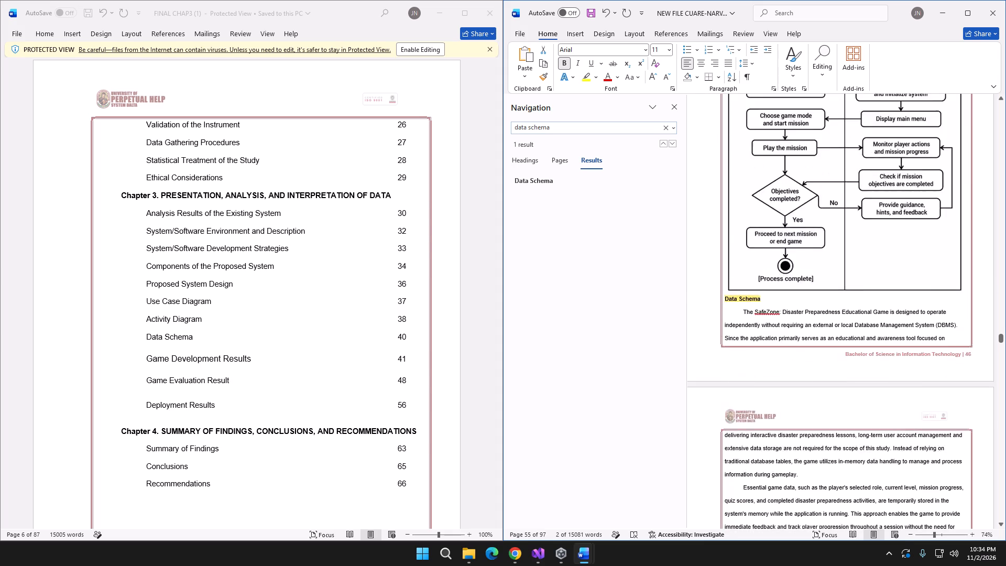
scroll(718, 231, "up", 8)
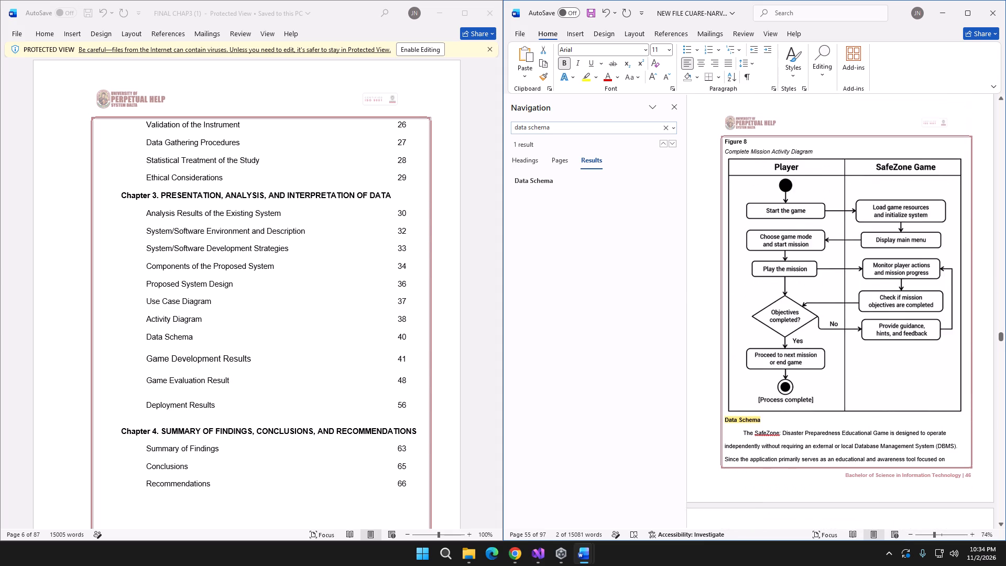
scroll(718, 231, "up", 14)
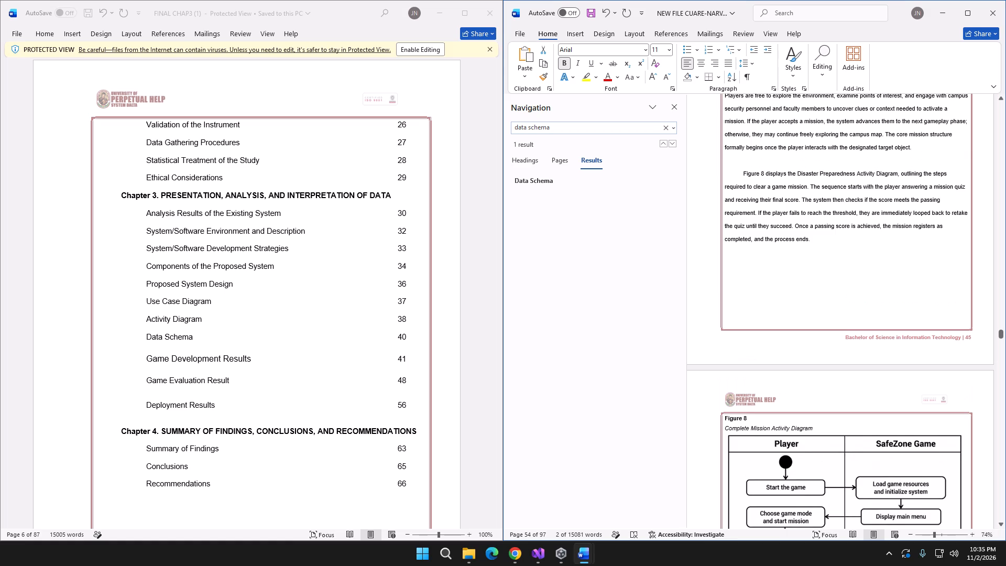
scroll(718, 231, "up", 3)
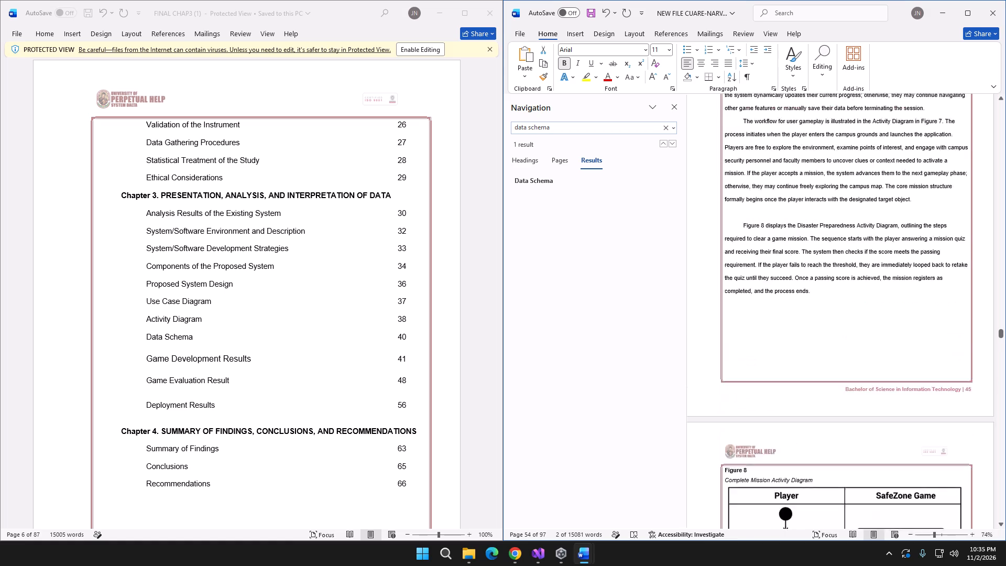
scroll(718, 231, "up", 9)
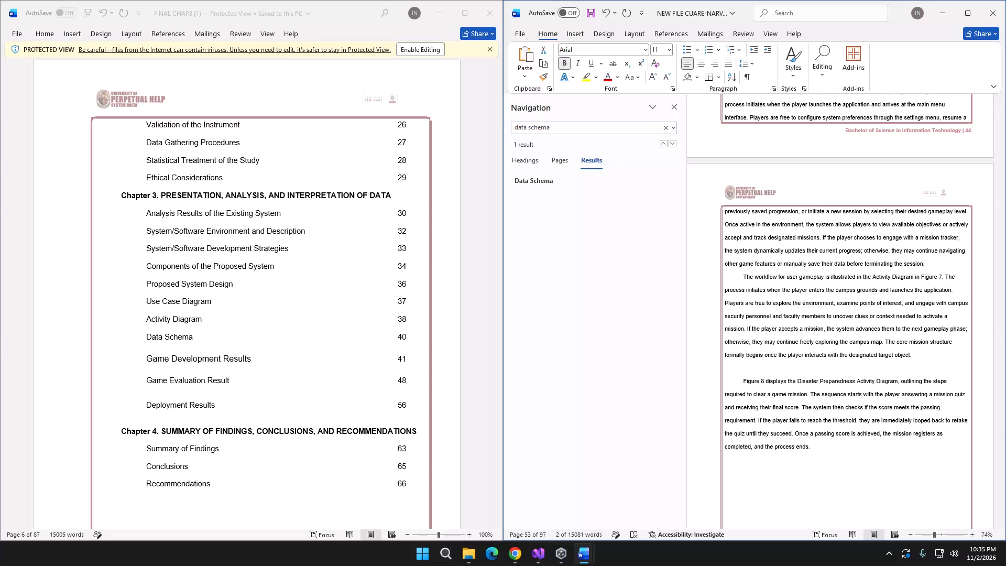
scroll(718, 231, "down", 15)
scroll(718, 231, "down", 7)
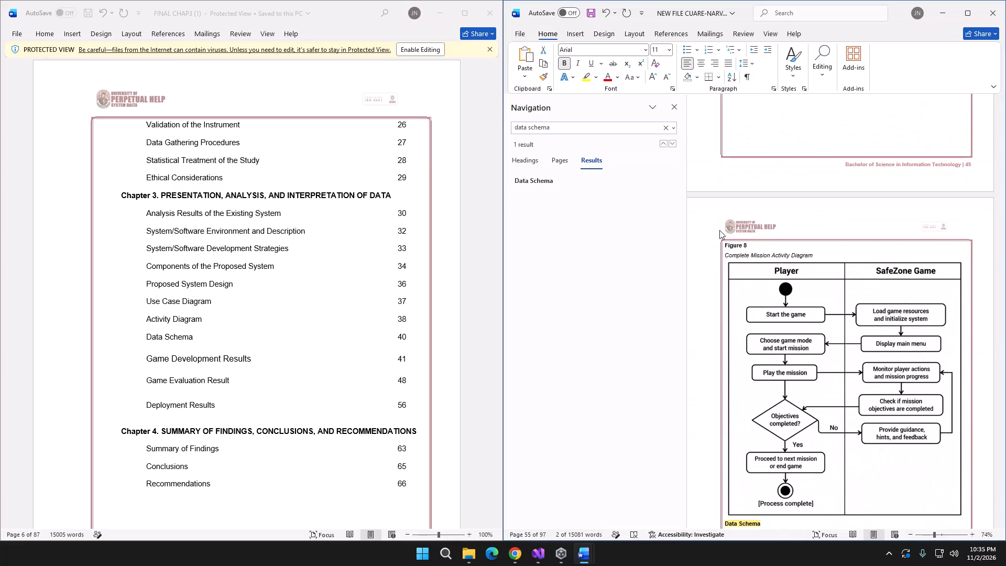
scroll(719, 230, "down", 6)
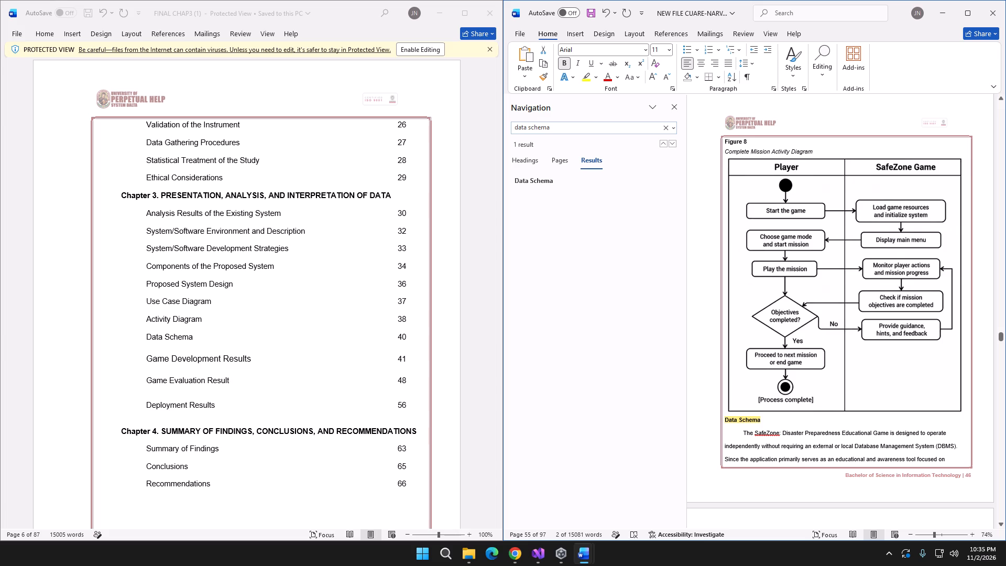
scroll(775, 304, "down", 4)
Delete the Data Schema heading and its text between the Figure 8 activity diagram and the Result of Objective 3 heading.
left_click(775, 355)
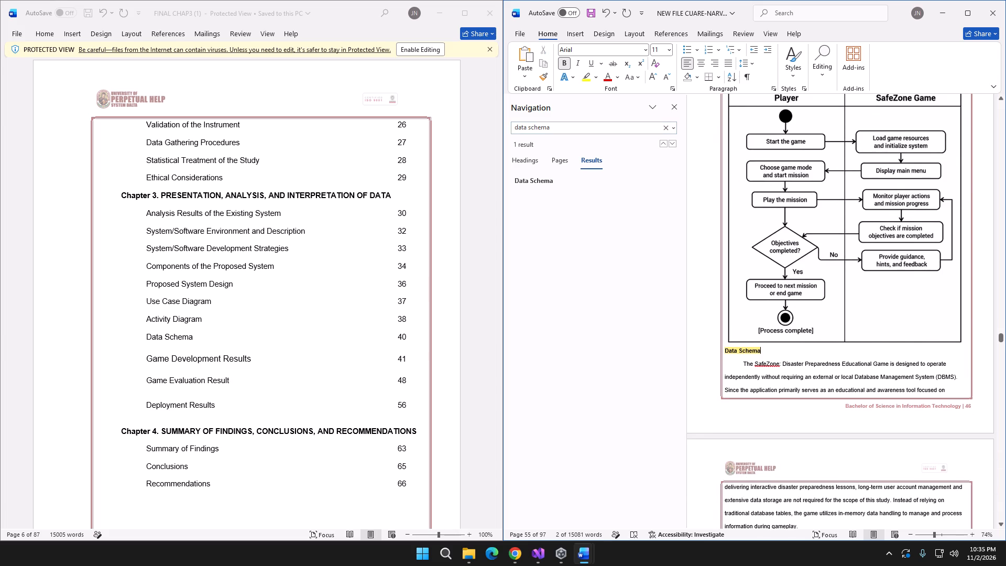
left_click_drag(725, 352, 814, 375)
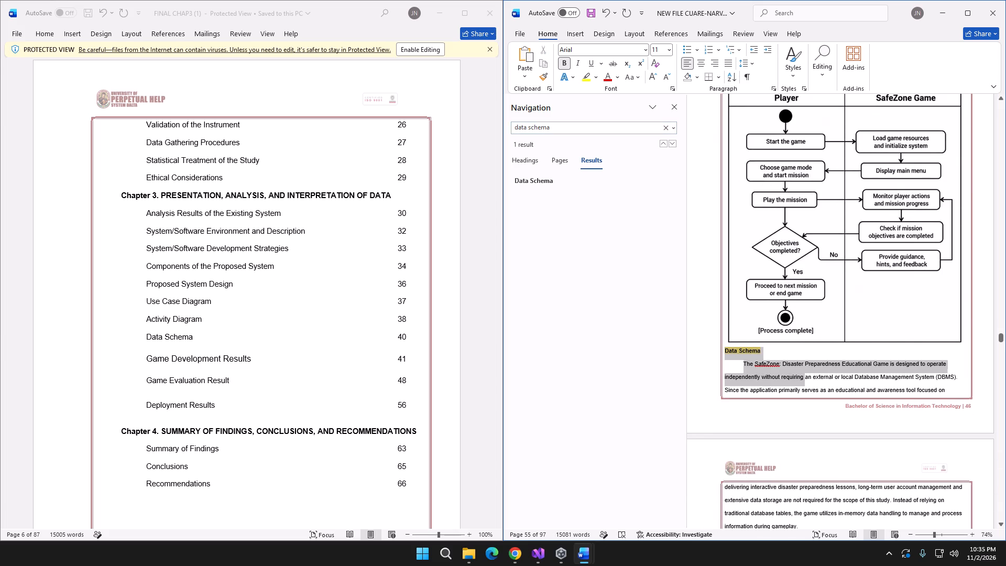
left_click_drag(814, 375, 885, 398)
scroll(944, 401, "down", 5)
scroll(885, 398, "down", 12)
key("BackSpace")
scroll(793, 340, "up", 2)
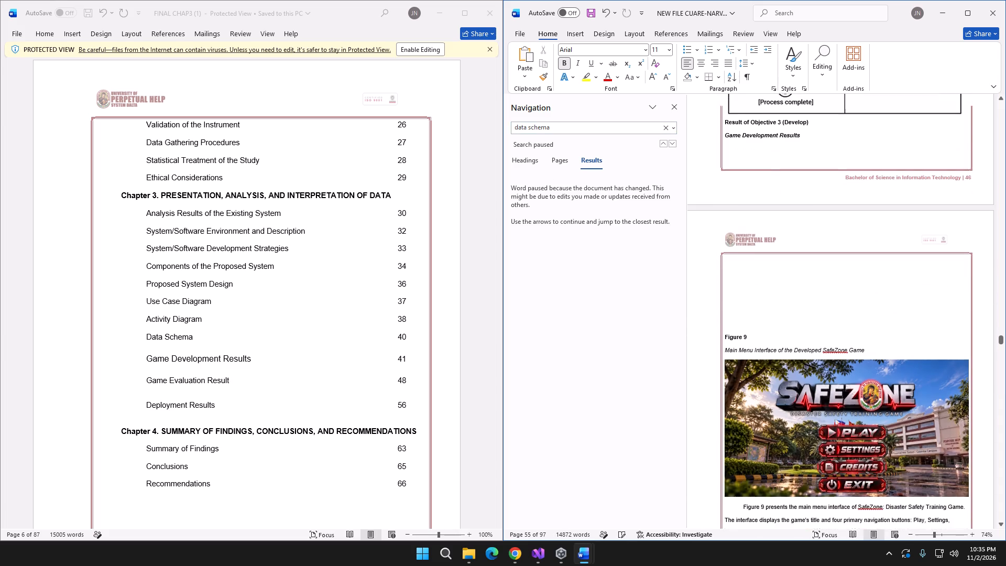
scroll(793, 340, "up", 7)
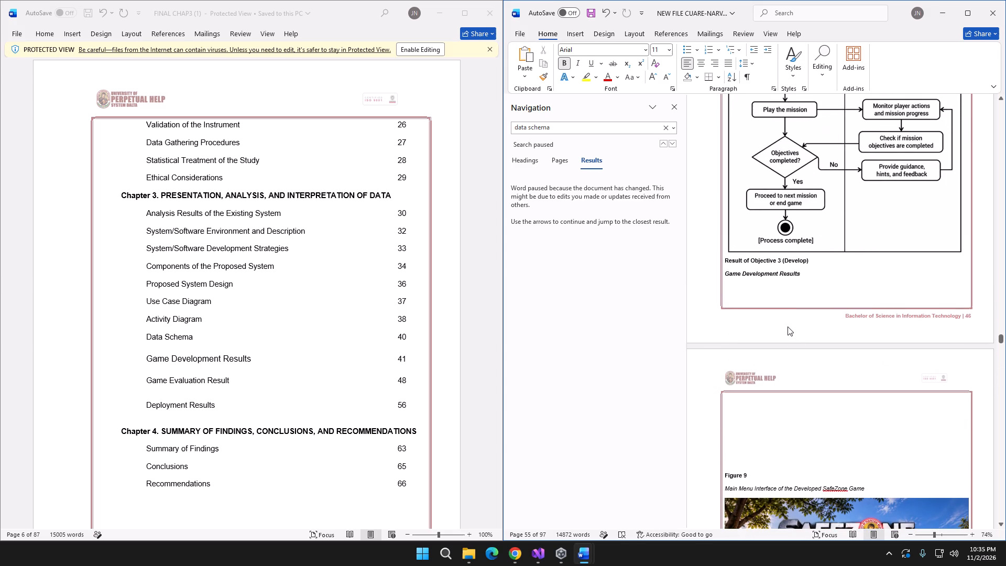
Insert blank lines after Figure 8 so that "Result of Objective 3 (Develop)" starts on the following page.
key("Return")
key("Return")
key("Return")
key("Return")
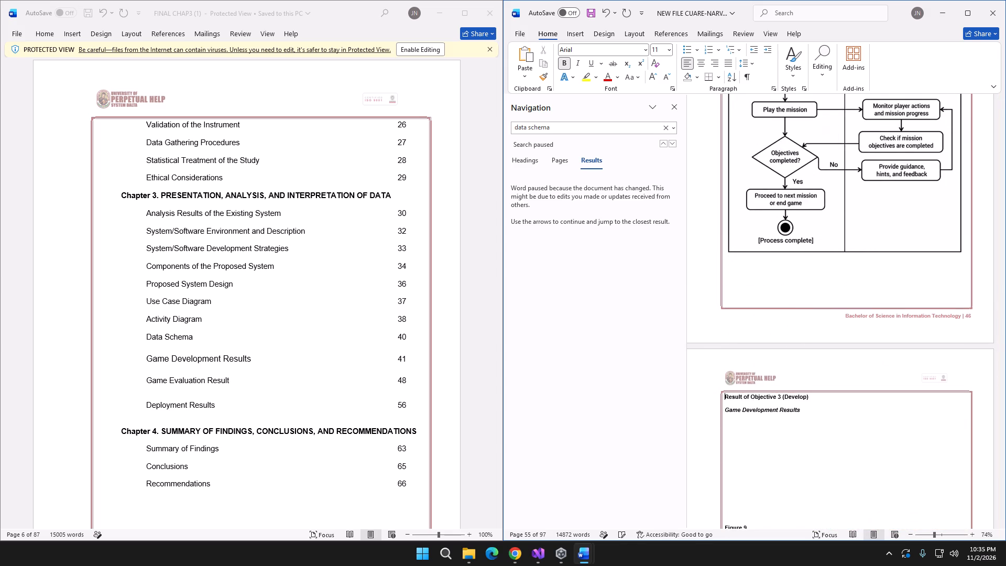
scroll(781, 323, "down", 5)
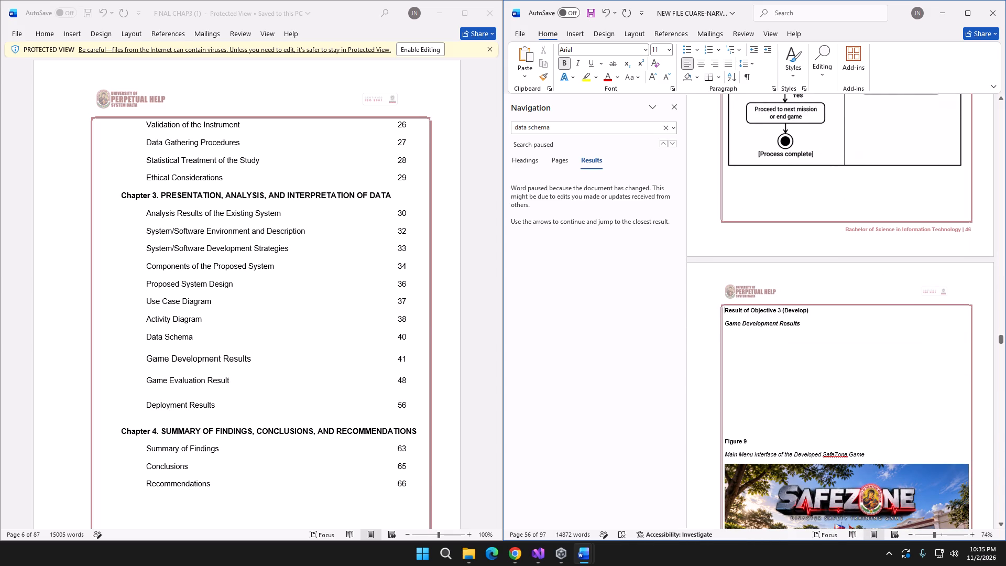
scroll(773, 349, "up", 7)
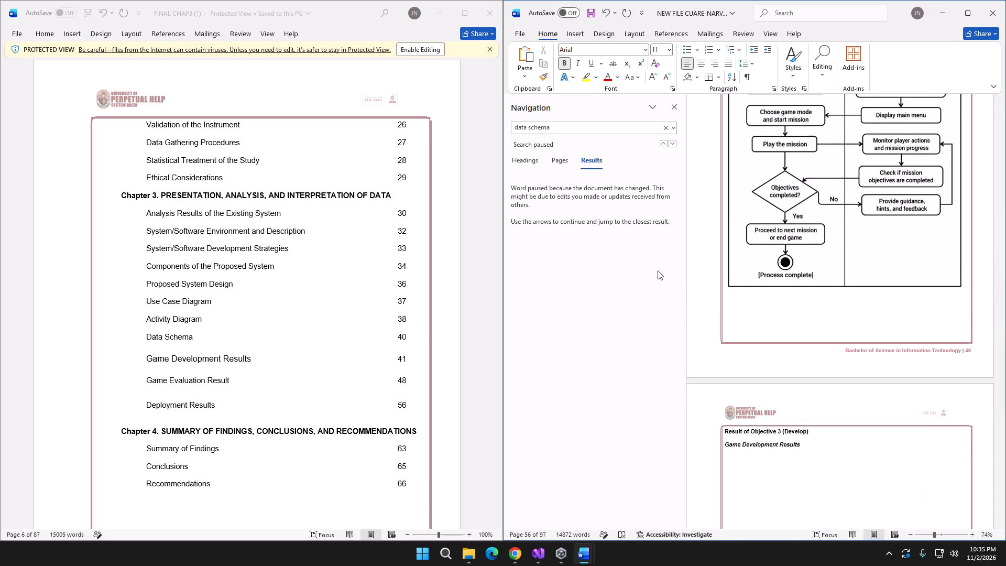
Search for "activity" to return to the table of contents, and add the entry "Game Development Results" with a new line below it.
left_click(604, 128)
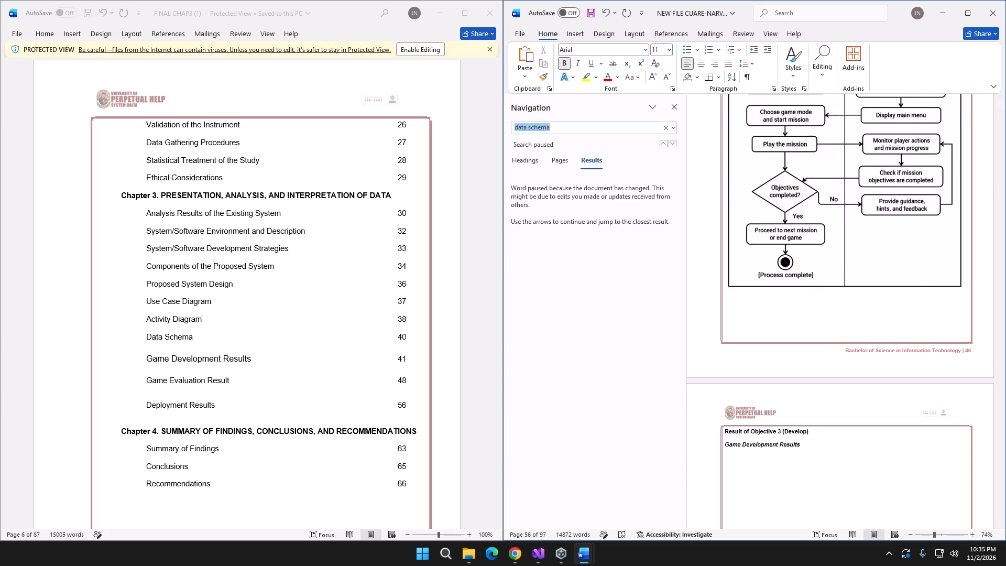
key("BackSpace")
key("BackSpace")
key("BackSpace")
key("BackSpace")
key("BackSpace")
key("BackSpace")
type("activity")
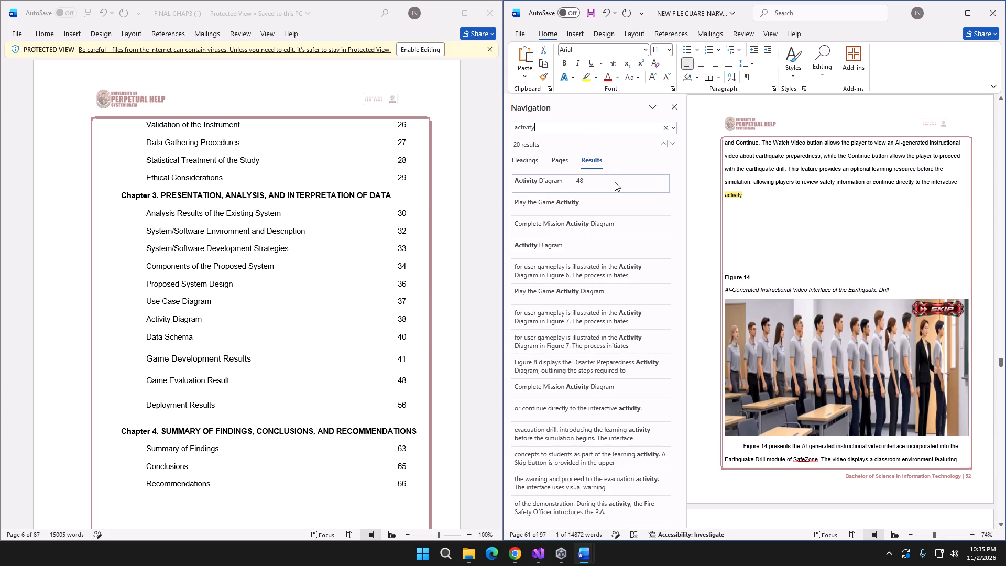
left_click(615, 182)
left_click(776, 212)
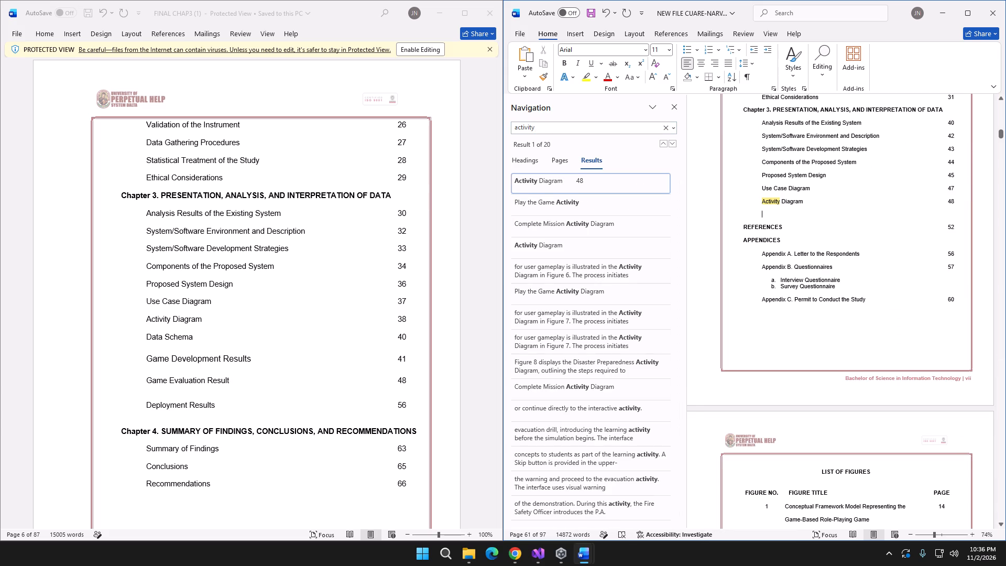
key("g")
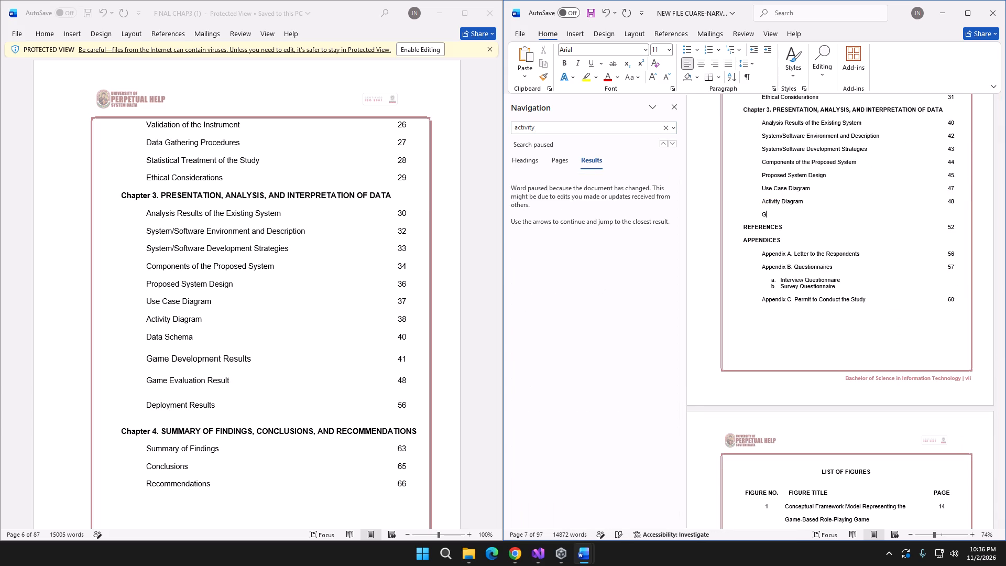
key("BackSpace")
key("BackSpace")
key("BackSpace")
key("BackSpace")
key("BackSpace")
type("ts")
key("Return")
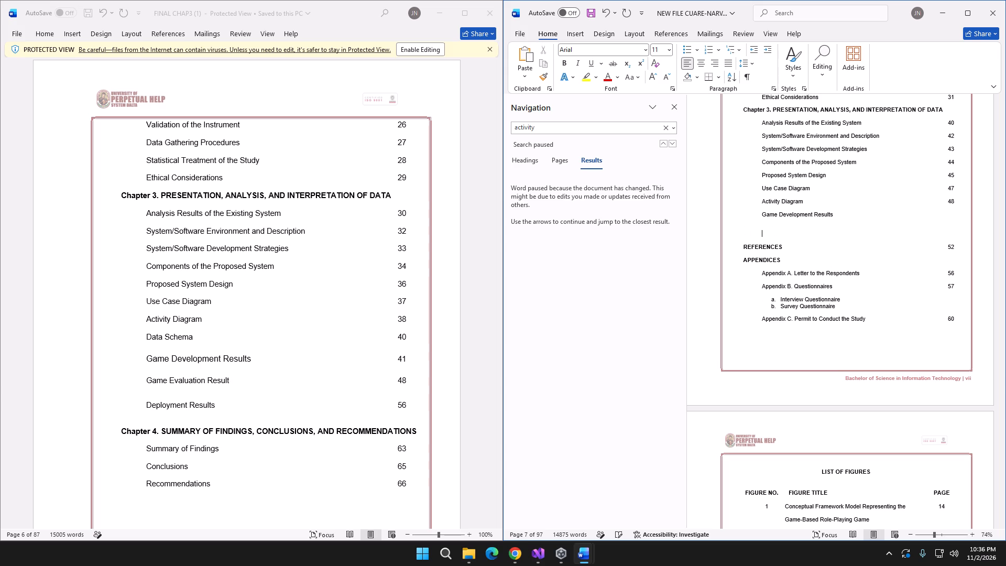
key("BackSpace")
key("BackSpace")
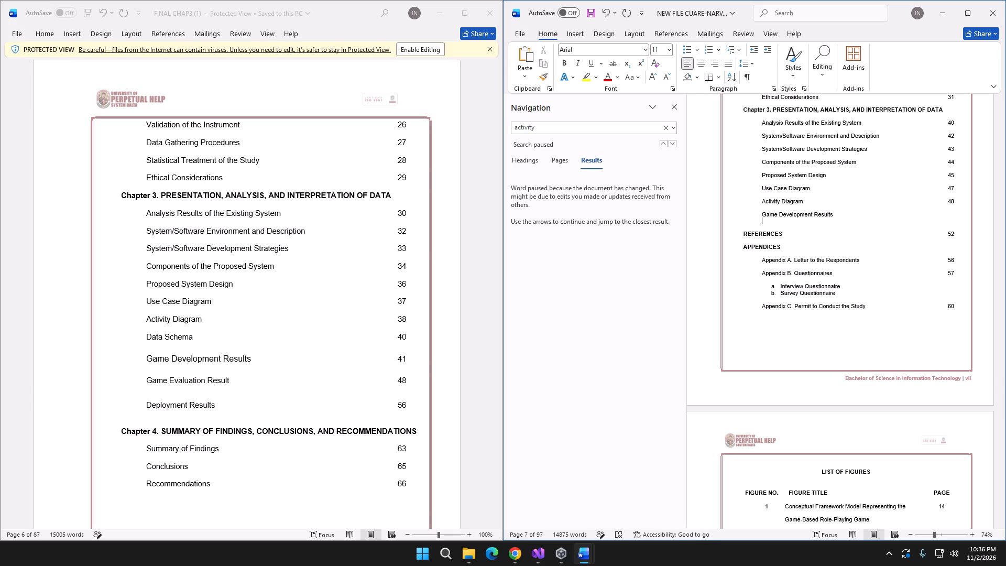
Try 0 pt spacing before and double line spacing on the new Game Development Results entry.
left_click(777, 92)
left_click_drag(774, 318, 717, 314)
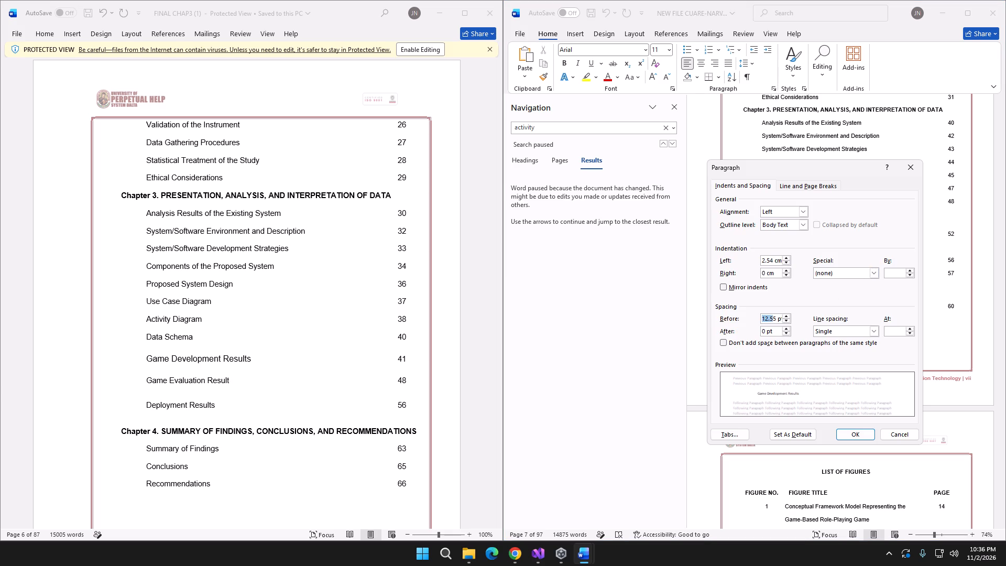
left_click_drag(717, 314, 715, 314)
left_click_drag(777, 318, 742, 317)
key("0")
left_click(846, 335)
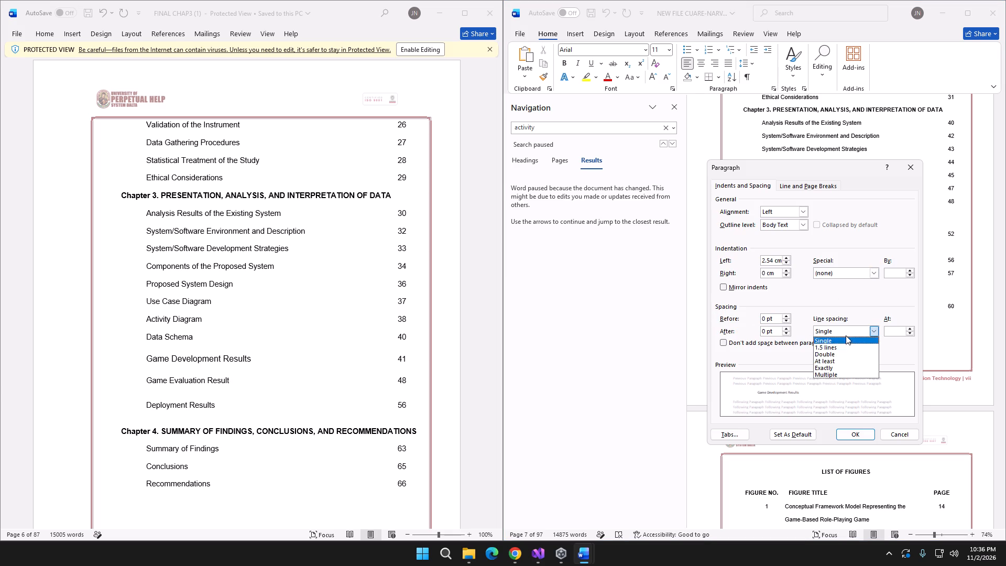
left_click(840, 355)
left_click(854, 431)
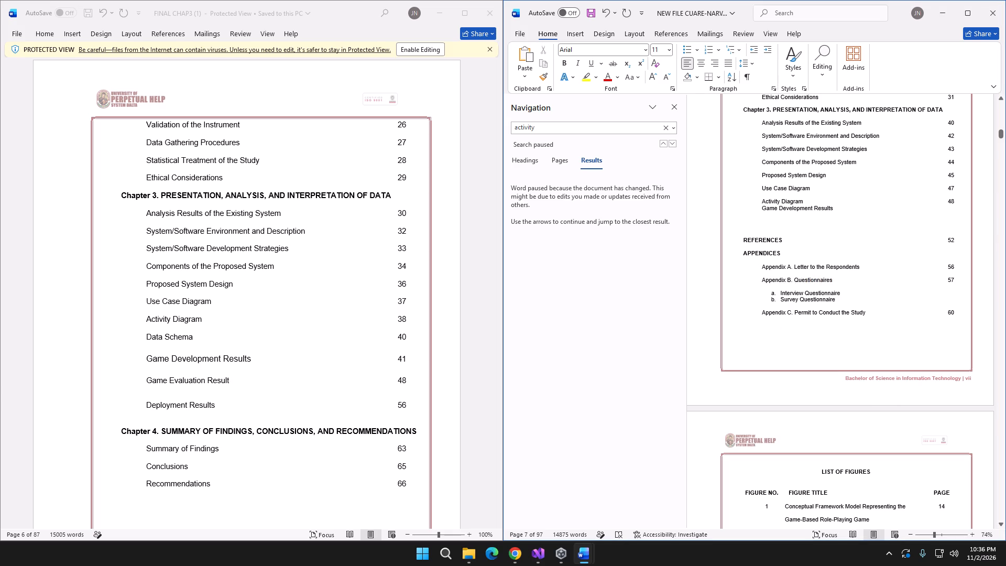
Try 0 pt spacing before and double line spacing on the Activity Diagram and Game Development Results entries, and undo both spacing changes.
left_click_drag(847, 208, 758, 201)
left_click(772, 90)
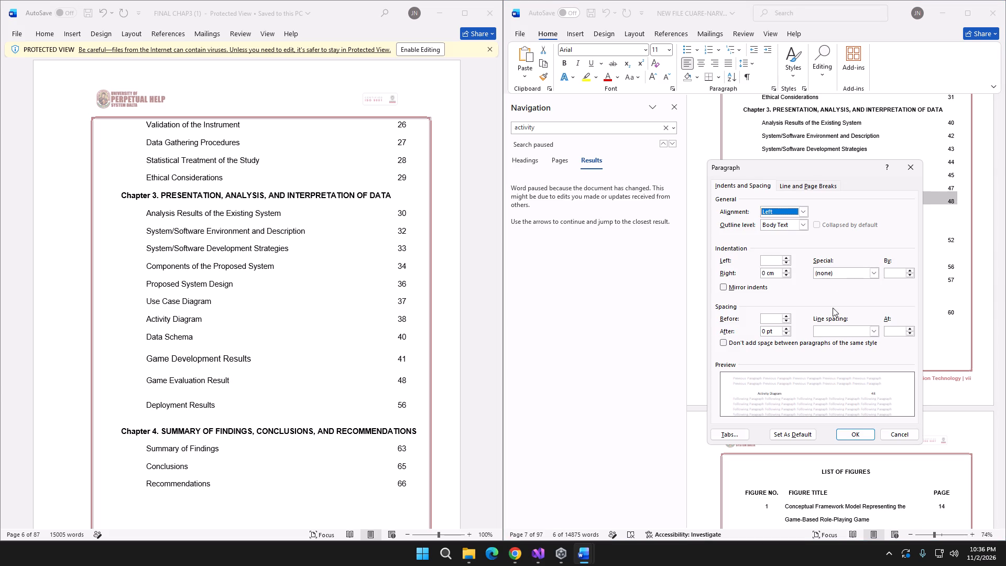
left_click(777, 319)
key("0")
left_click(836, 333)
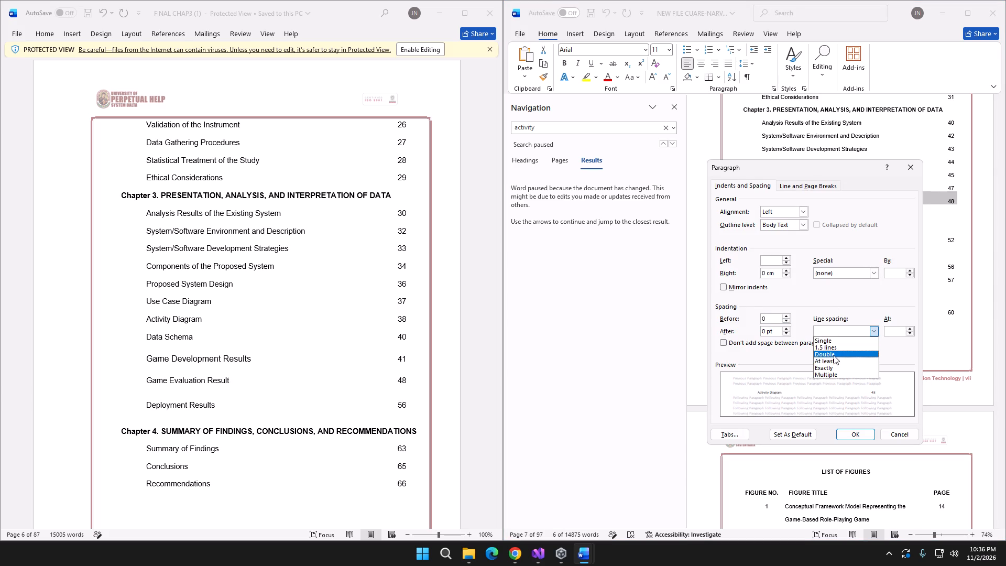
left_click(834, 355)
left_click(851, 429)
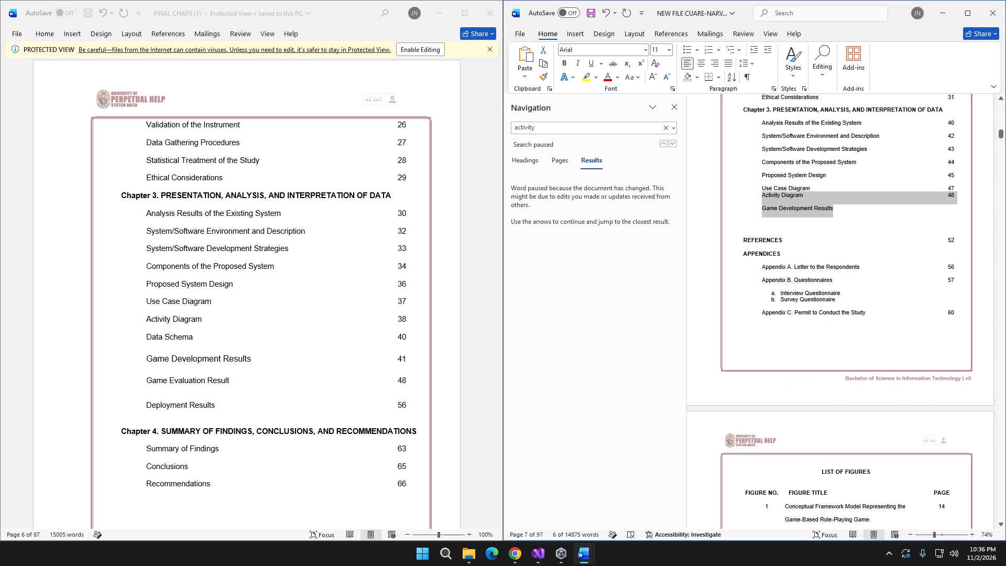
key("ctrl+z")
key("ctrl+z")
Add the entries "Game Evaluation Results" and "Deployment Results" on separate lines below Game Development Results in the table of contents.
left_click(848, 217)
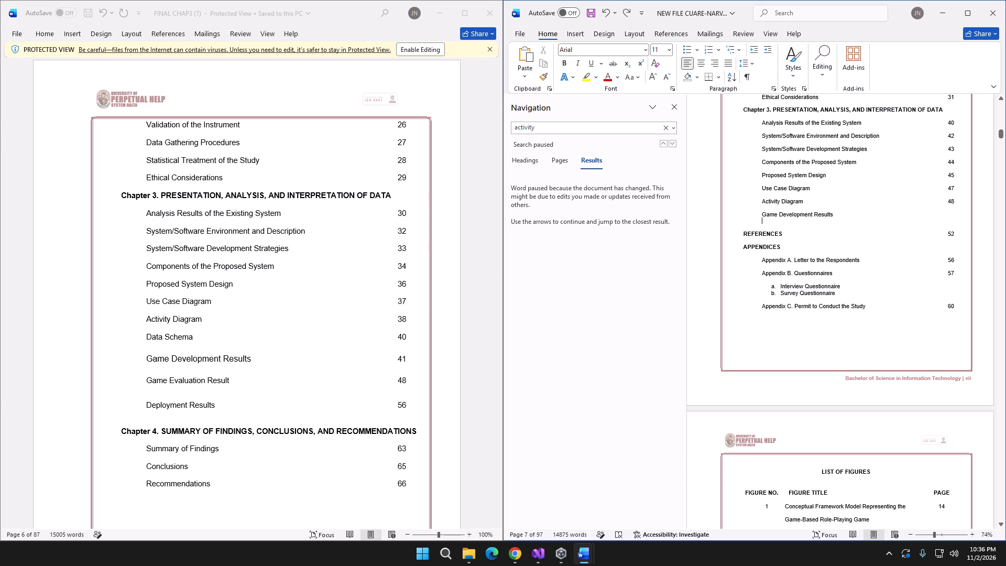
key("shift+Return")
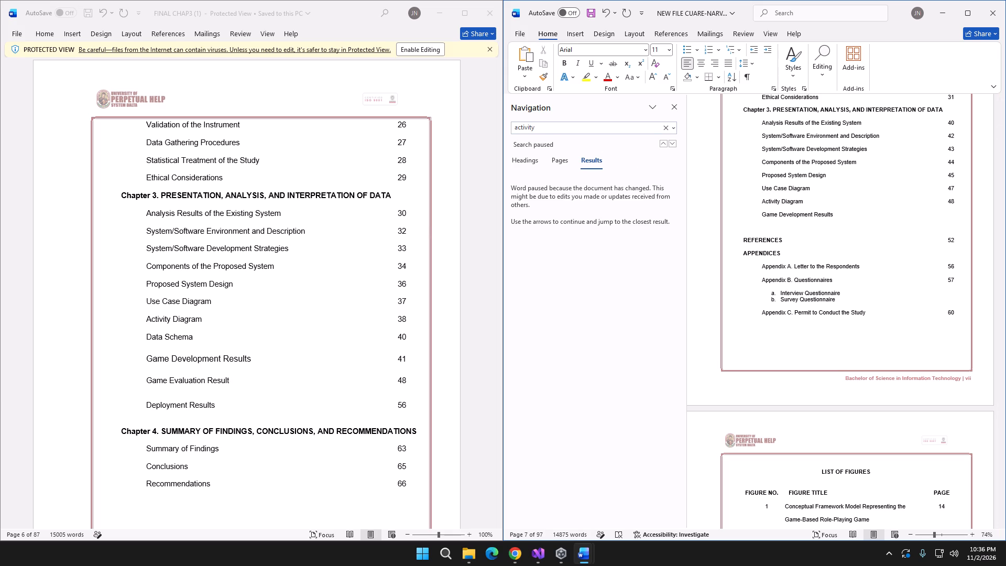
key("BackSpace")
key("BackSpace")
key("BackSpace")
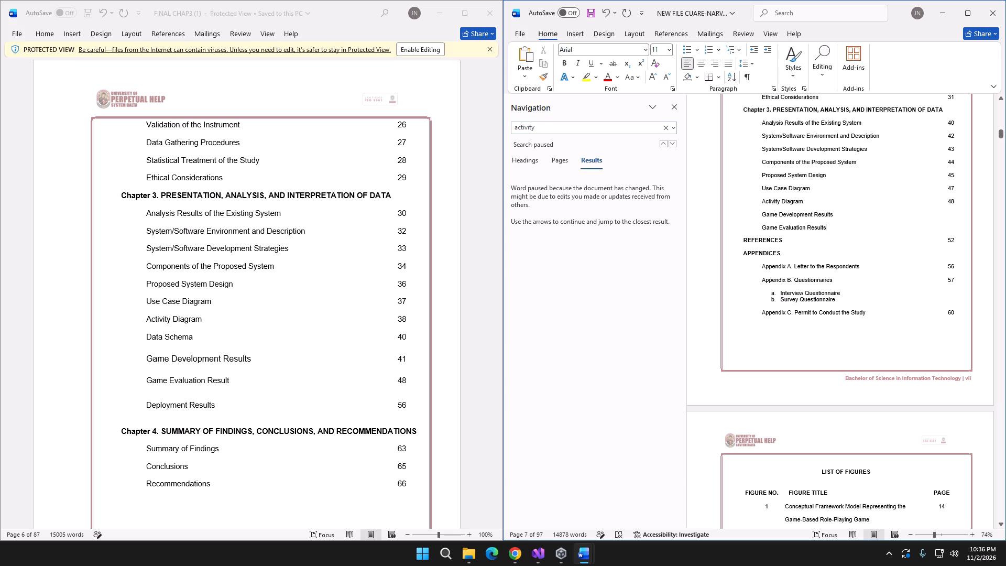
key("shift+Return")
key("shift+Return")
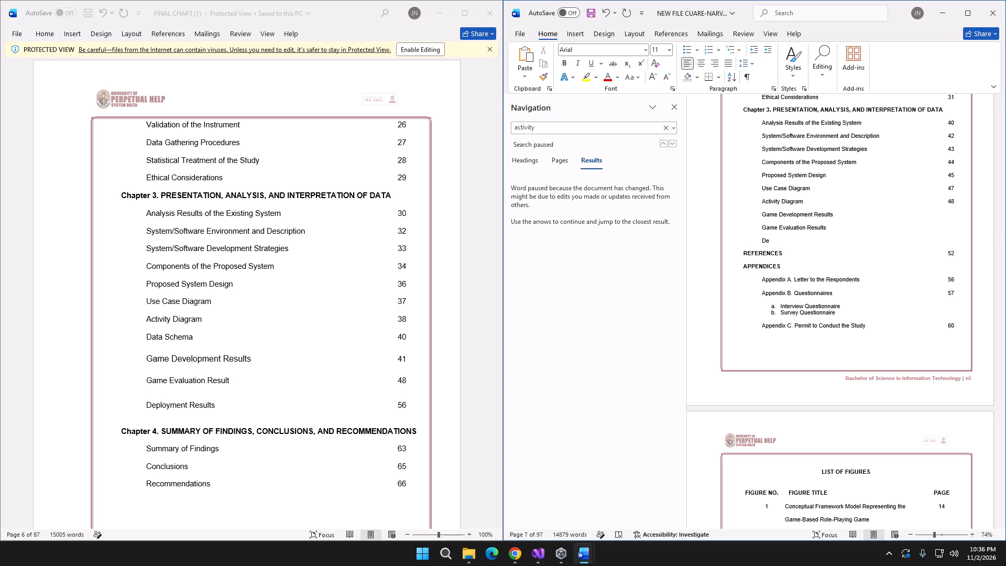
type("ployment")
left_click(948, 215)
left_click(950, 205)
left_click(952, 202)
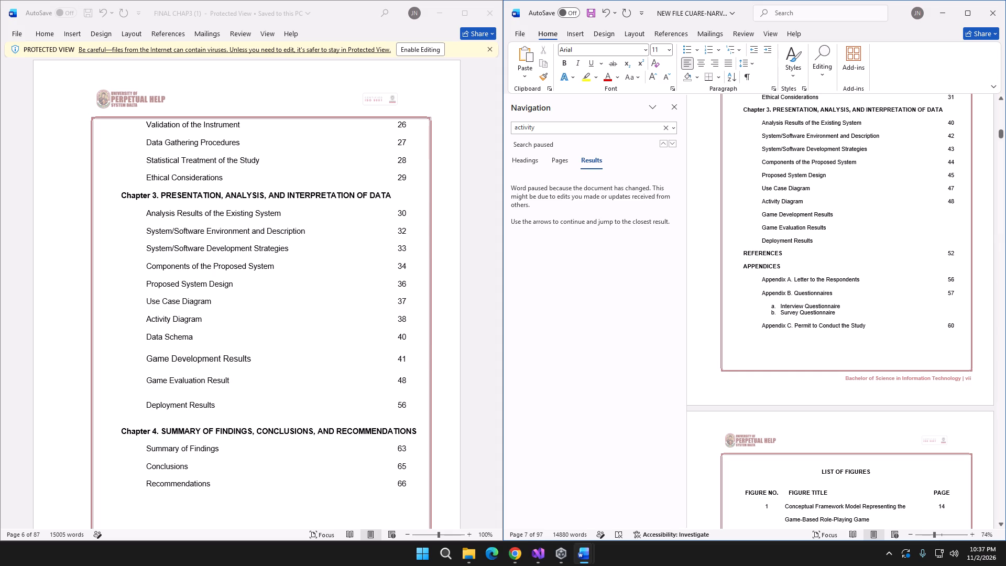
Search for "game development results", check the page its heading is on, and return to that entry in the table of contents.
left_click(651, 129)
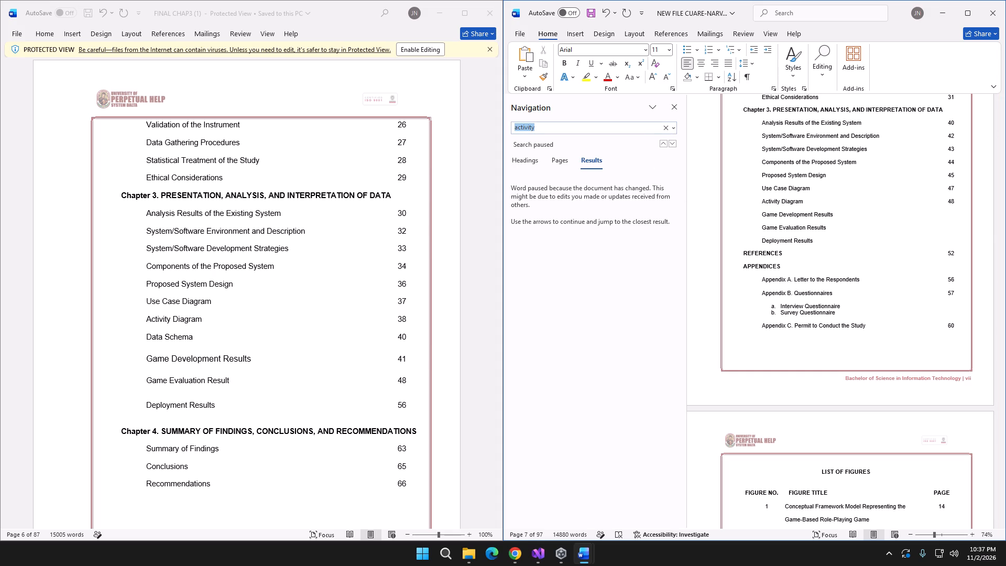
type("game de")
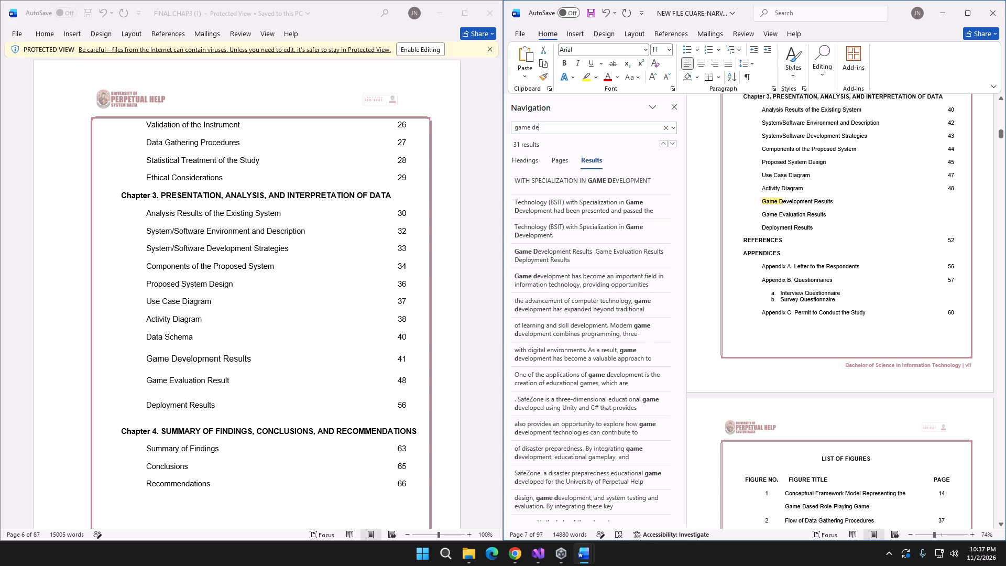
type("ve")
type("lopment")
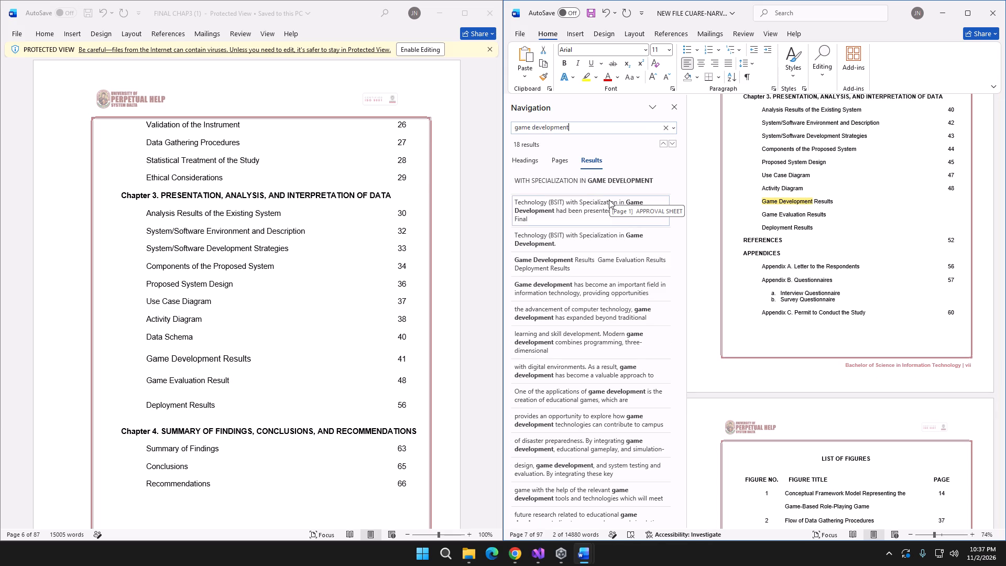
key("space")
type("results")
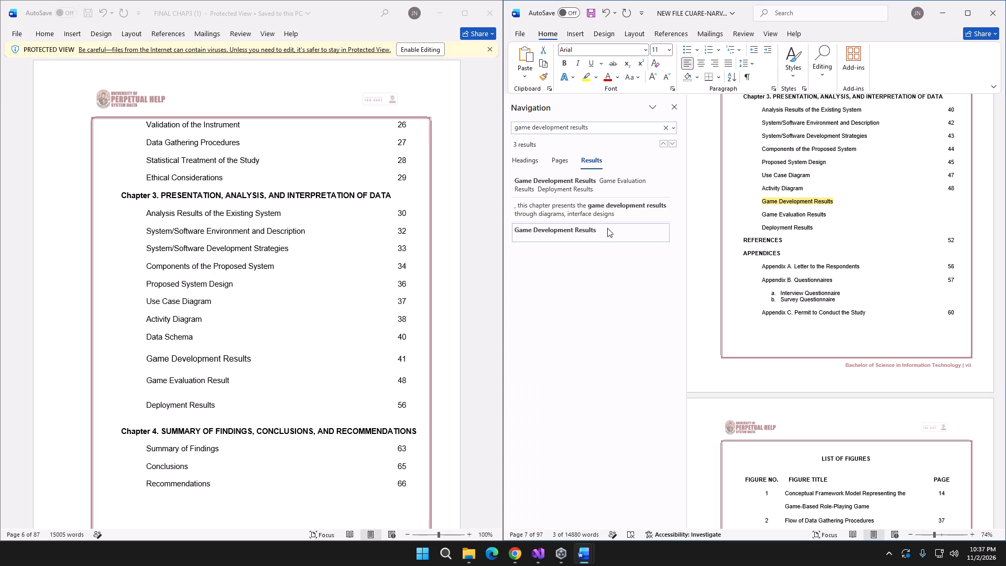
left_click(607, 228)
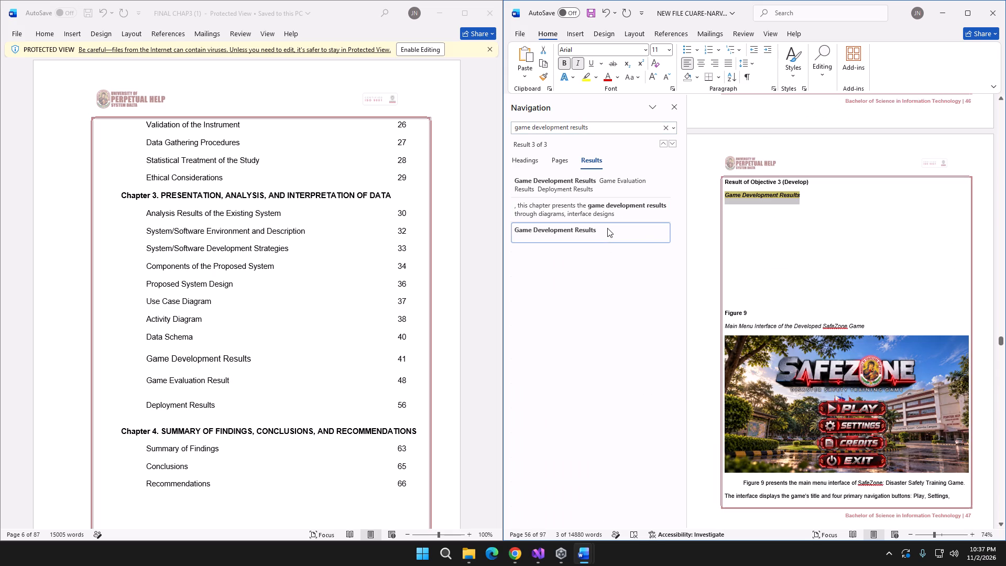
scroll(735, 249, "down", 2)
scroll(735, 249, "up", 1)
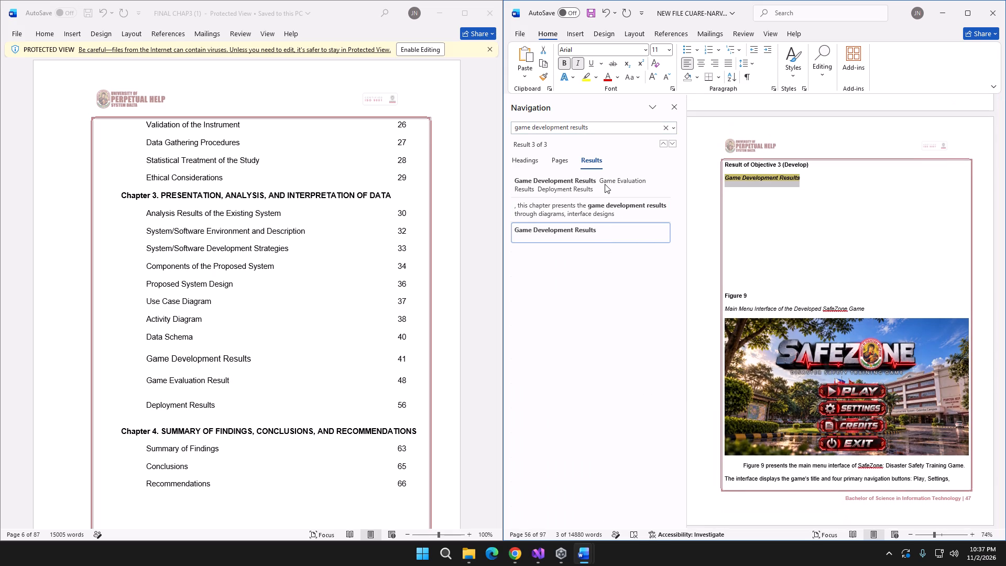
left_click(605, 184)
left_click(952, 201)
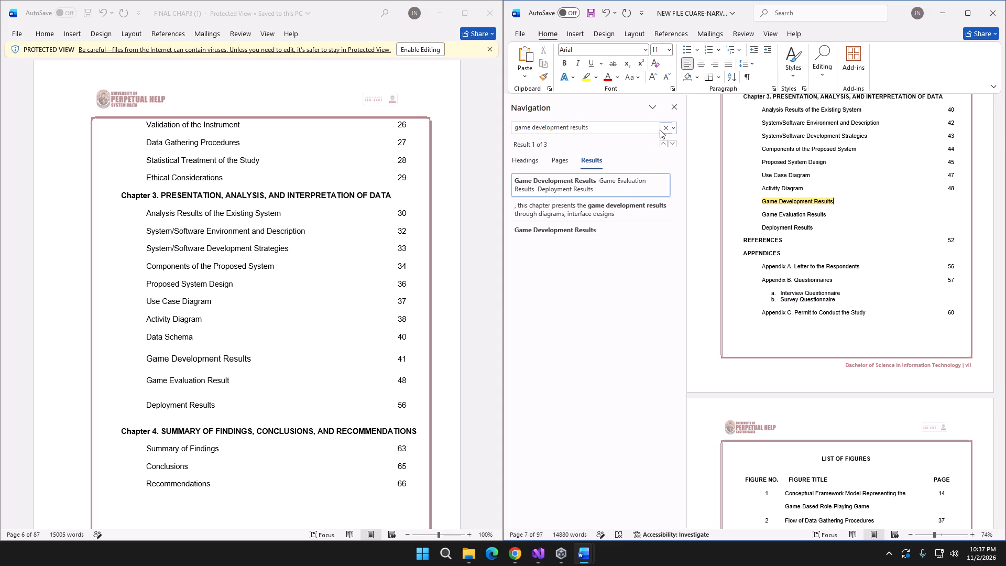
scroll(796, 193, "up", 1)
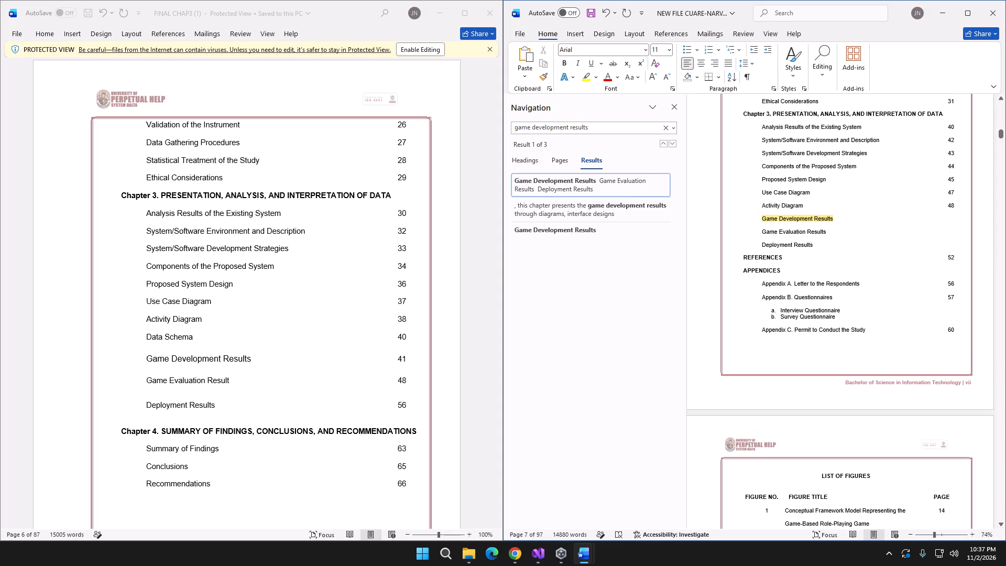
Search for "analysis results", check the heading's page, and set the Analysis Results of the Existing System entry's page number to 33.
left_click(622, 129)
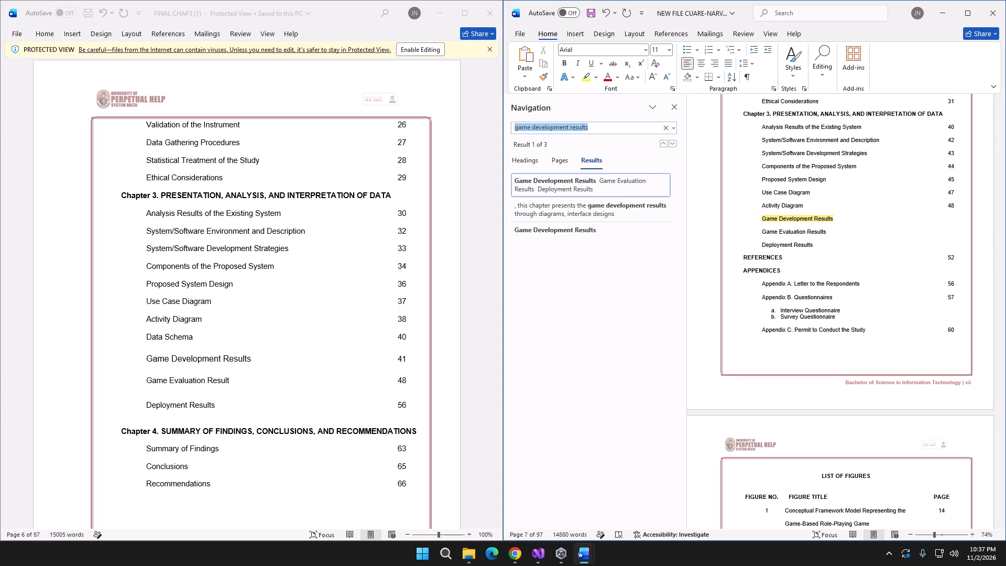
type("alay")
key("BackSpace")
key("BackSpace")
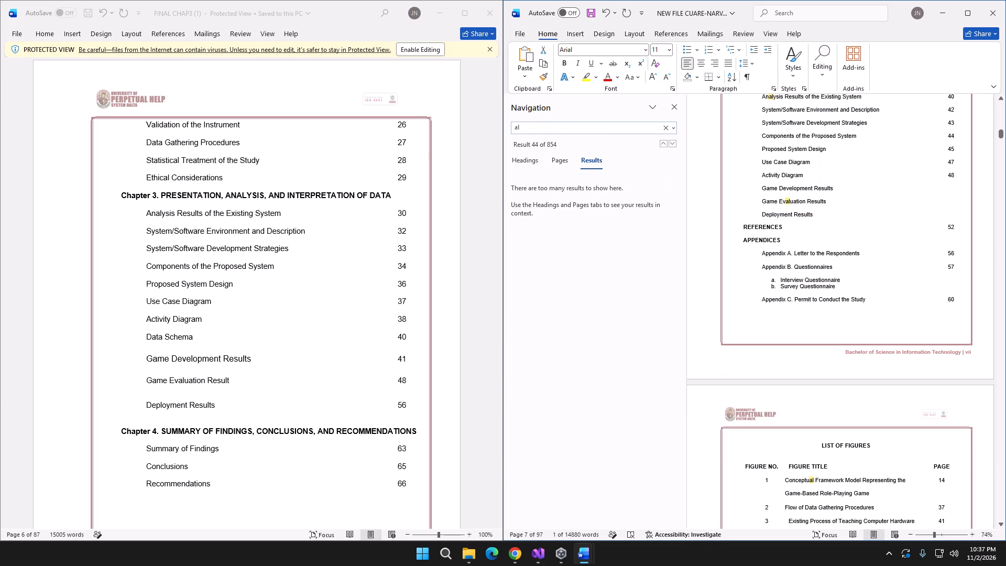
key("BackSpace")
type("nalysis")
key("space")
type("results")
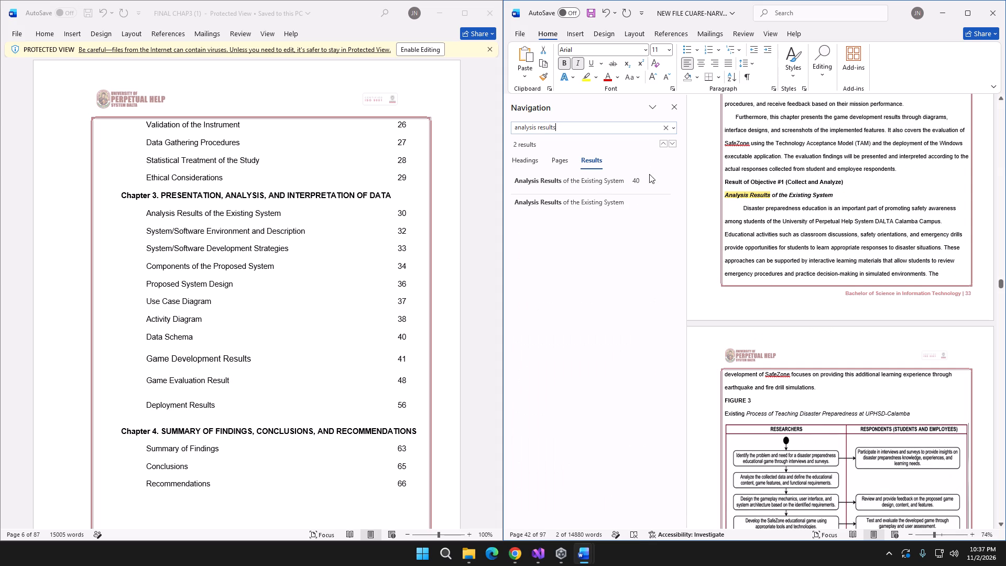
left_click(648, 179)
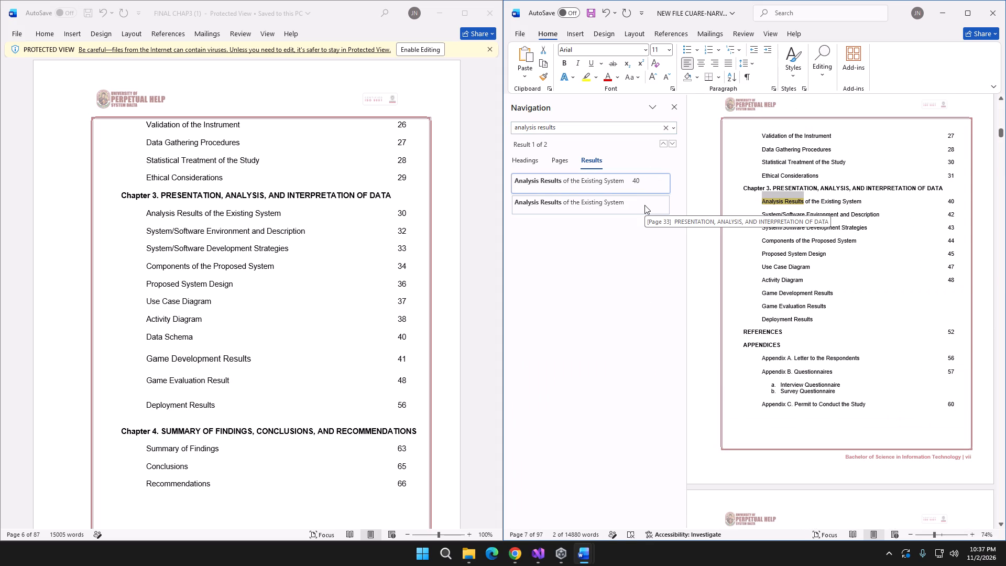
left_click(644, 205)
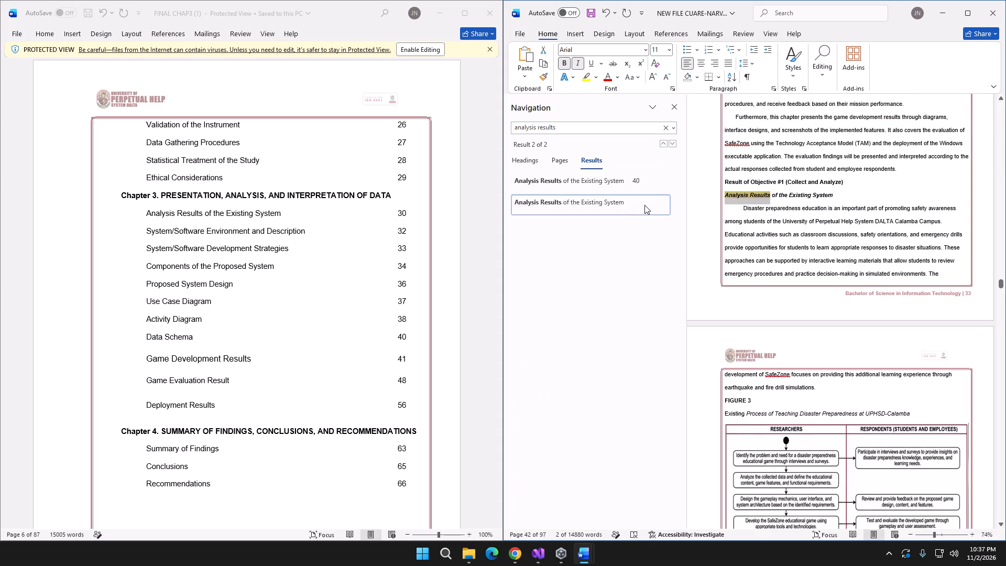
left_click(647, 191)
left_click_drag(948, 202, 949, 202)
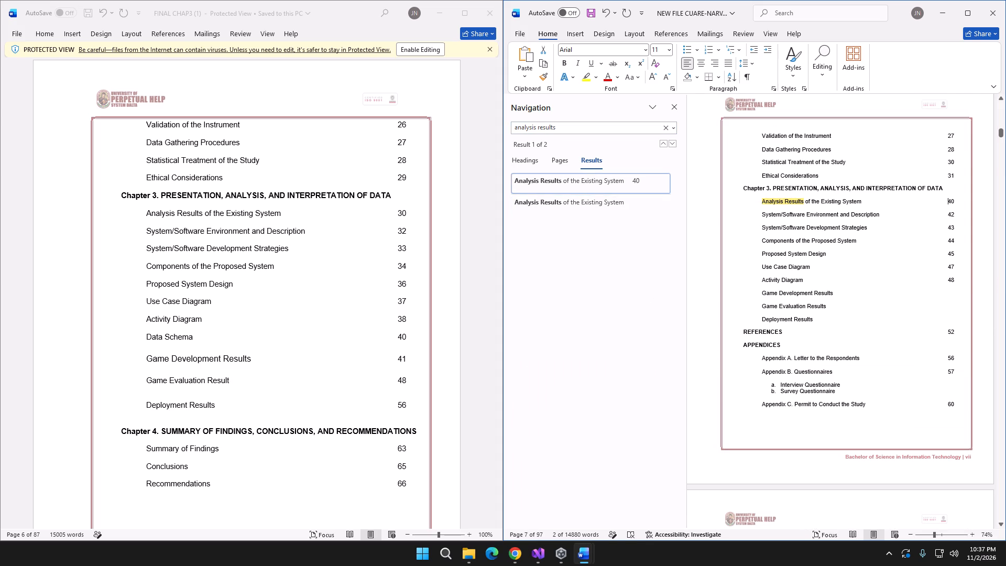
left_click_drag(949, 202, 953, 202)
key("3")
key("3")
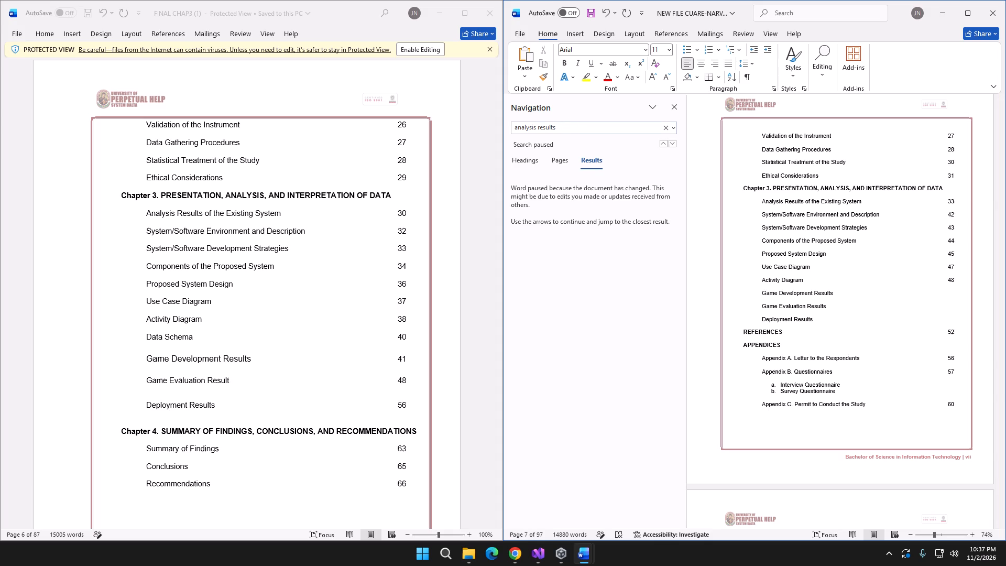
Search for "system/software environment and description", check the heading's page, and set that table of contents entry's page number to 35.
left_click(664, 130)
left_click(628, 132)
left_click(631, 127)
type("sts")
key("BackSpace")
key("BackSpace")
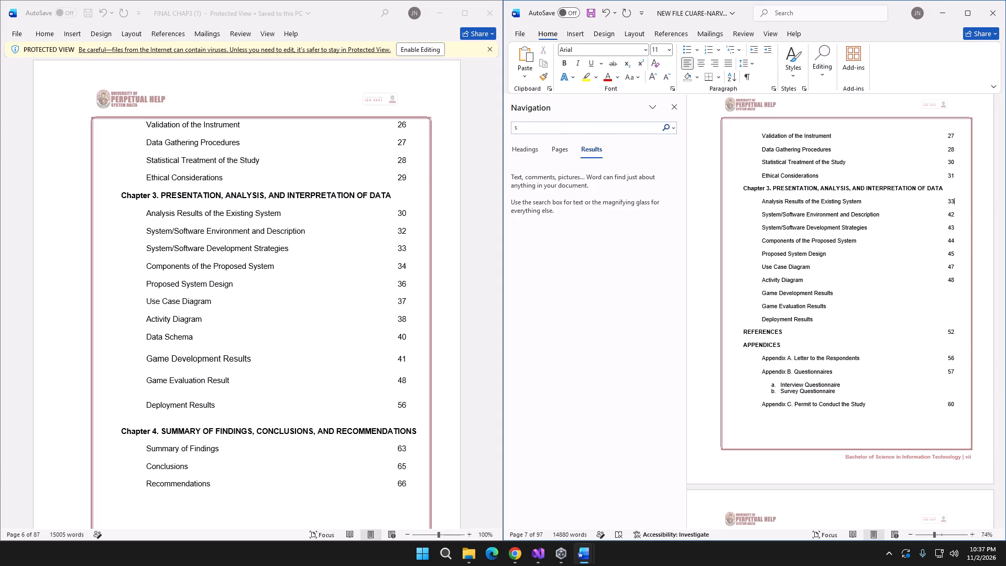
type("ystem/software environment and des")
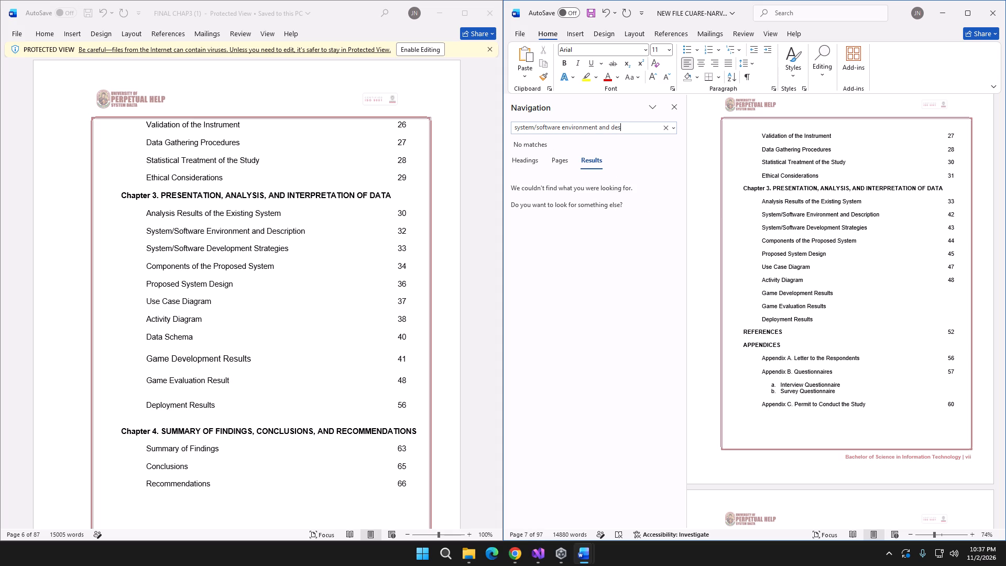
type("cription")
left_click(617, 205)
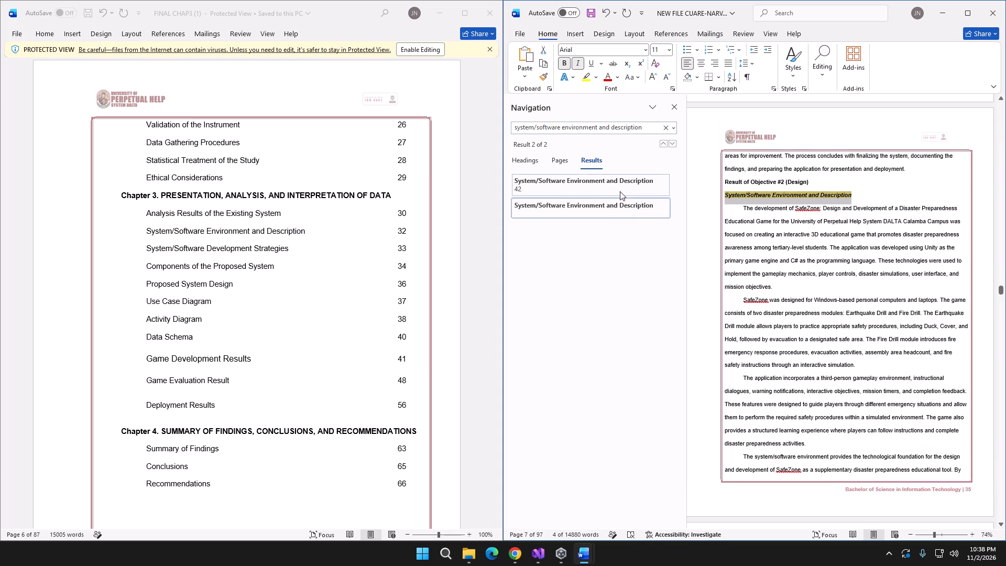
left_click(620, 191)
left_click(949, 202)
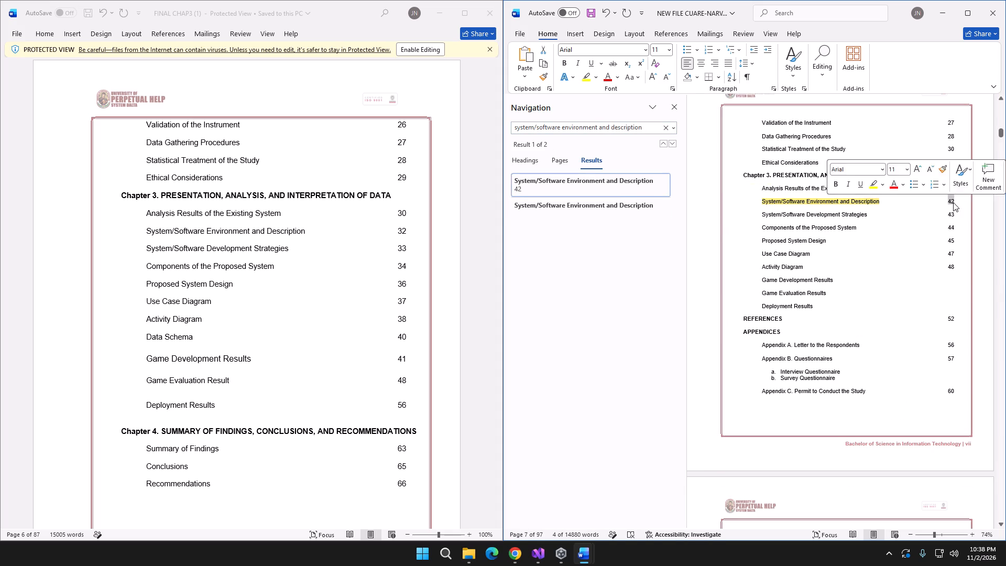
key("3")
key("5")
Search for "system/software development strategies" and go to the matching entry.
left_click(664, 128)
left_click(624, 132)
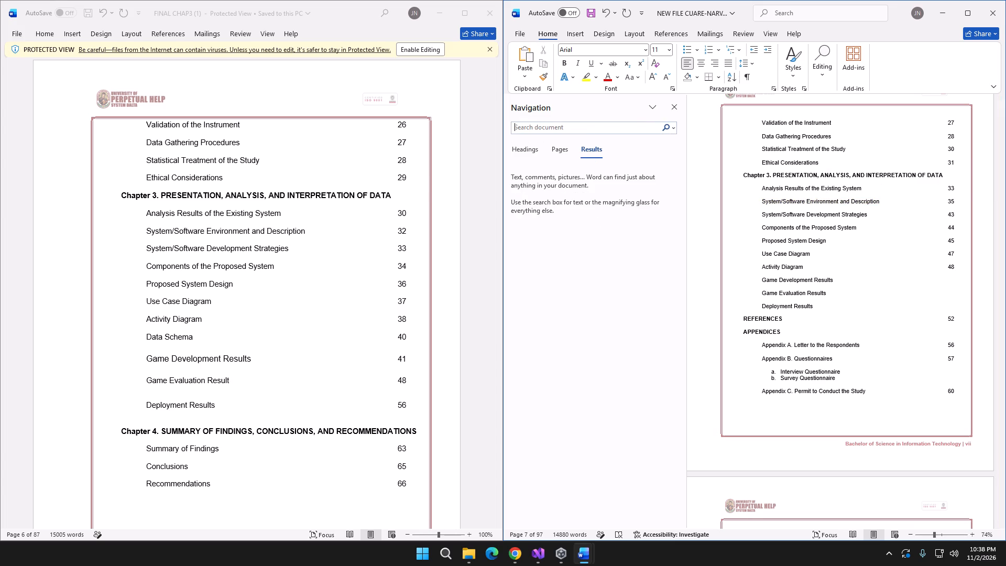
type("system")
type("/sof")
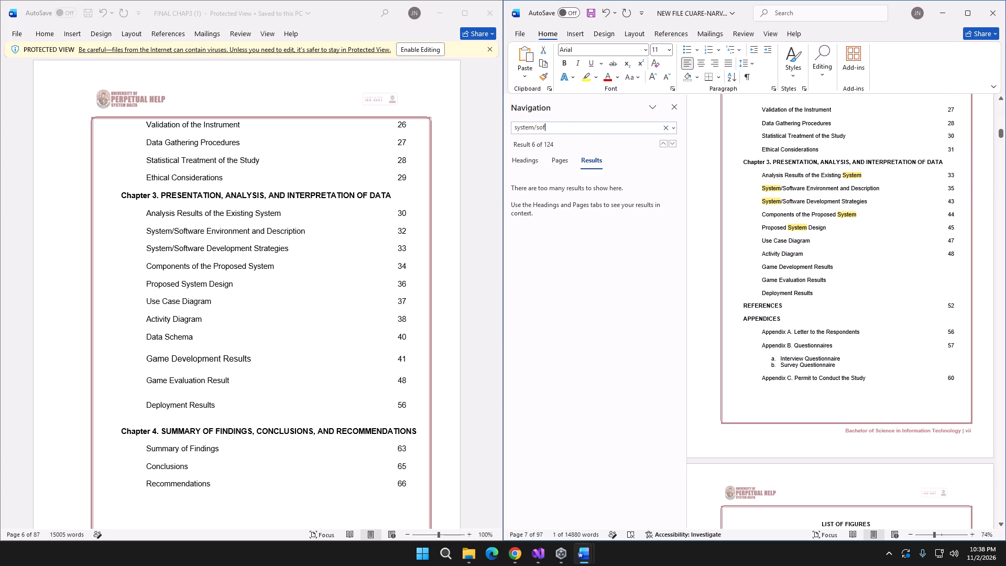
key("BackSpace")
key("o")
key("BackSpace")
type("ftware developl")
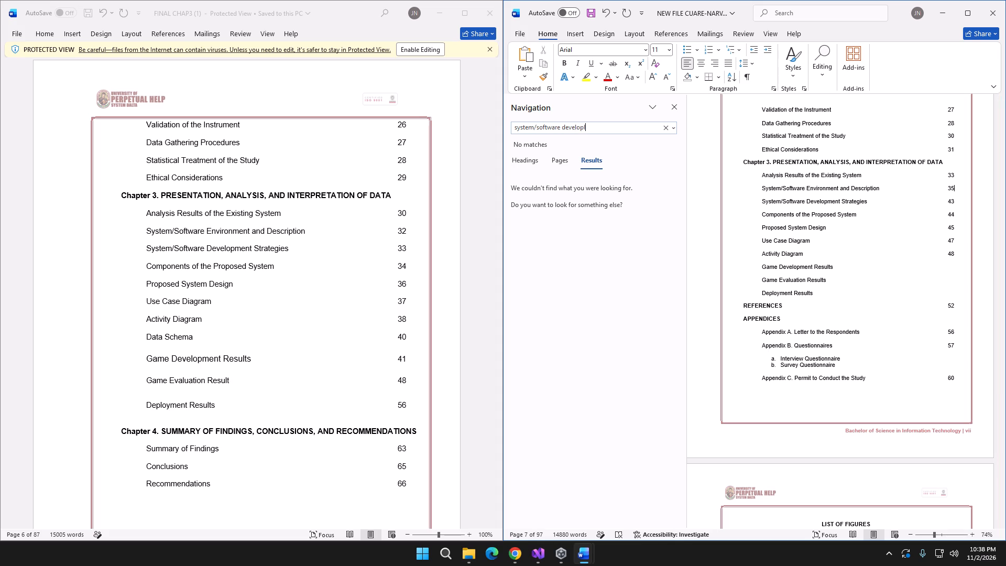
key("BackSpace")
type("ment strategies")
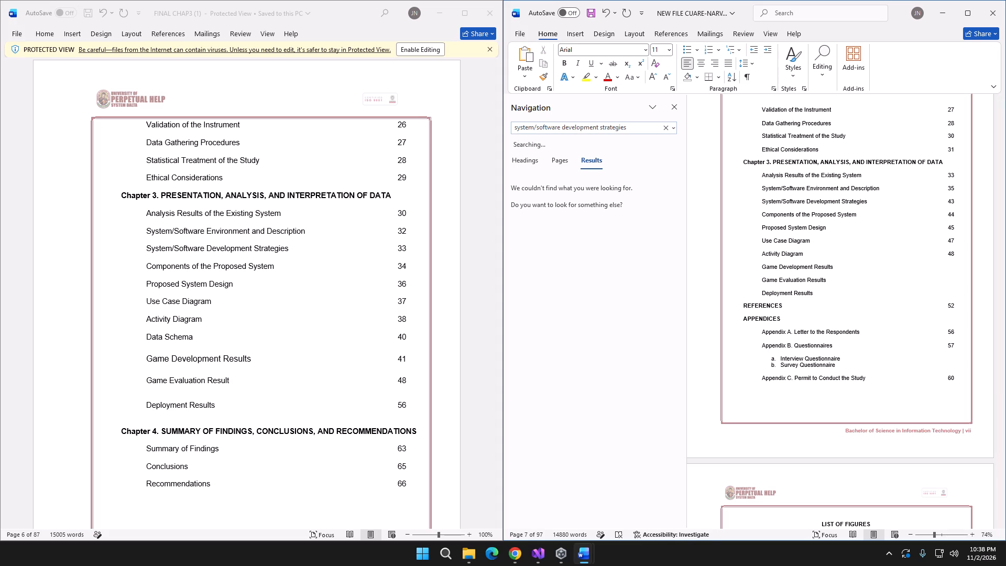
left_click(629, 186)
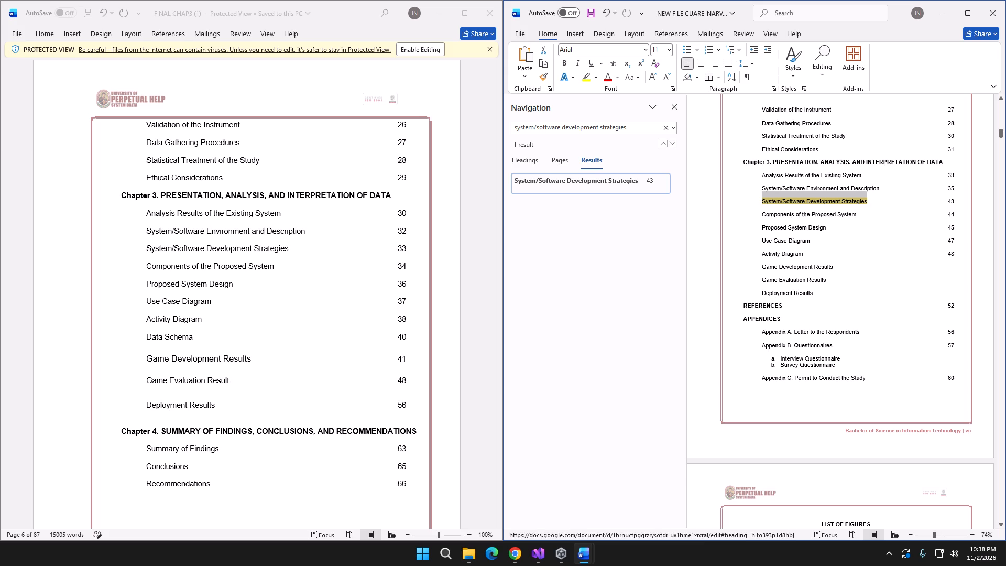
Look through the Chapter 3 pages of the thesis for where the System/Software Development Strategies section starts.
scroll(899, 279, "down", 7)
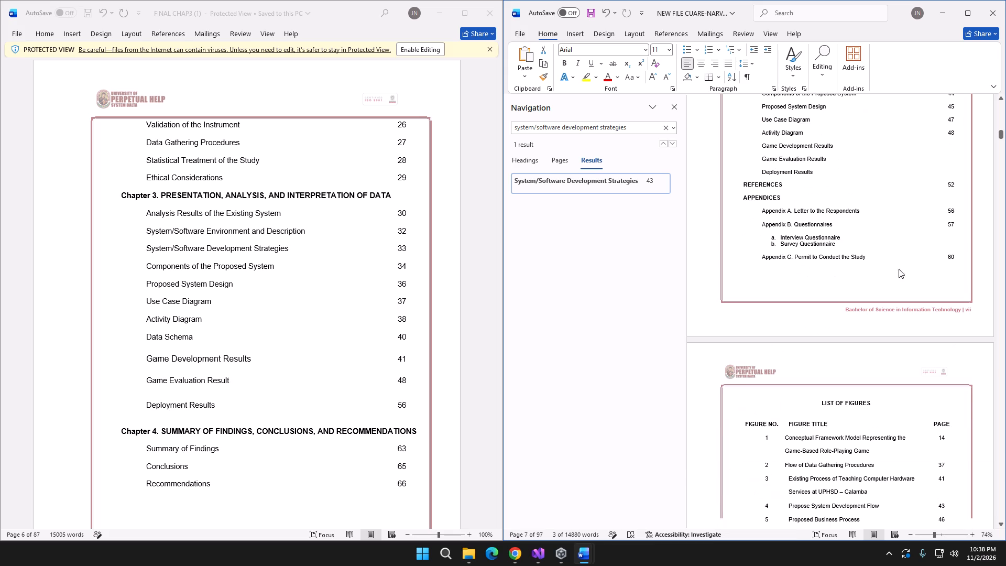
scroll(900, 165, "up", 6)
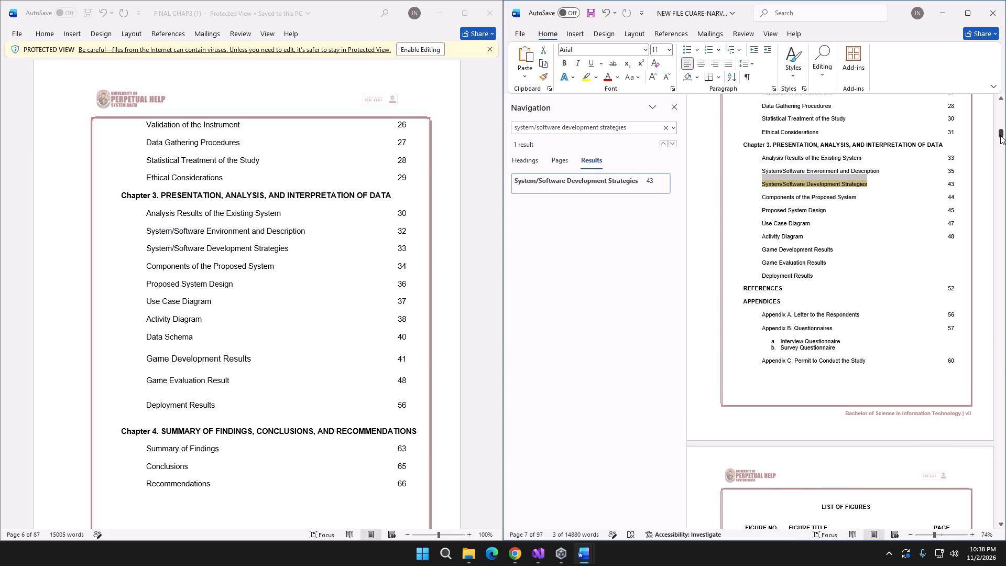
left_click_drag(1000, 135, 997, 249)
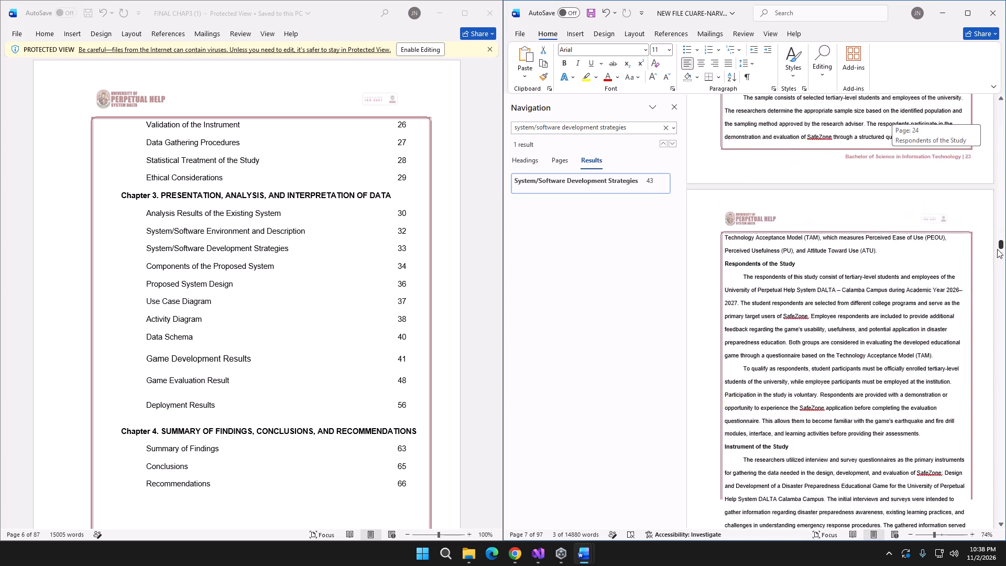
left_click_drag(997, 249, 1000, 310)
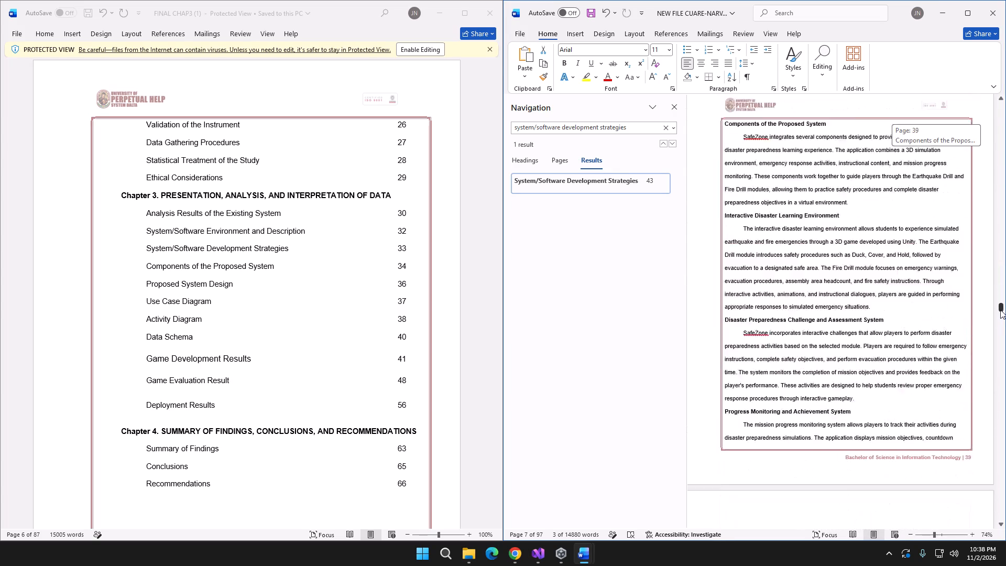
left_click_drag(1000, 310, 1001, 344)
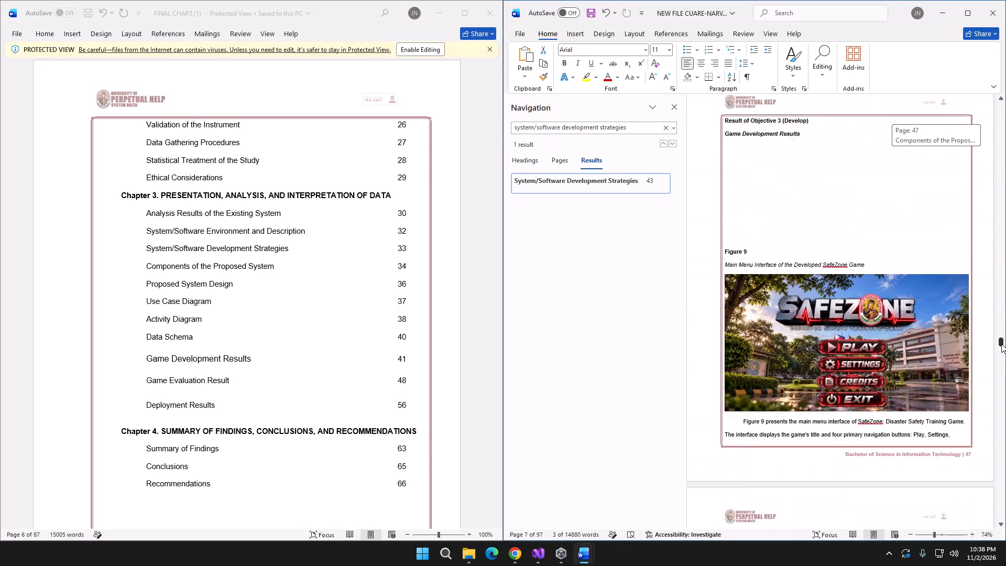
left_click_drag(1001, 344, 1001, 339)
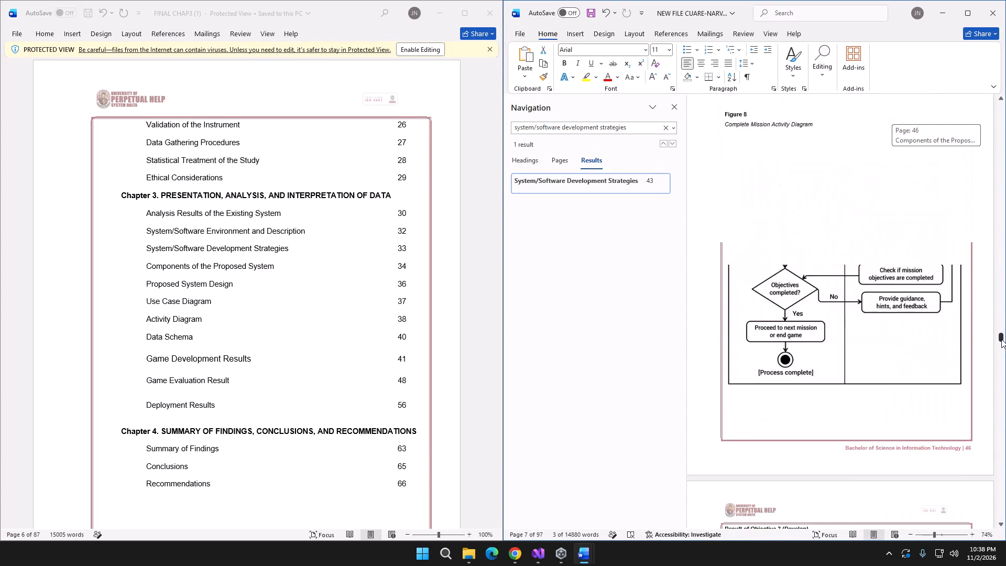
left_click_drag(1001, 339, 1002, 330)
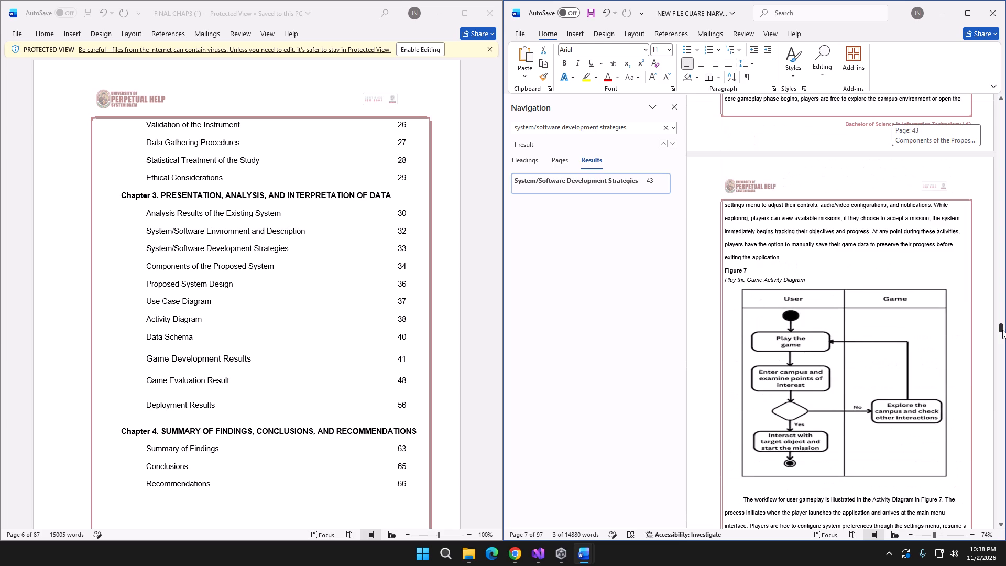
left_click_drag(1002, 330, 1005, 322)
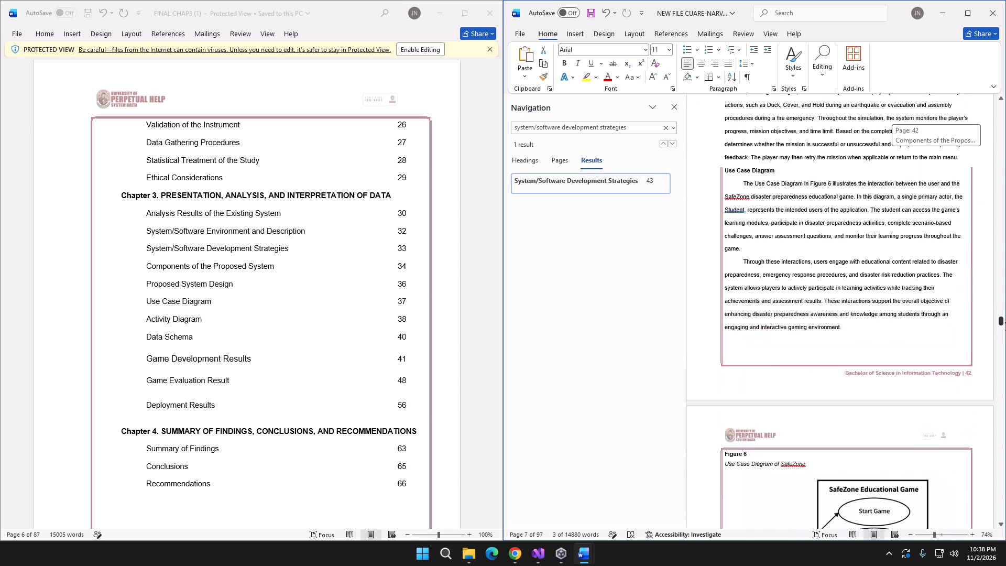
left_click_drag(1005, 322, 1005, 317)
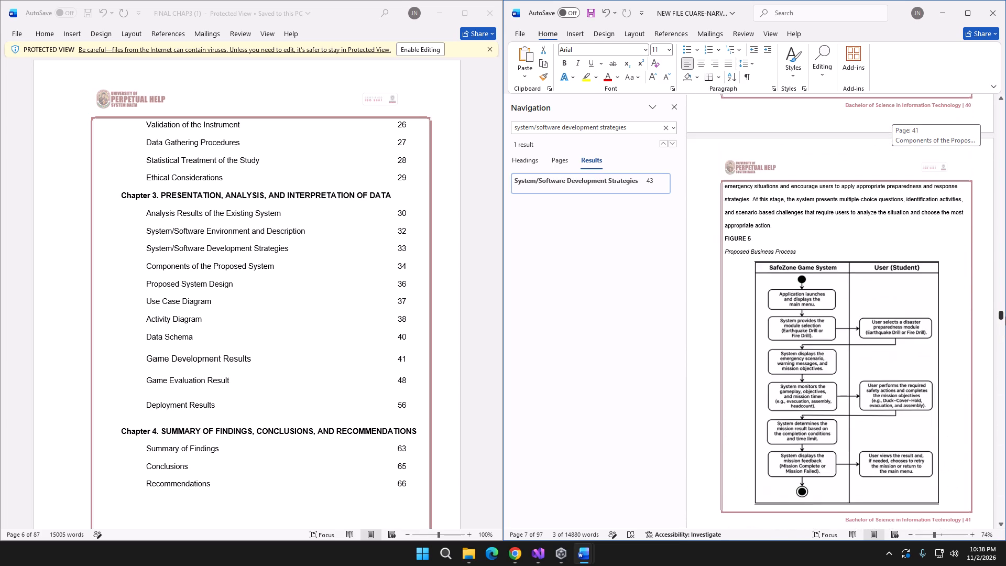
left_click_drag(1005, 317, 1005, 312)
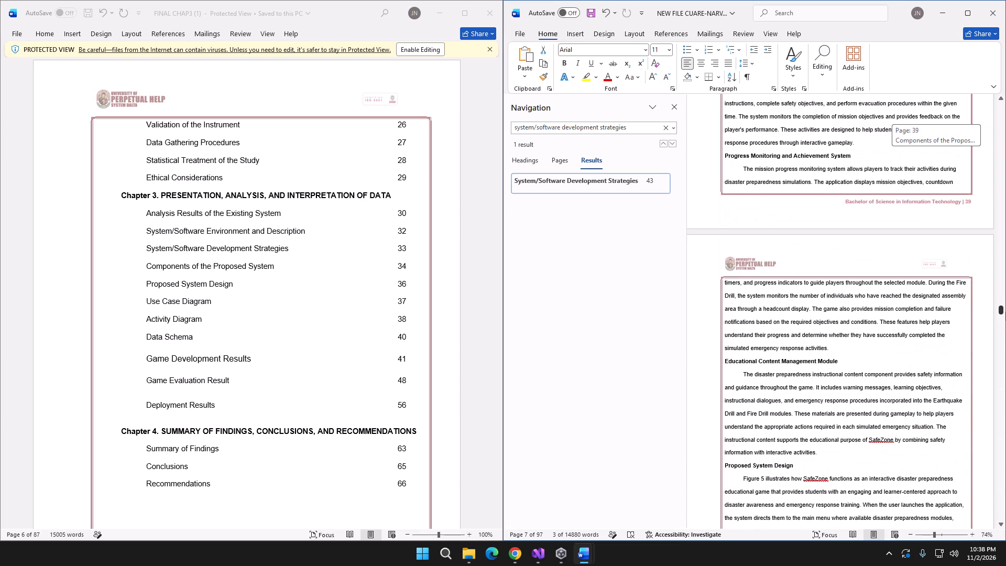
left_click_drag(1005, 312, 1005, 309)
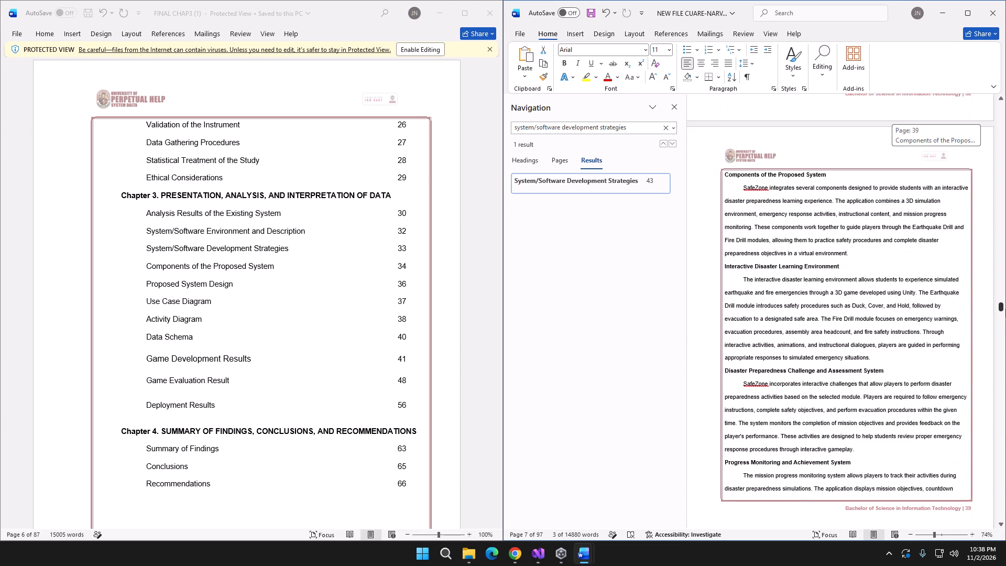
left_click_drag(1005, 309, 1003, 326)
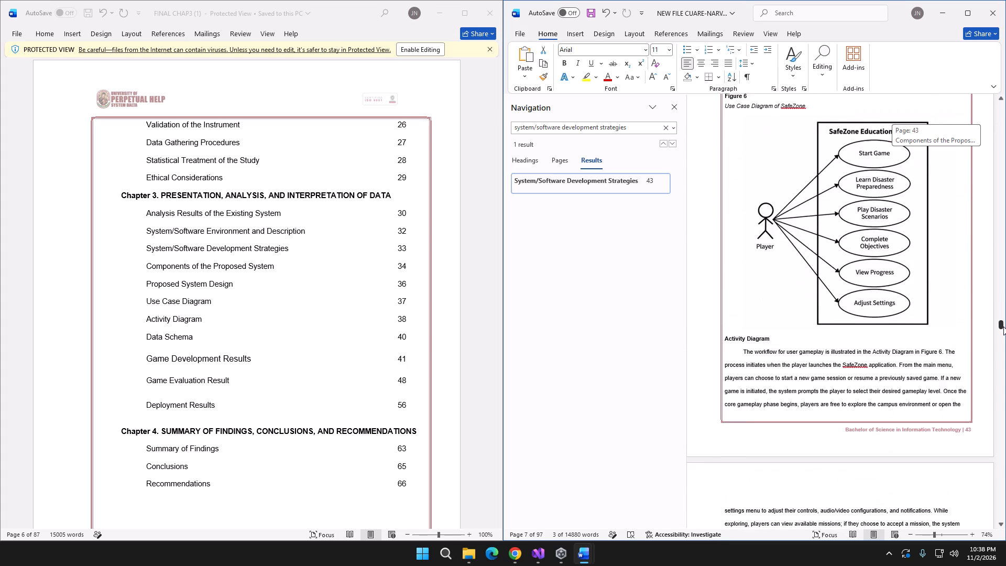
left_click_drag(1003, 326, 1003, 348)
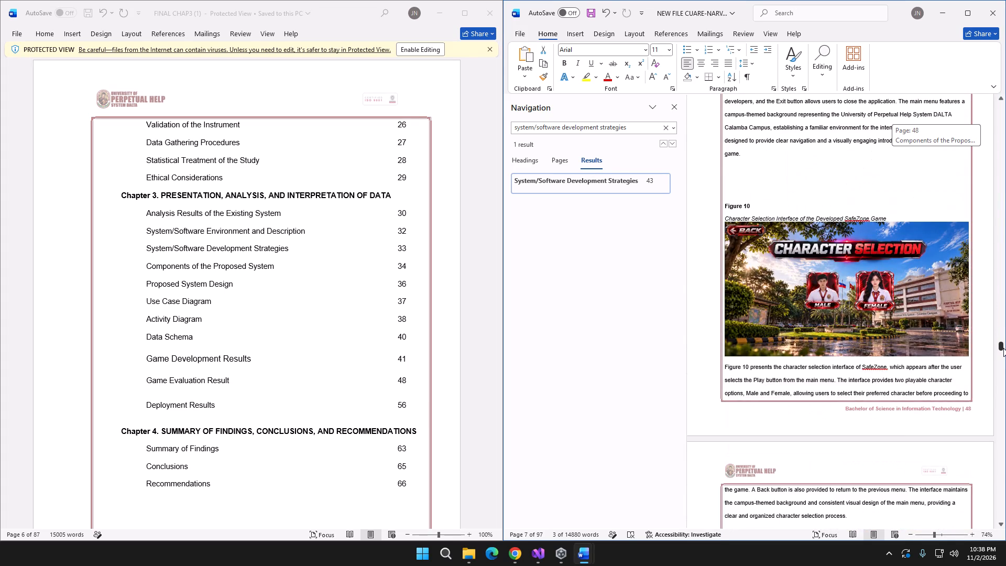
left_click_drag(1003, 348, 1001, 317)
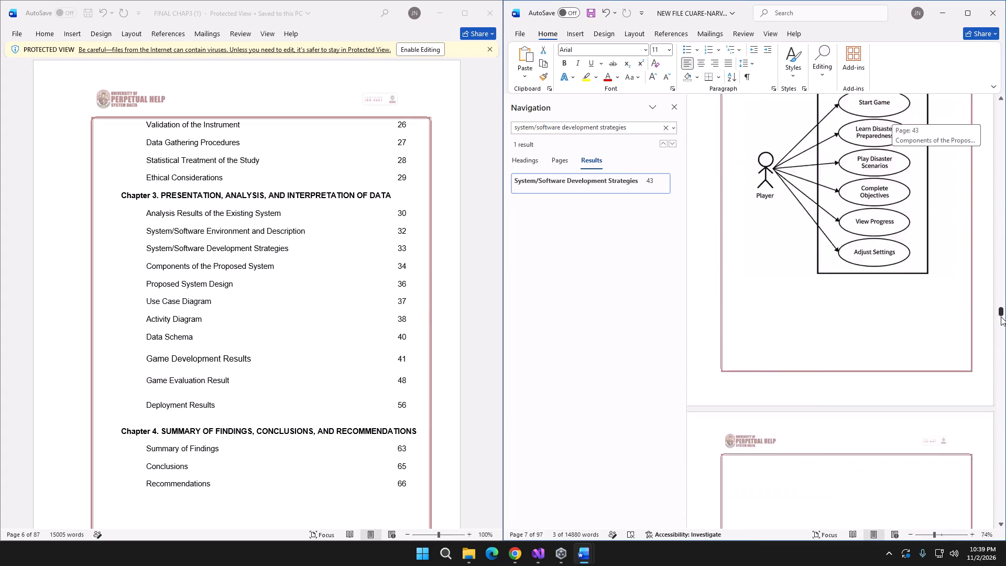
left_click_drag(1001, 317, 1001, 316)
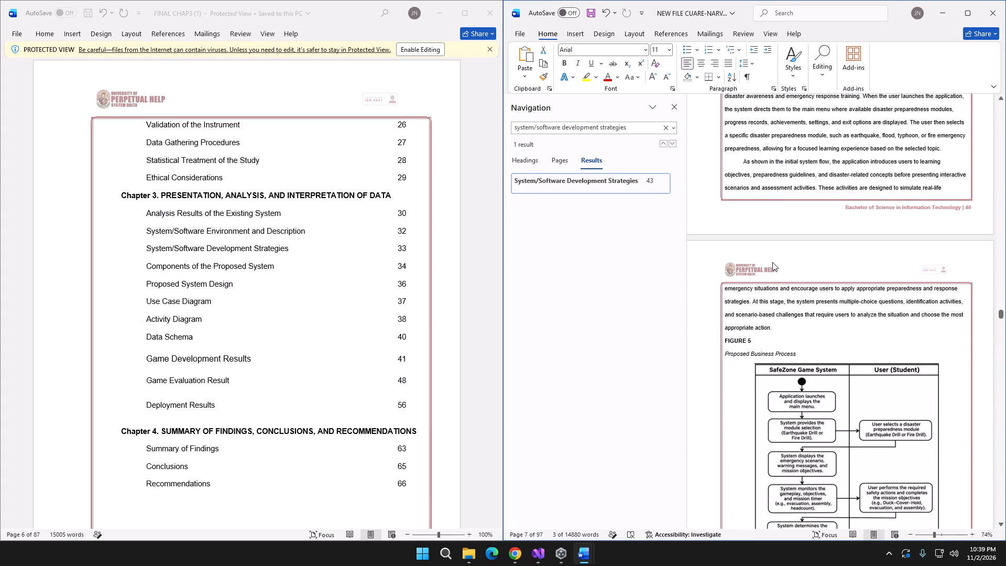
scroll(772, 262, "up", 19)
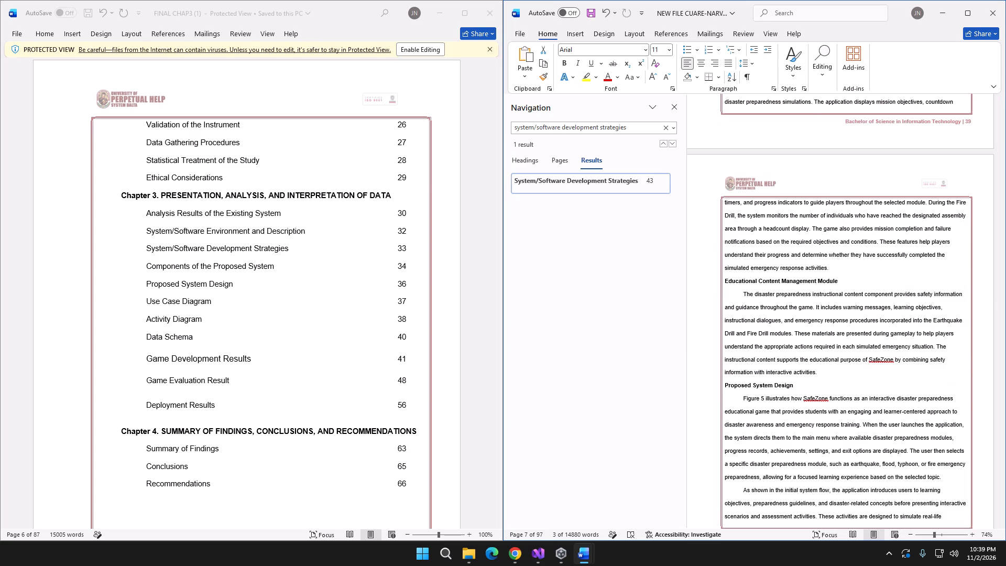
scroll(795, 281, "up", 18)
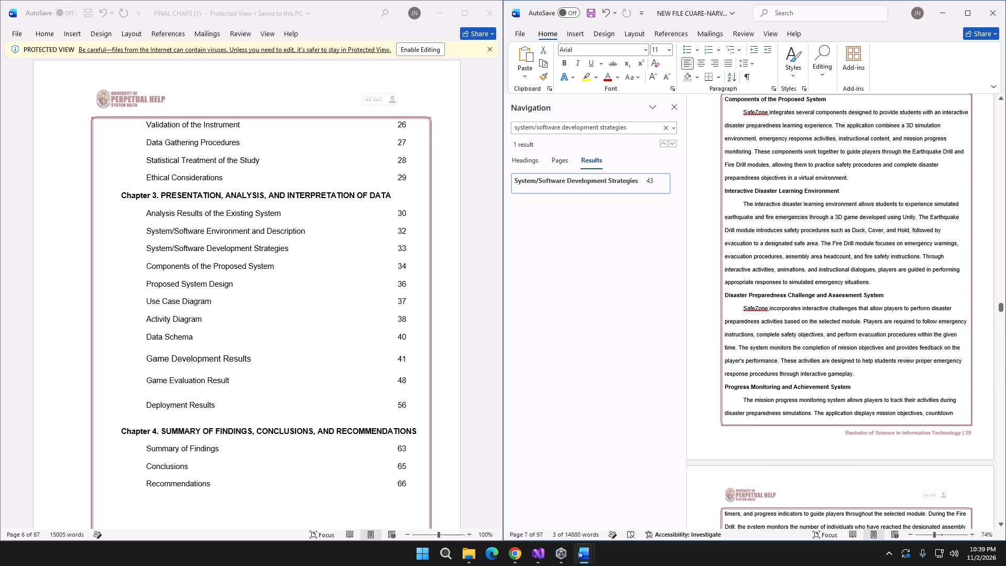
scroll(792, 286, "up", 20)
scroll(792, 286, "up", 3)
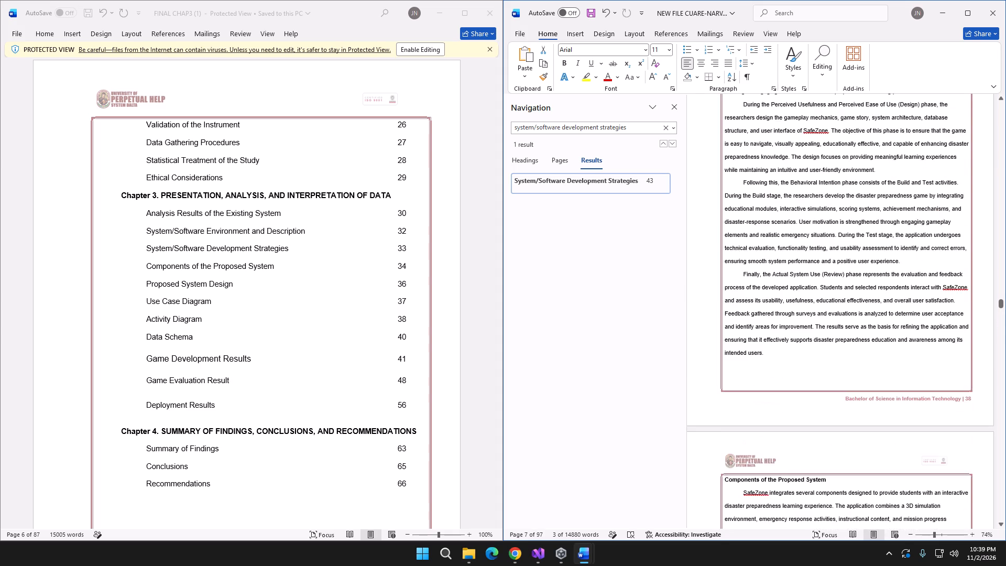
scroll(792, 320, "up", 5)
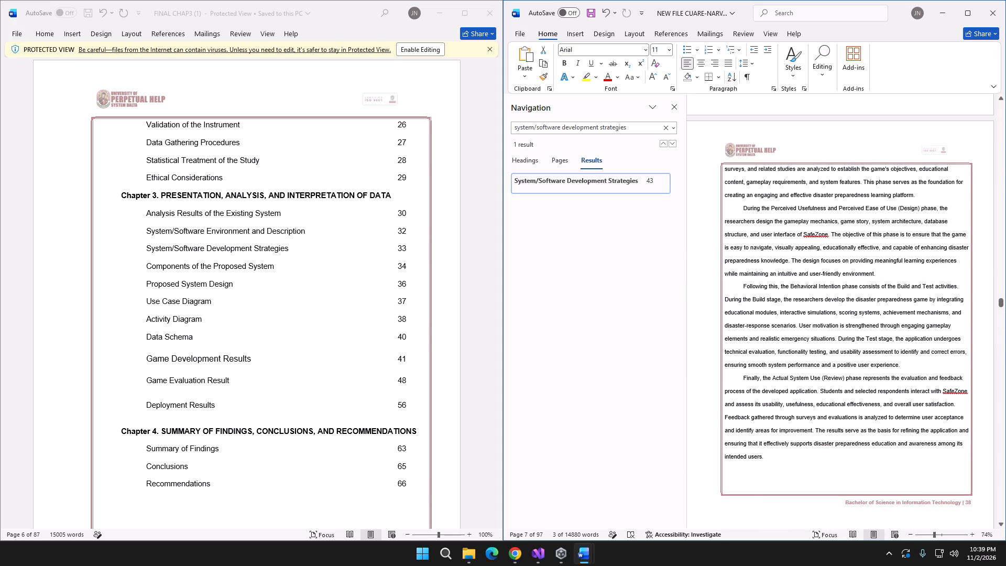
Search the reference document for "System/Software Development Strategies", copied from its table of contents, and go to the match.
left_click(466, 217)
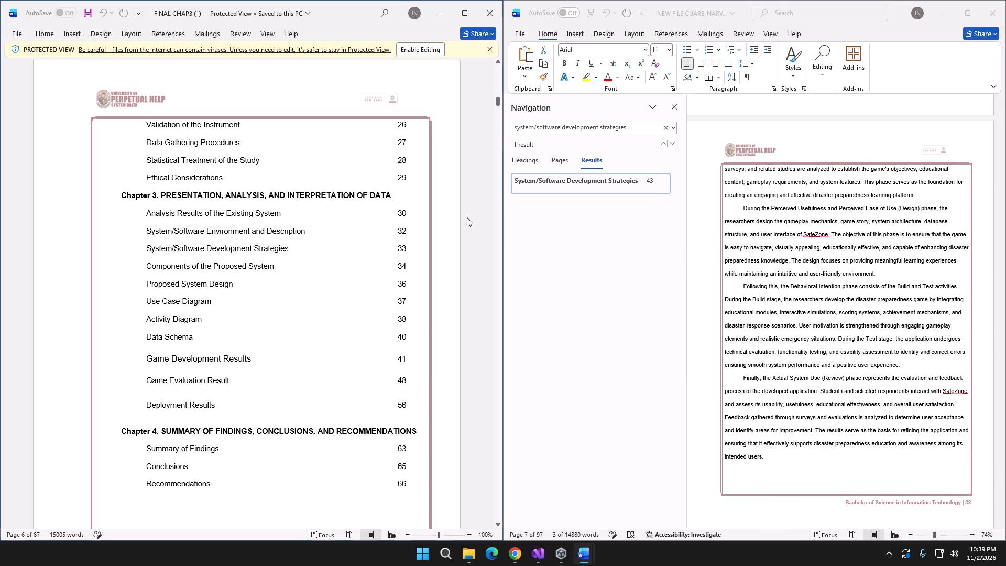
key("ctrl+f")
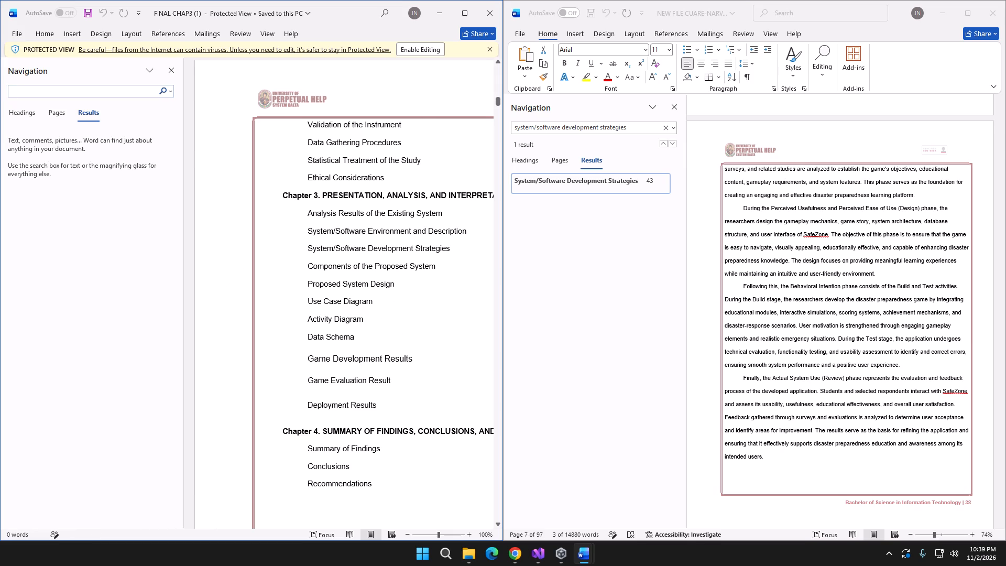
left_click_drag(308, 251, 415, 249)
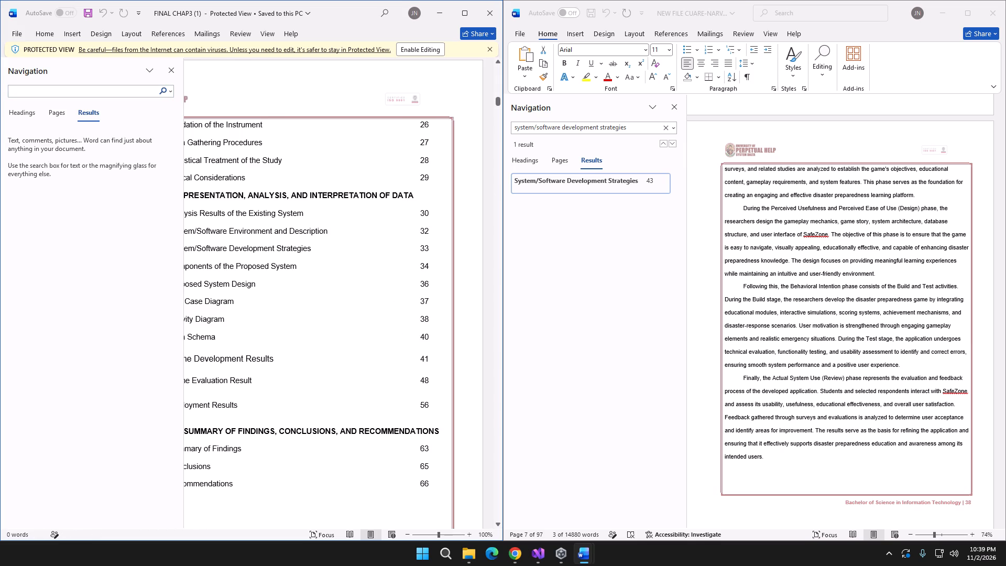
left_click_drag(314, 248, 239, 249)
key("ctrl+c")
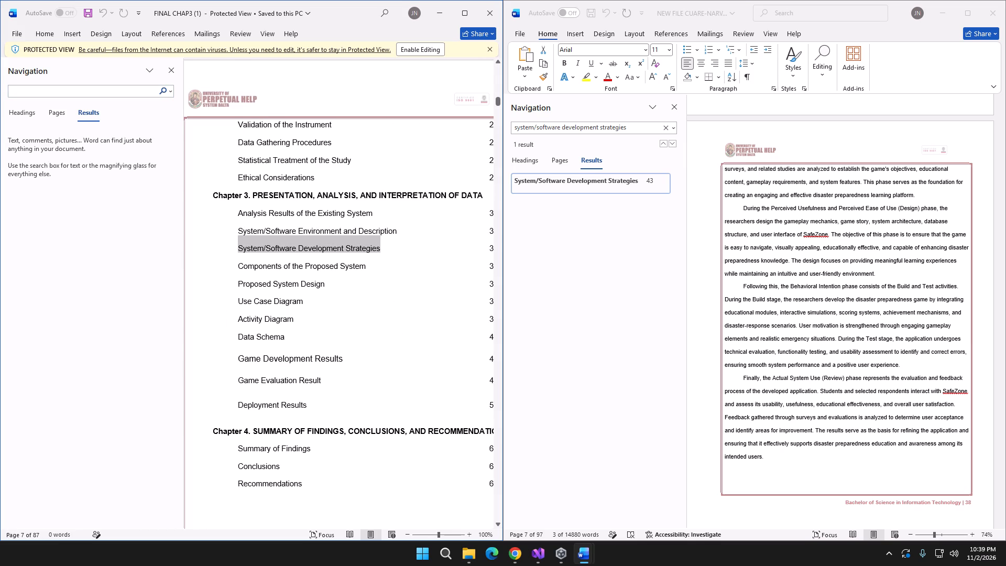
left_click(97, 95)
left_click(101, 94)
key("ctrl+v")
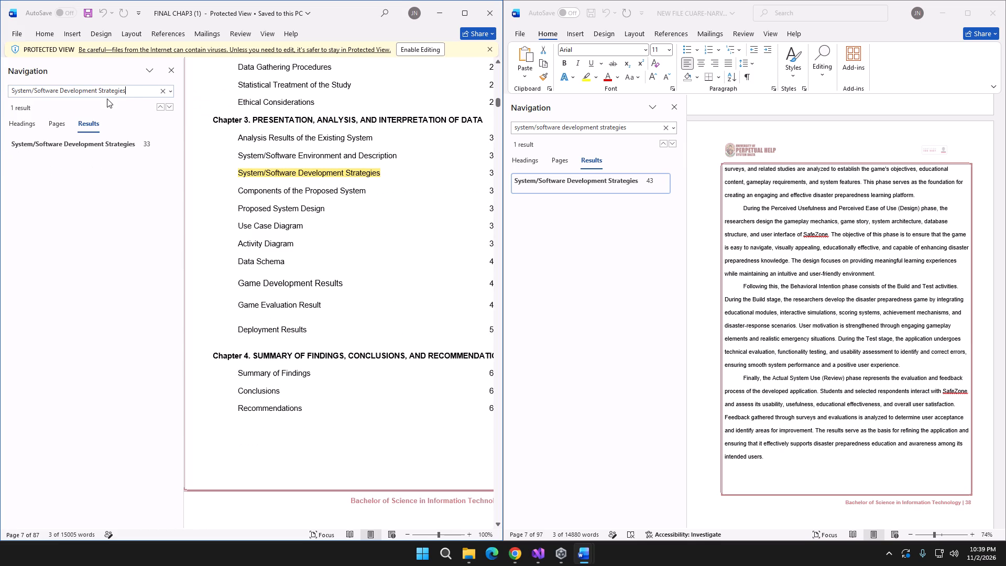
left_click(108, 140)
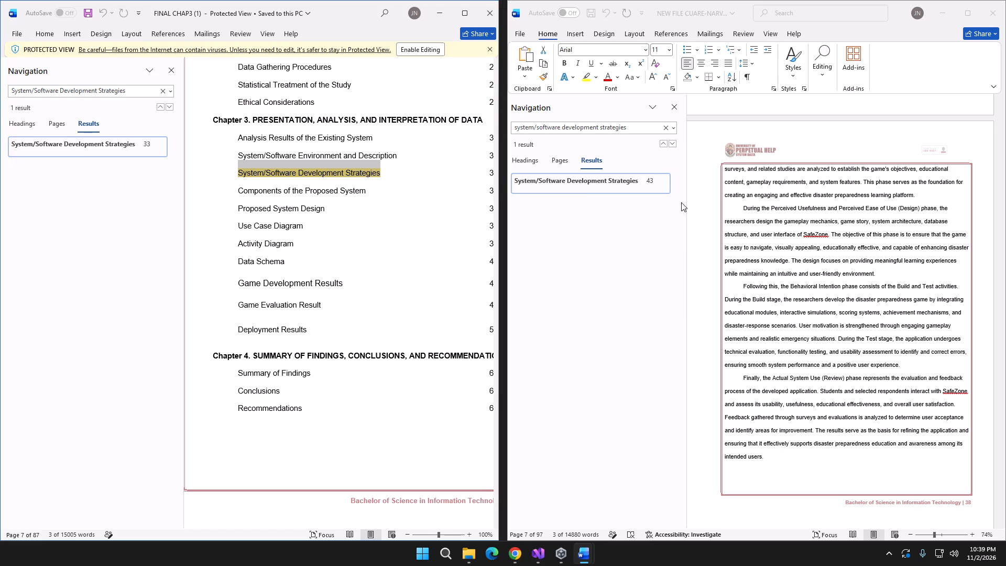
Search the thesis for "Components", check the heading's page, and set the Components of the Proposed System entry's page number to 39.
left_click(644, 187)
left_click(629, 191)
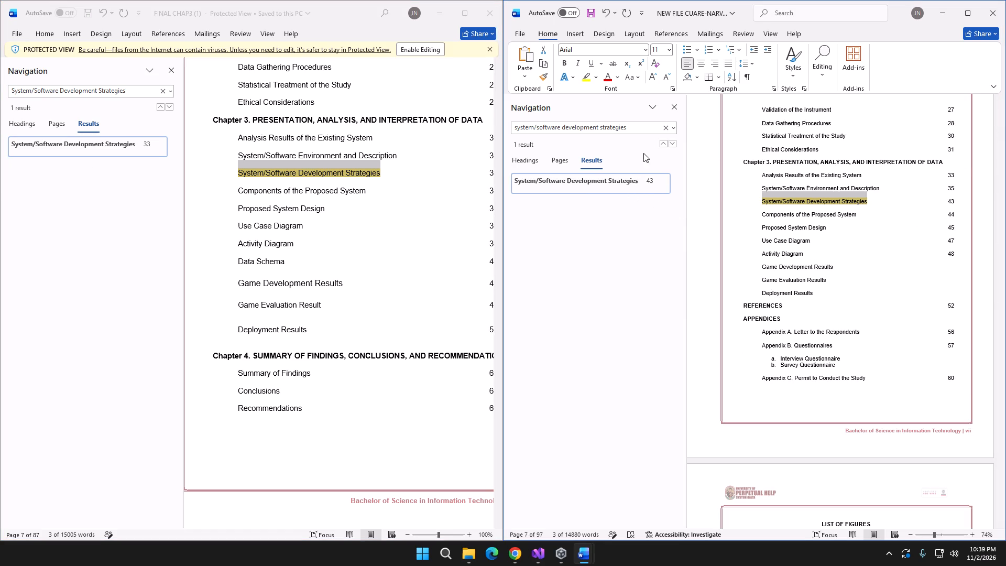
left_click(663, 127)
left_click(607, 125)
key("p")
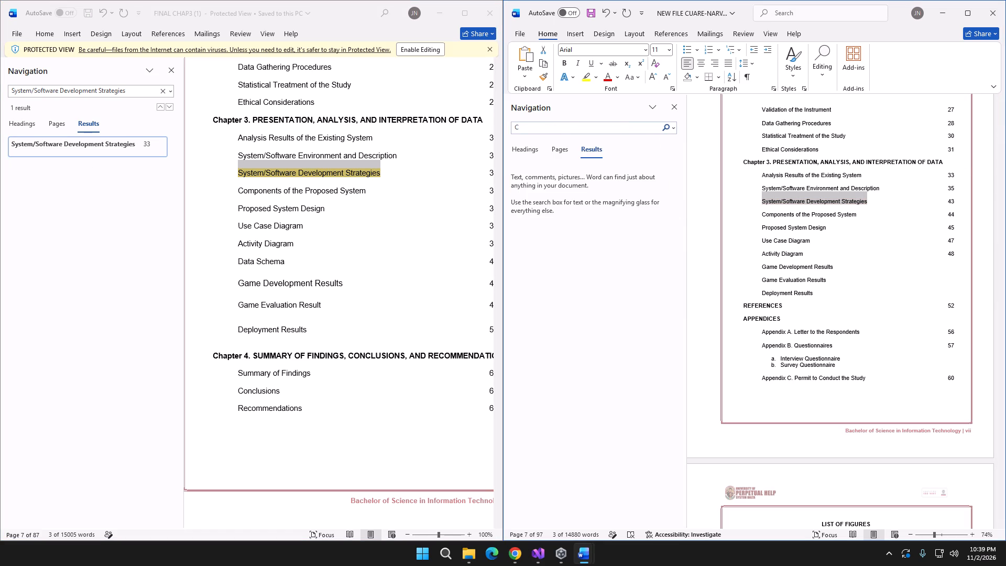
key("BackSpace")
type("ompo")
type("nents")
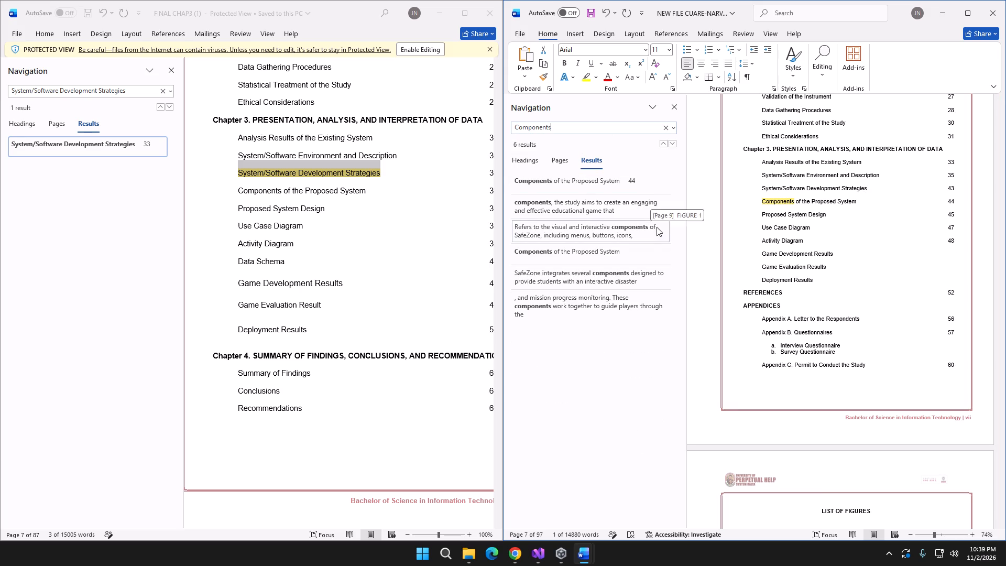
left_click(651, 247)
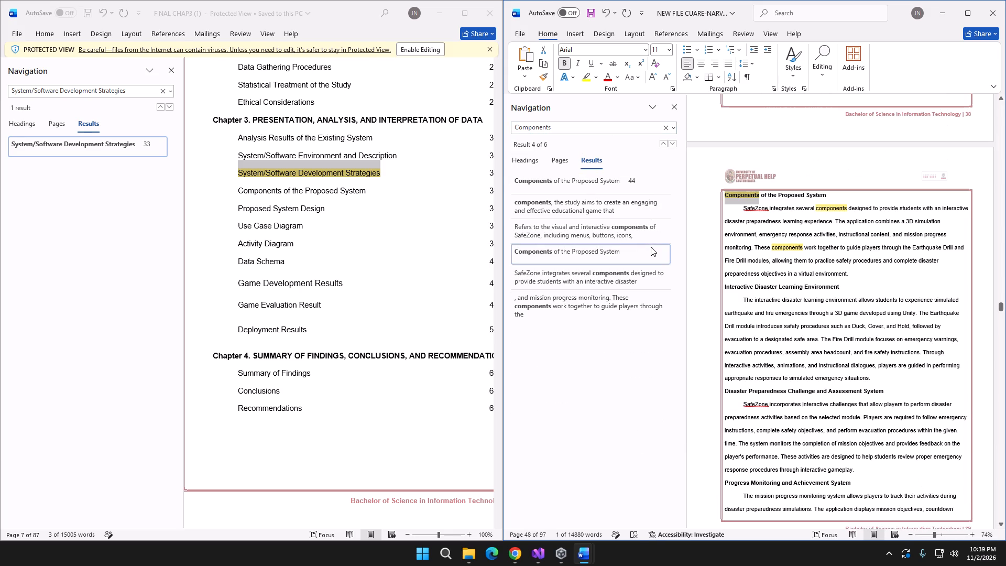
scroll(740, 260, "down", 2)
left_click(628, 184)
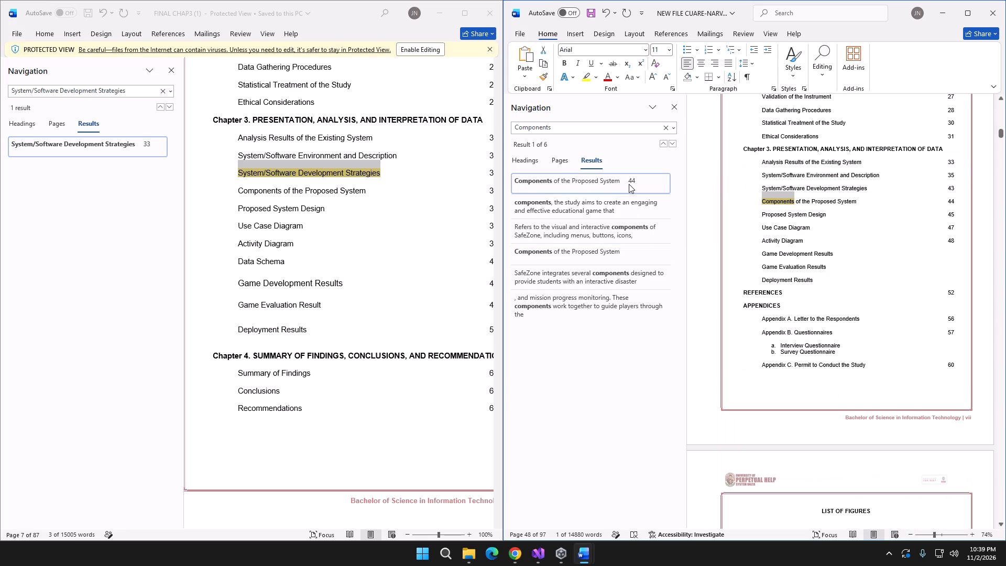
left_click(949, 201)
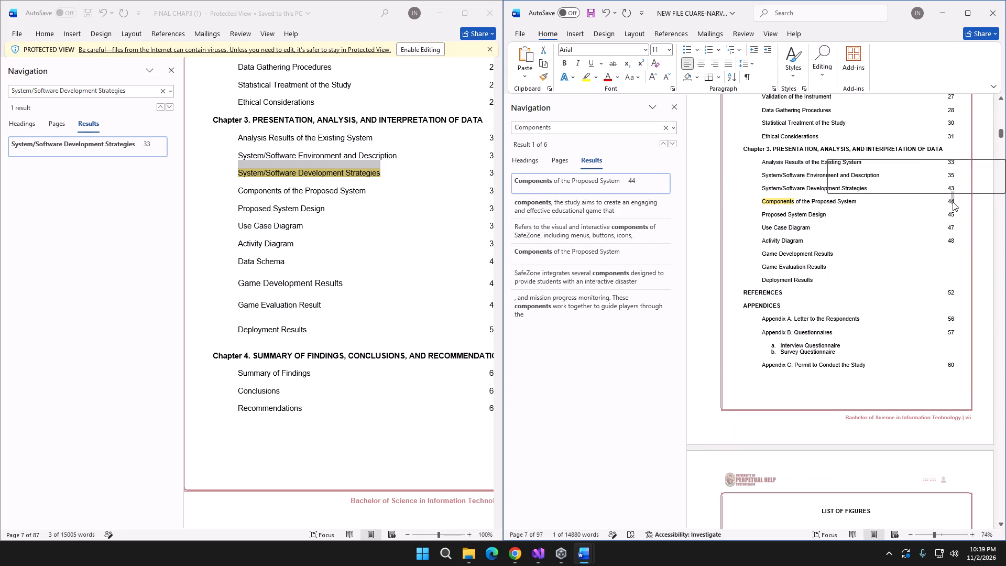
left_click(947, 202)
left_click(948, 202)
key("3")
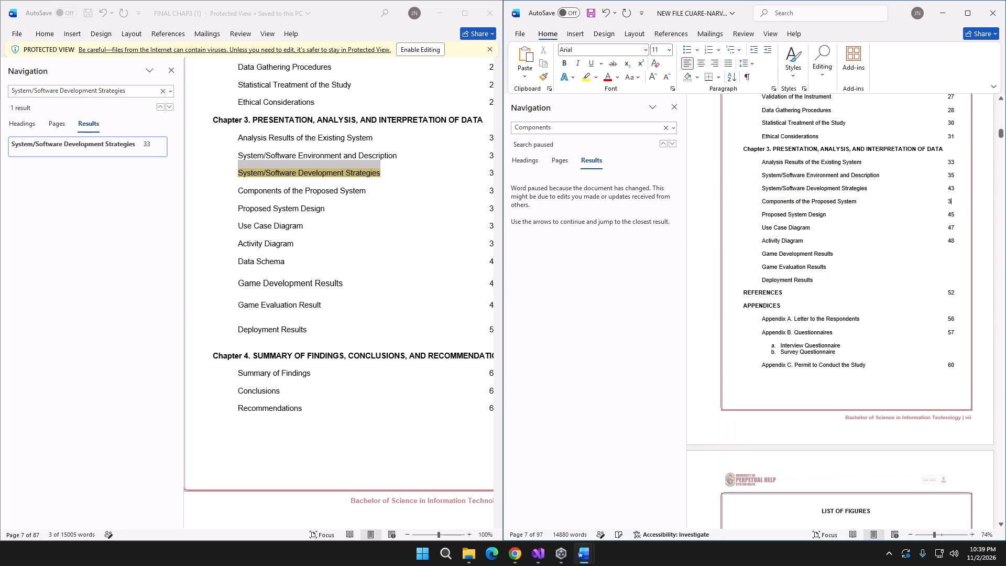
key("9")
Set the System/Software Development Strategies entry's page number to 36 in the table of contents.
left_click_drag(947, 188, 953, 188)
left_click_drag(953, 188, 954, 188)
key("3")
key("6")
Search the thesis for "Proposed system design", check the heading's page, and set the Proposed System Design entry's page number to 40.
left_click(663, 126)
left_click(621, 130)
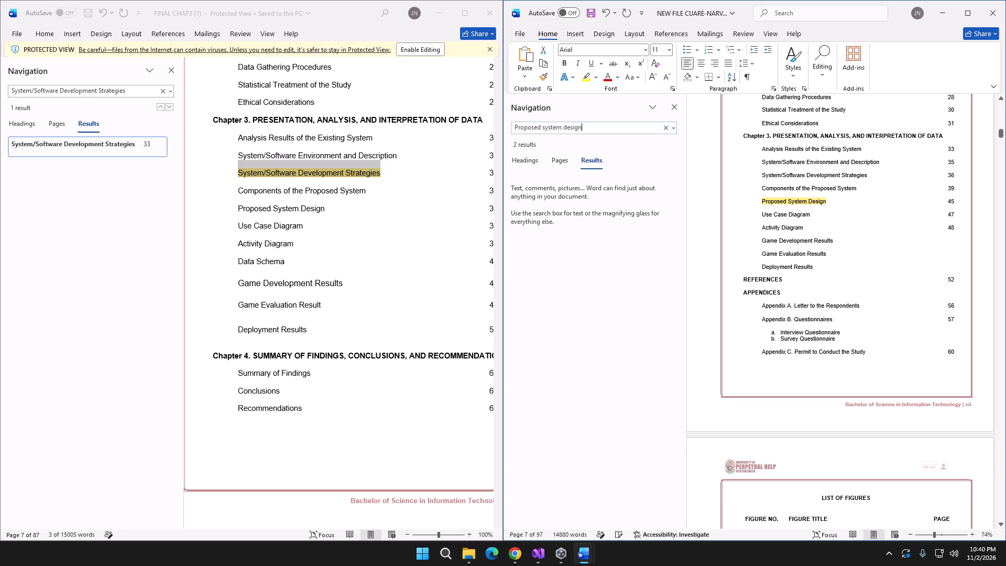
left_click(627, 208)
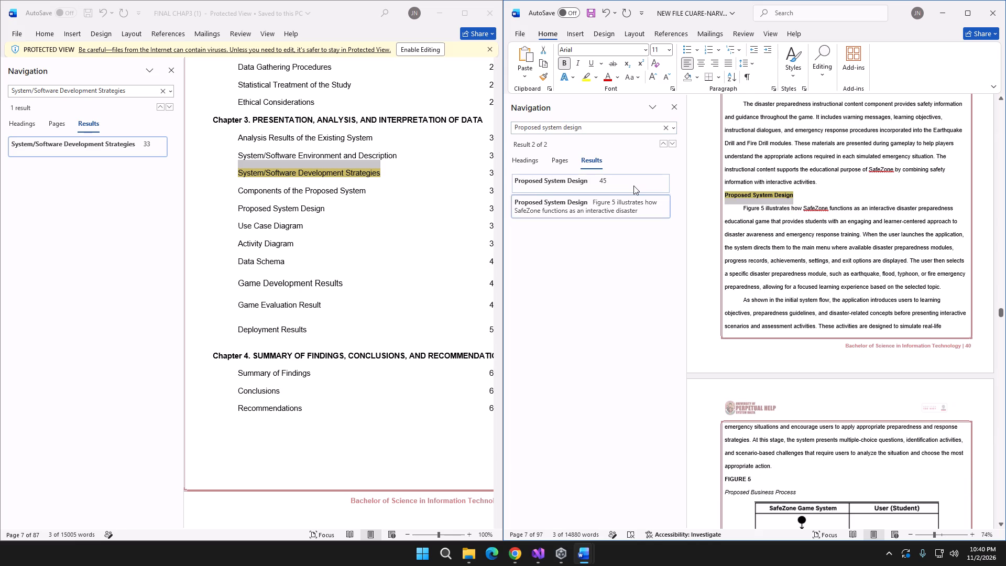
left_click(633, 186)
left_click(948, 202)
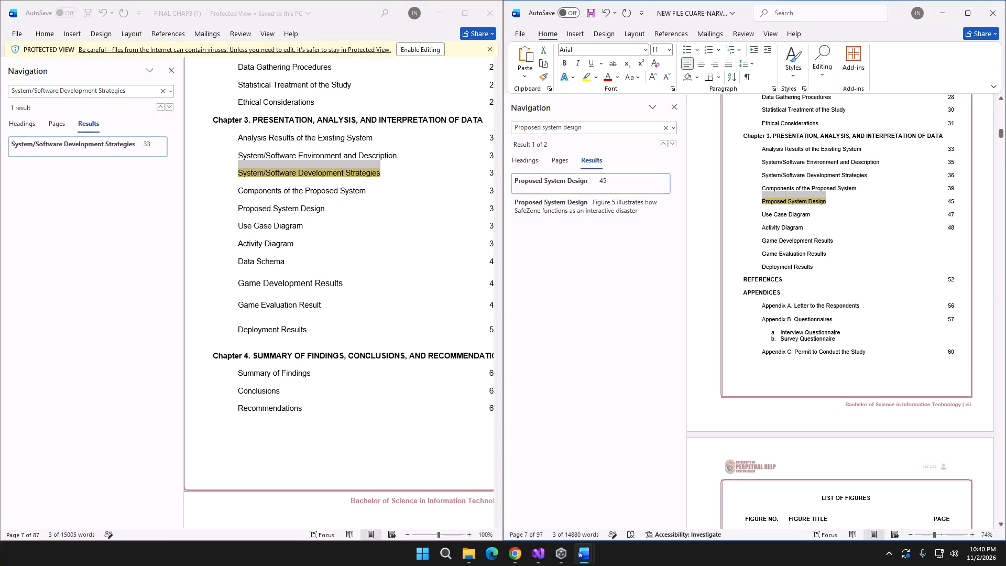
key("4")
key("0")
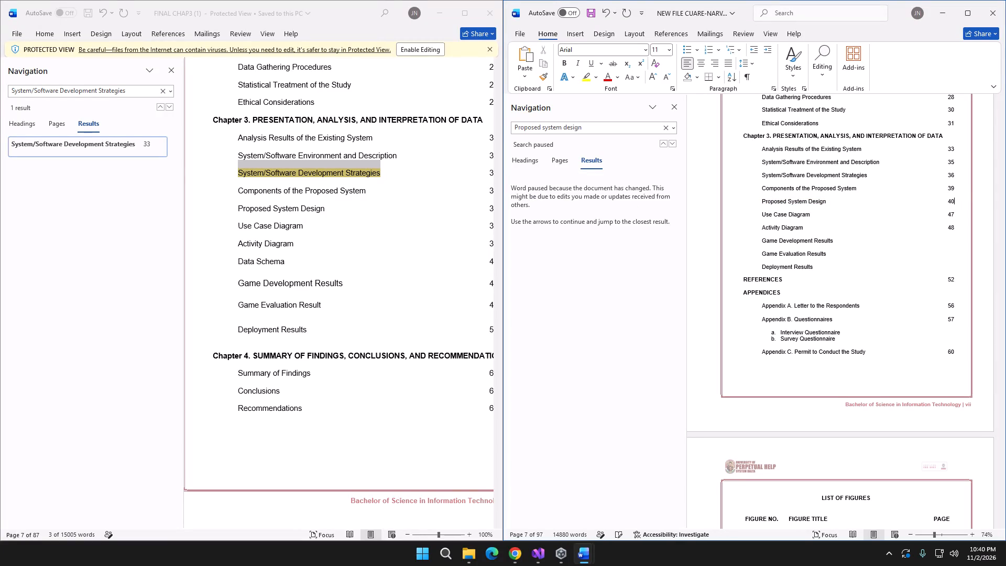
Search the thesis for "use case diagram", check the heading's page, and set the Use Case Diagram entry's page number to 42.
left_click_drag(601, 126, 506, 121)
left_click(666, 128)
left_click(602, 127)
type("use diagram")
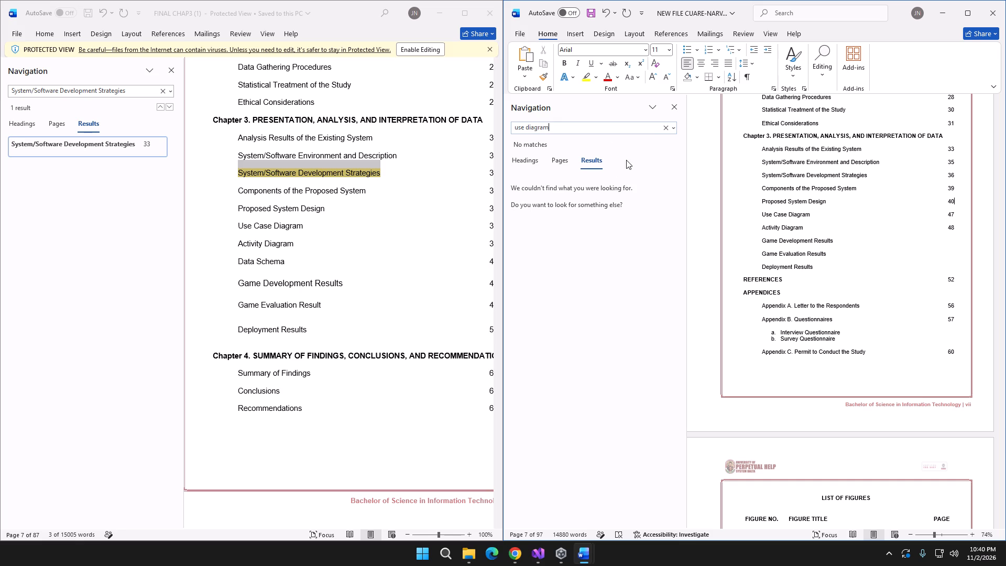
left_click(526, 127)
key("c")
key("a")
key("s")
key("e")
key("space")
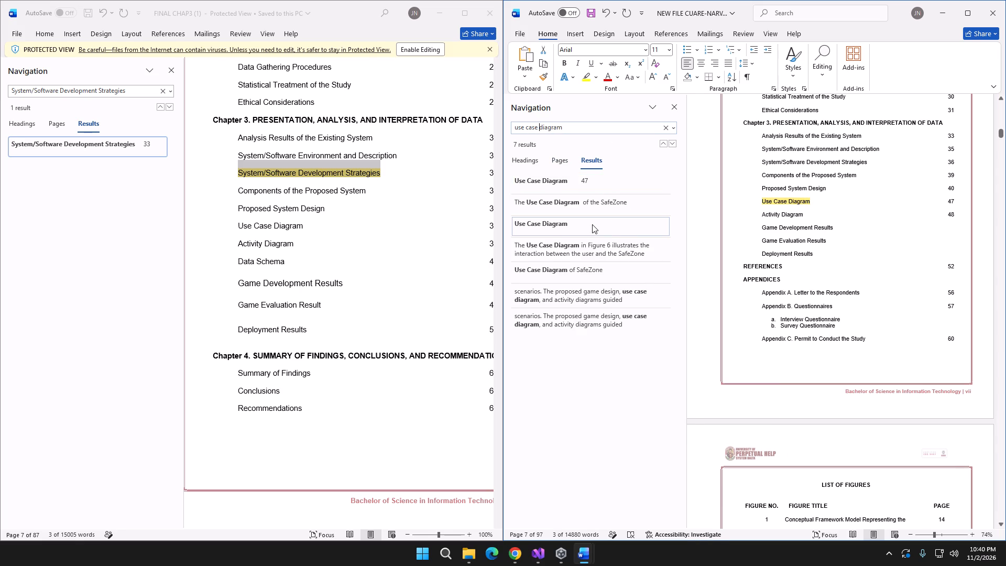
left_click(592, 224)
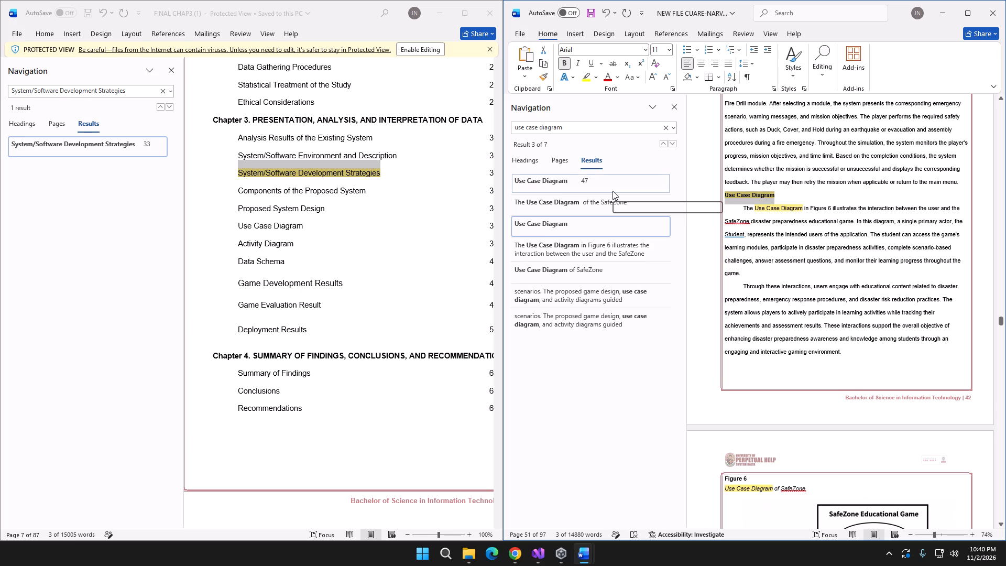
left_click(613, 191)
left_click(951, 201)
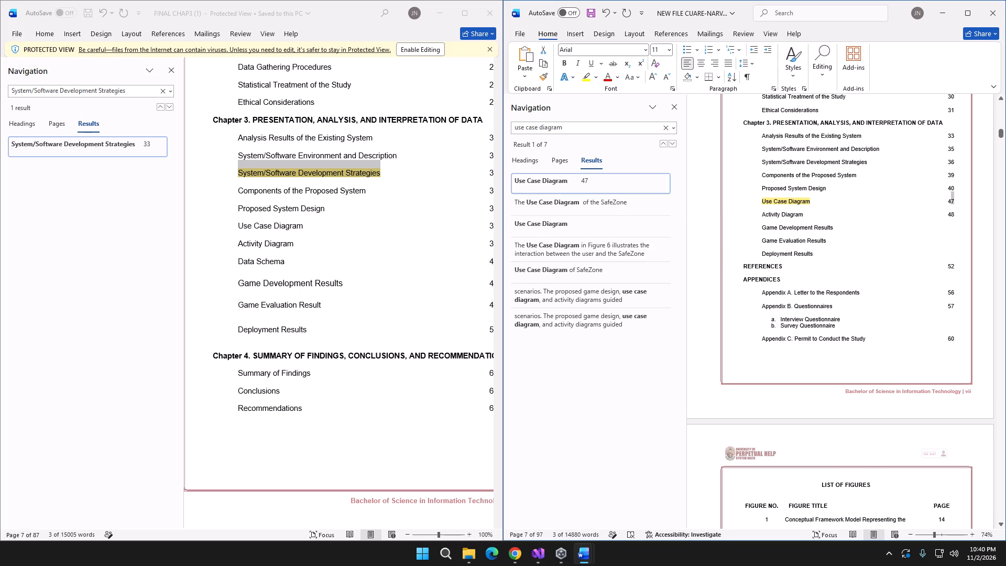
key("2")
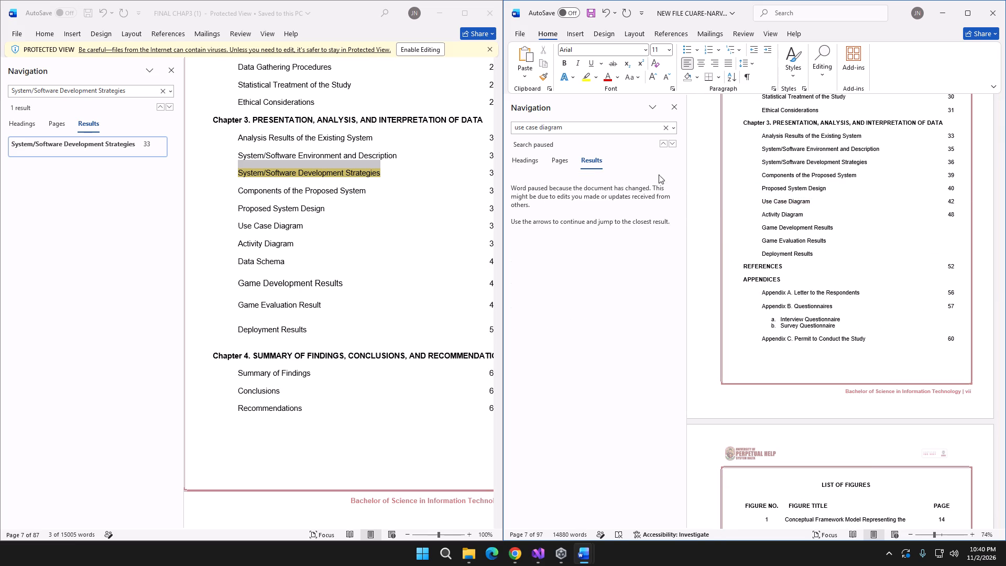
Search the thesis for "activity diagram", check the heading's page, and set the Activity Diagram entry's page number to 43.
left_click_drag(594, 126, 508, 122)
left_click_drag(613, 128, 562, 128)
left_click_drag(562, 128, 497, 121)
type("activity diagram")
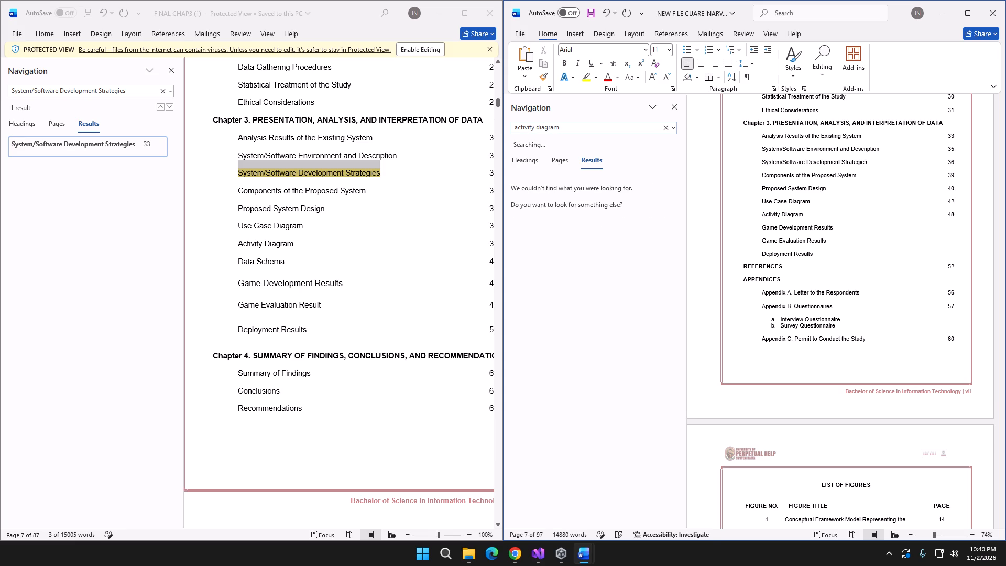
left_click(597, 188)
left_click(574, 225)
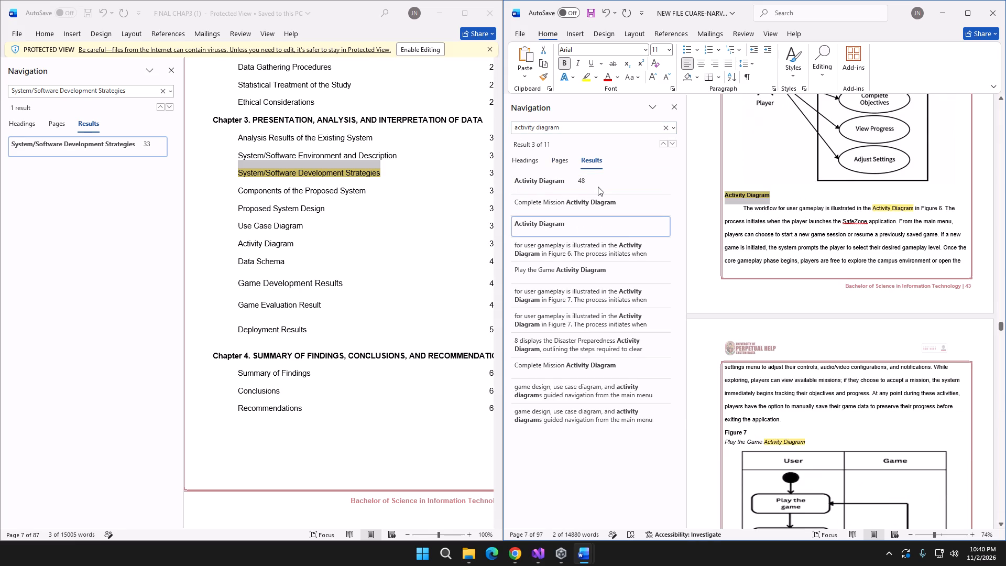
left_click(598, 186)
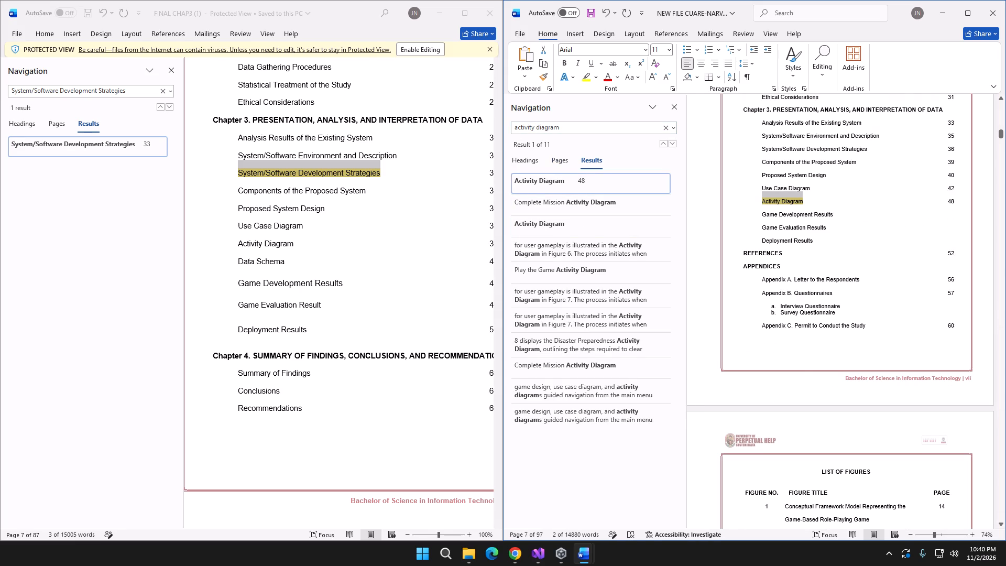
left_click(949, 200)
key("4")
key("3")
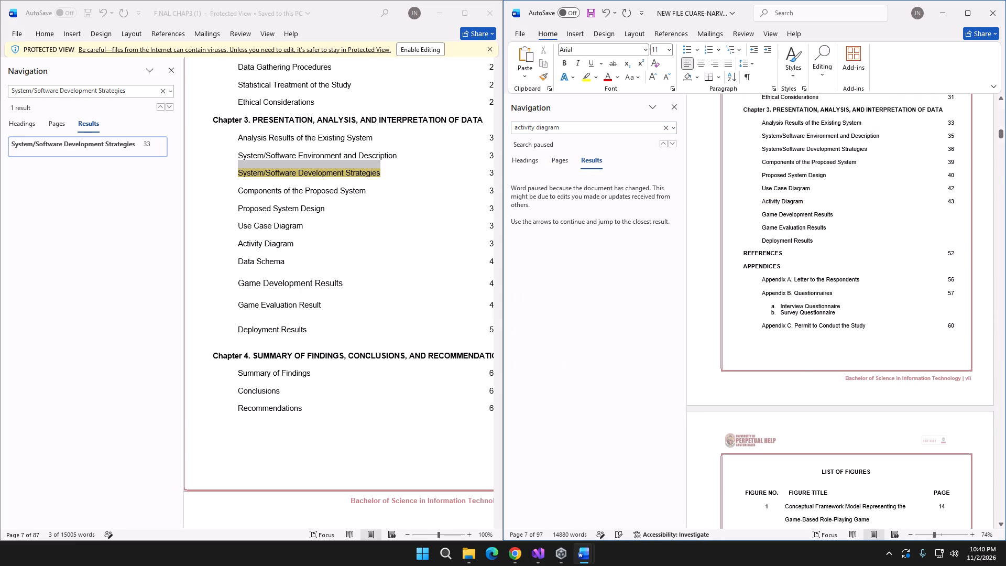
Search the thesis for "game development re", check the heading's page, and add page number 47 to the Game Development Results entry, aligned with the page column.
left_click_drag(593, 127, 493, 124)
left_click_drag(575, 126, 517, 126)
key("BackSpace")
key("BackSpace")
type("game develop")
type("ment")
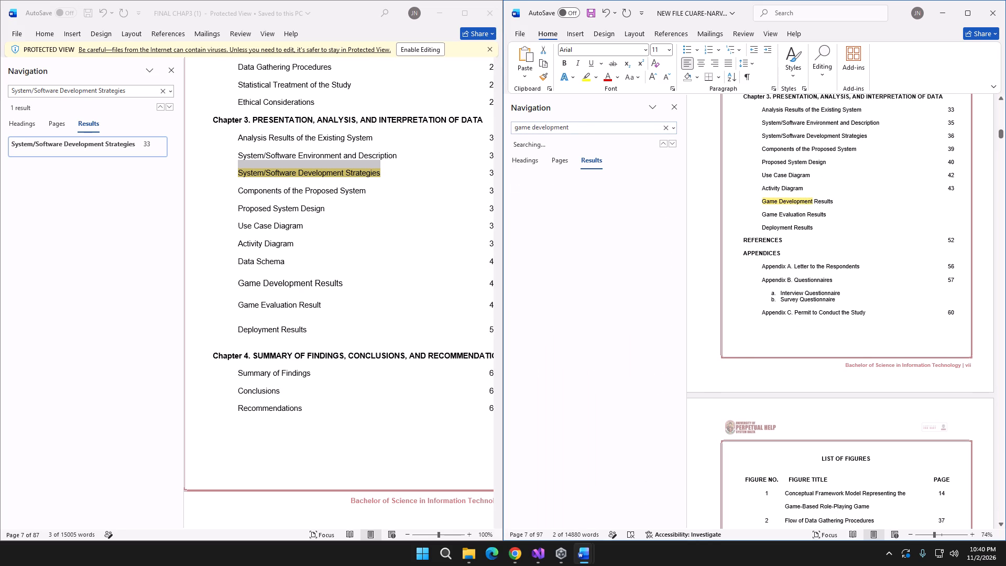
key("space")
type("re")
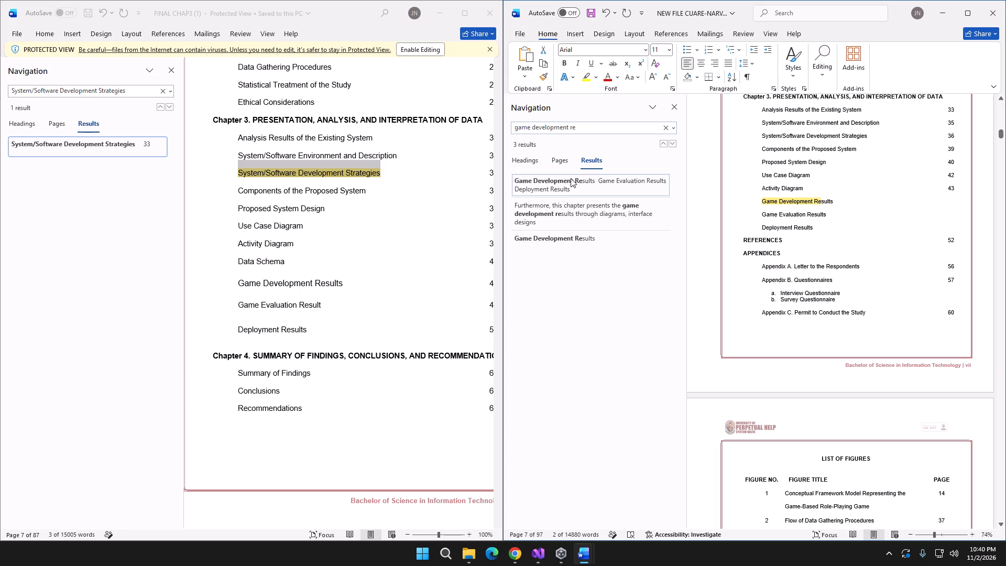
left_click(583, 238)
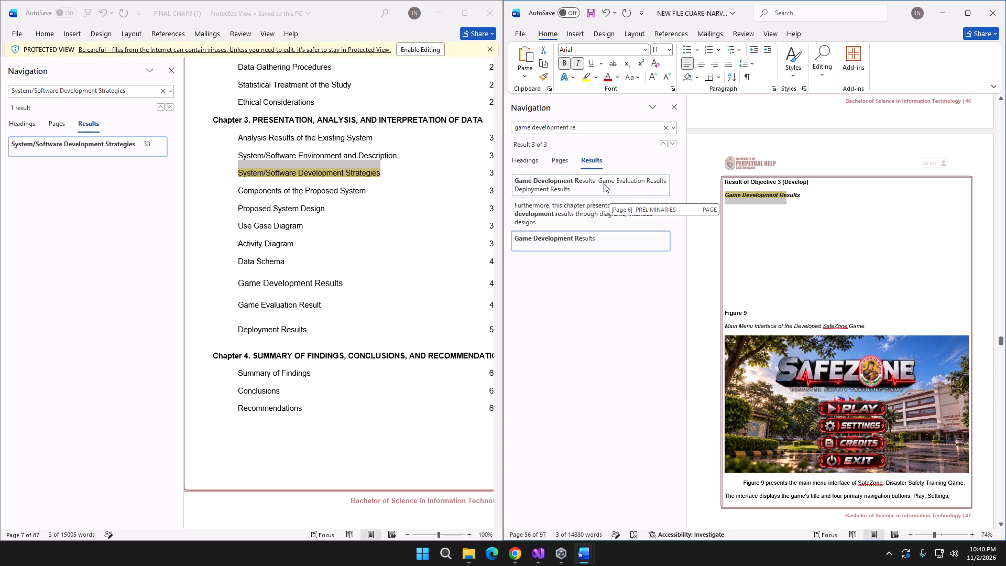
left_click(604, 183)
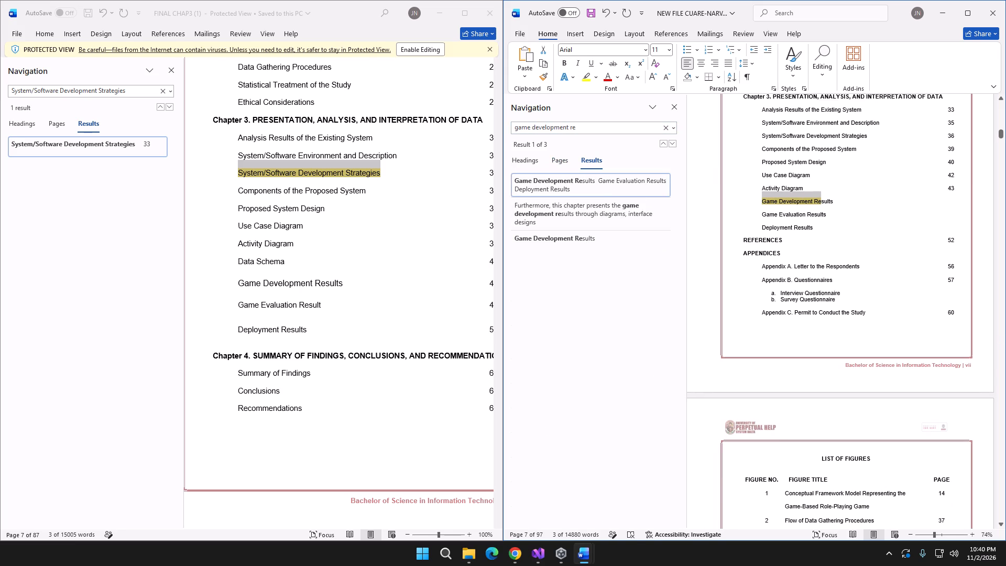
left_click(951, 200)
left_click(954, 201)
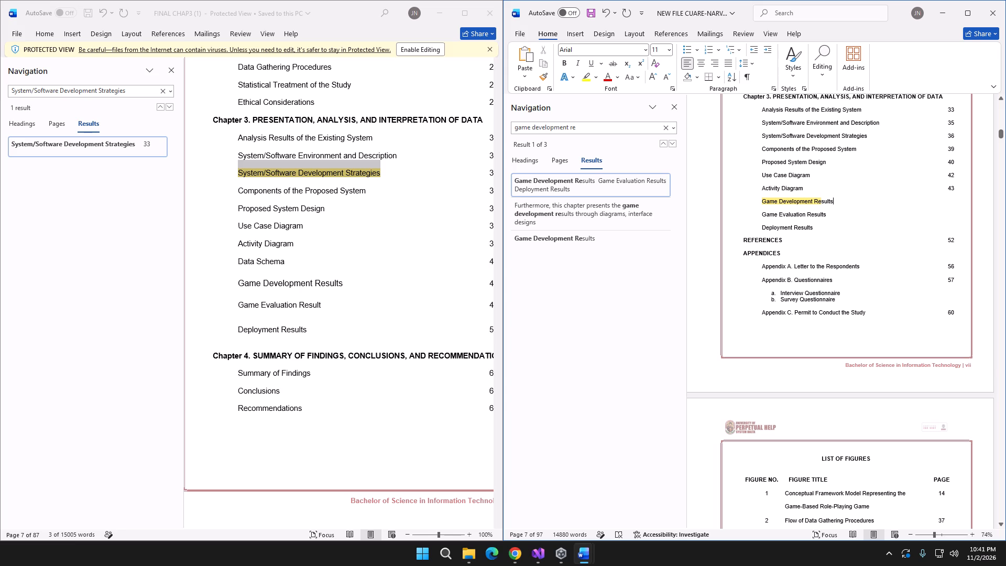
left_click_drag(955, 188, 948, 187)
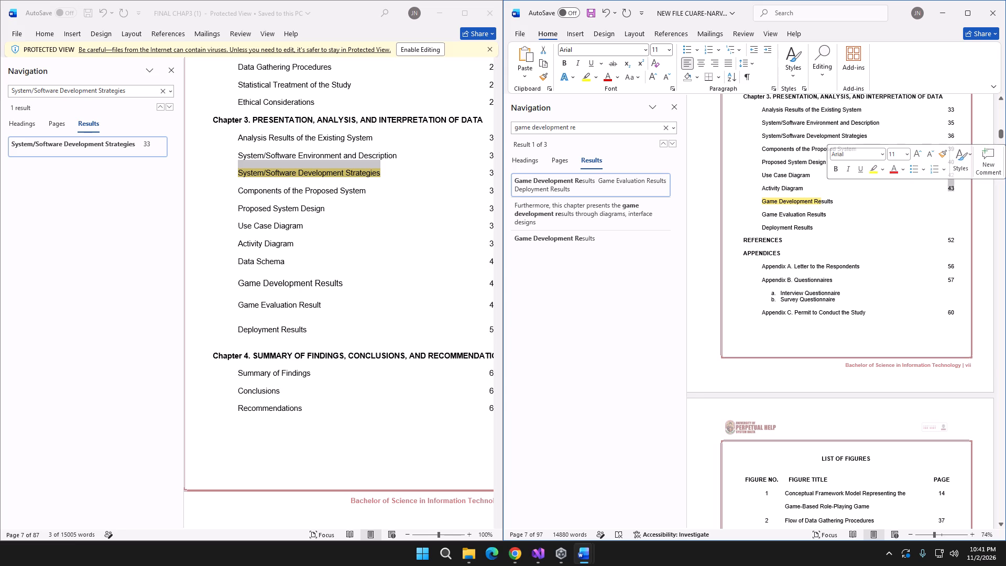
left_click(947, 198)
key("Tab")
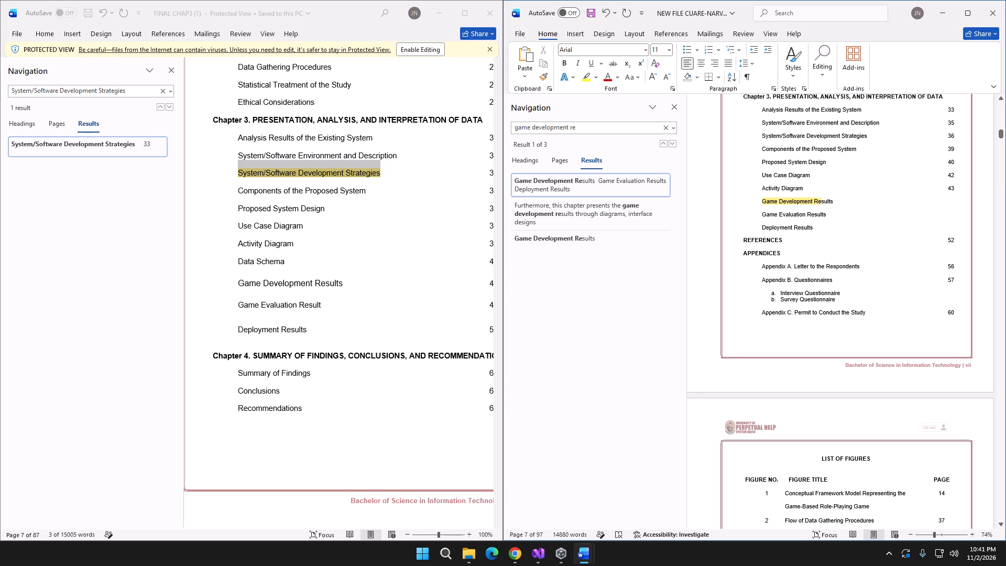
key("Tab")
key("Tab")
key("Tab")
key("Tab")
key("Tab")
key("Tab")
key("Tab")
key("Tab")
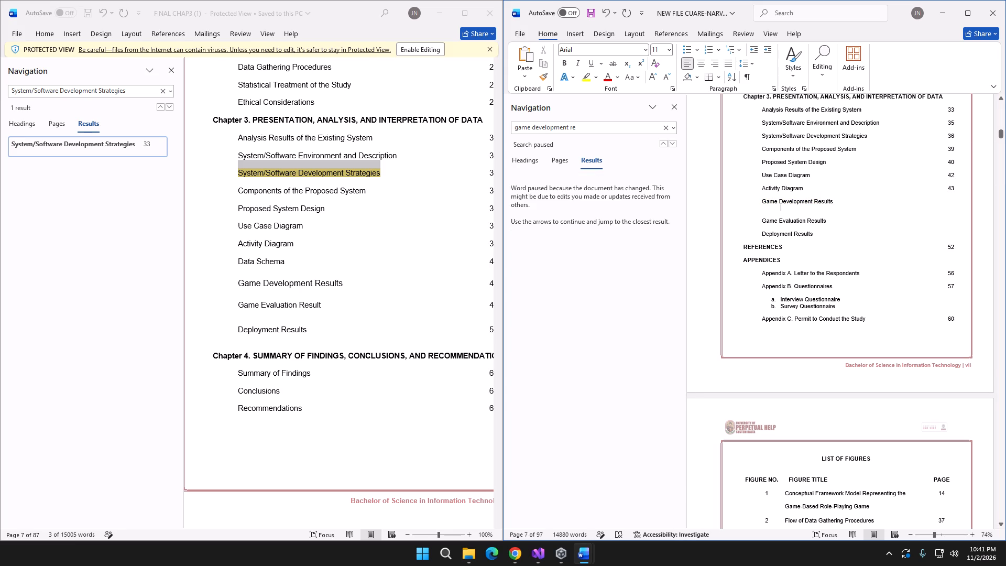
key("ctrl+z")
key("Tab")
key("Tab")
key("Tab")
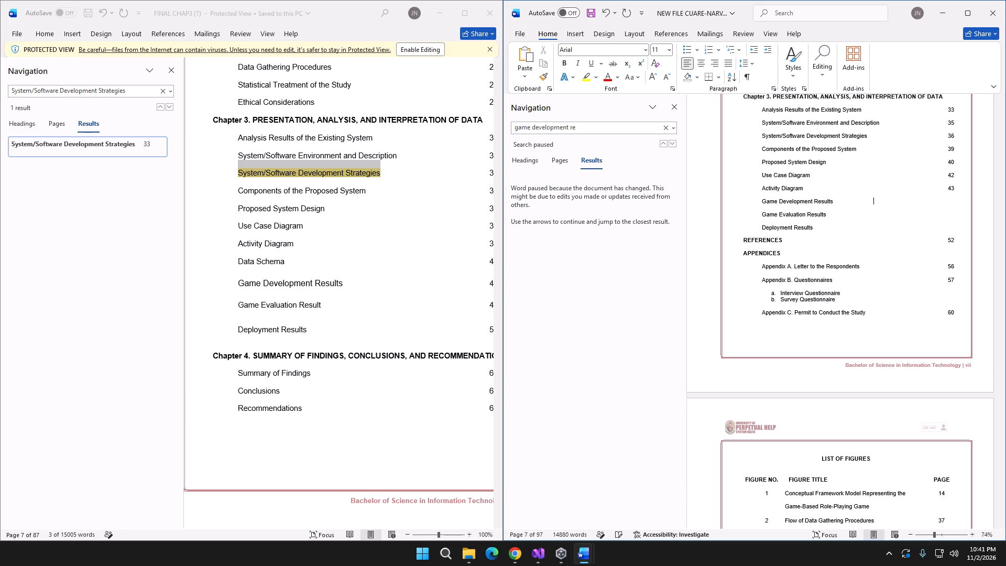
key("Tab")
key("Tab")
key("Tab")
key("Tab")
type("47")
Add page number 76 to the Game Evaluation Results entry, aligned with the page column, after searching for "game evaluation" to check the heading's page.
left_click(922, 212)
key("Tab")
key("Tab")
key("Tab")
key("Tab")
key("Tab")
key("Tab")
key("Tab")
left_click(663, 128)
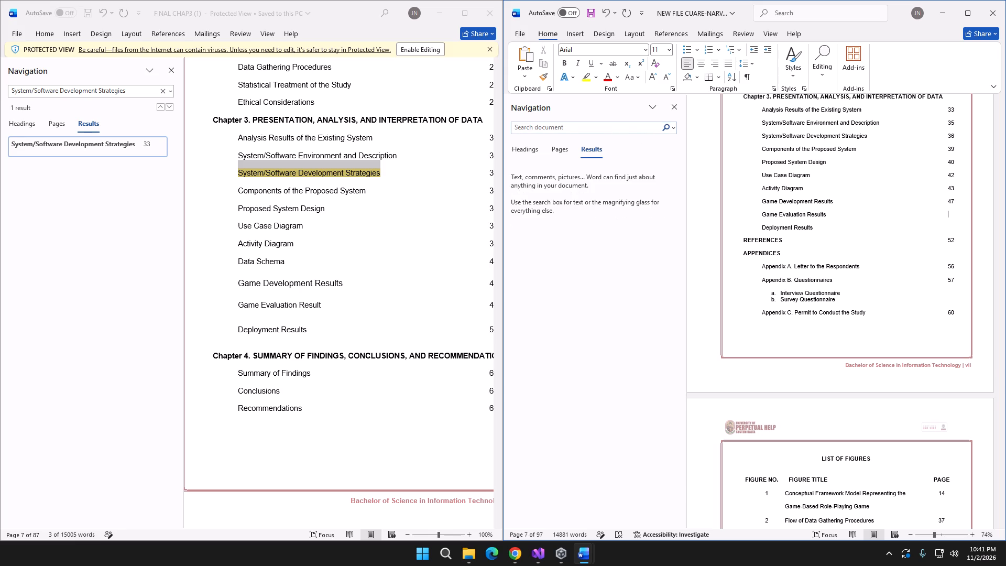
left_click(613, 128)
type("game evalua")
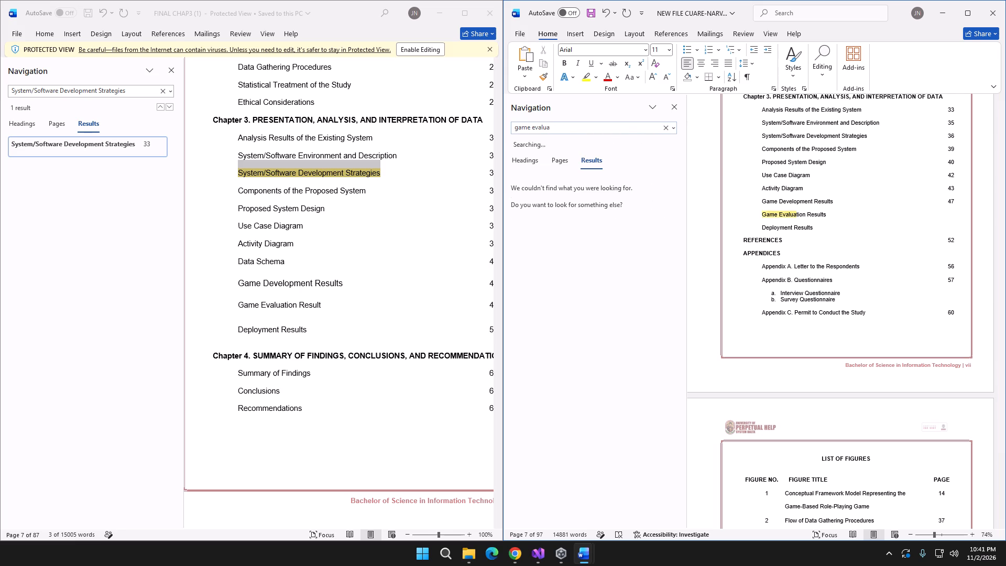
type("tion")
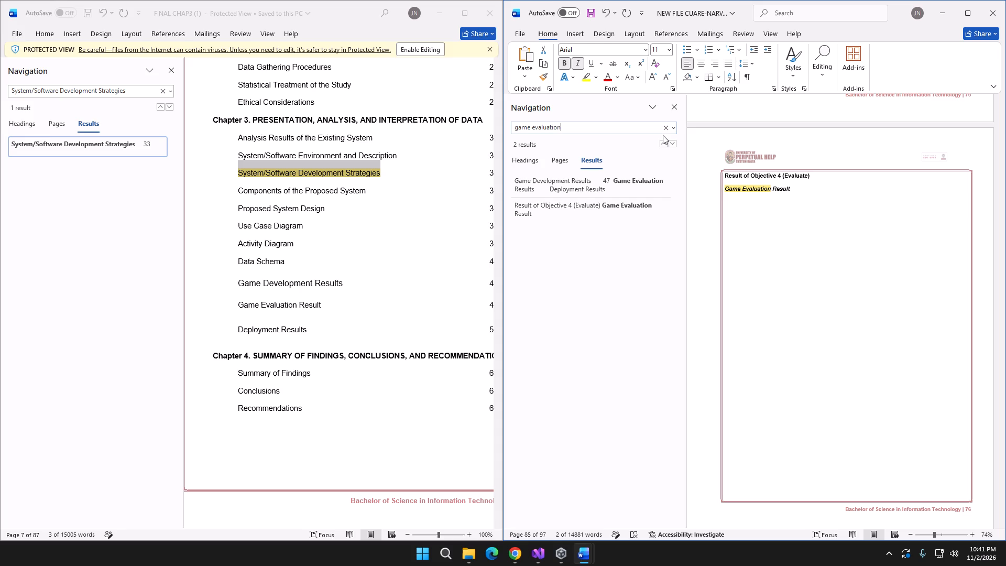
left_click(553, 180)
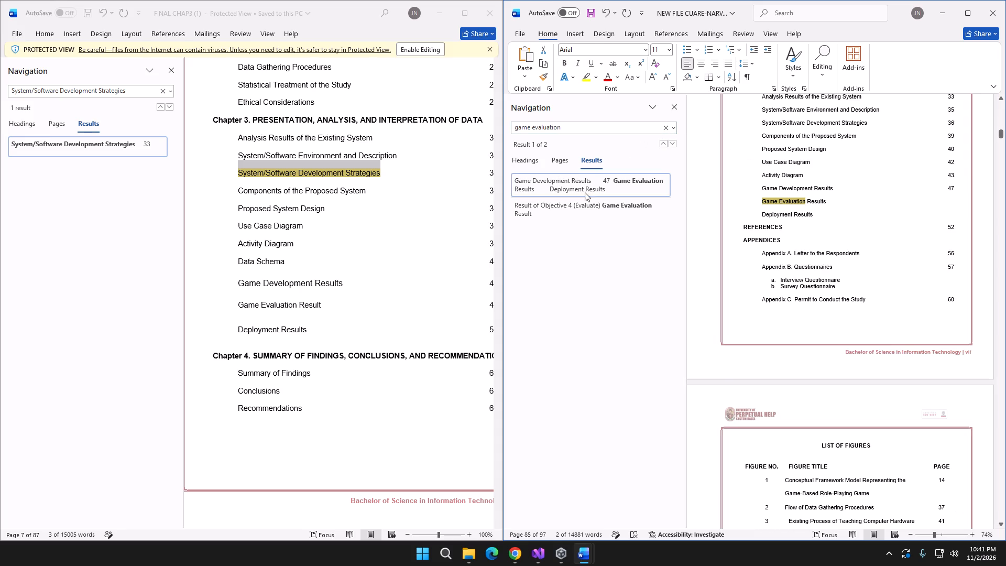
left_click(945, 200)
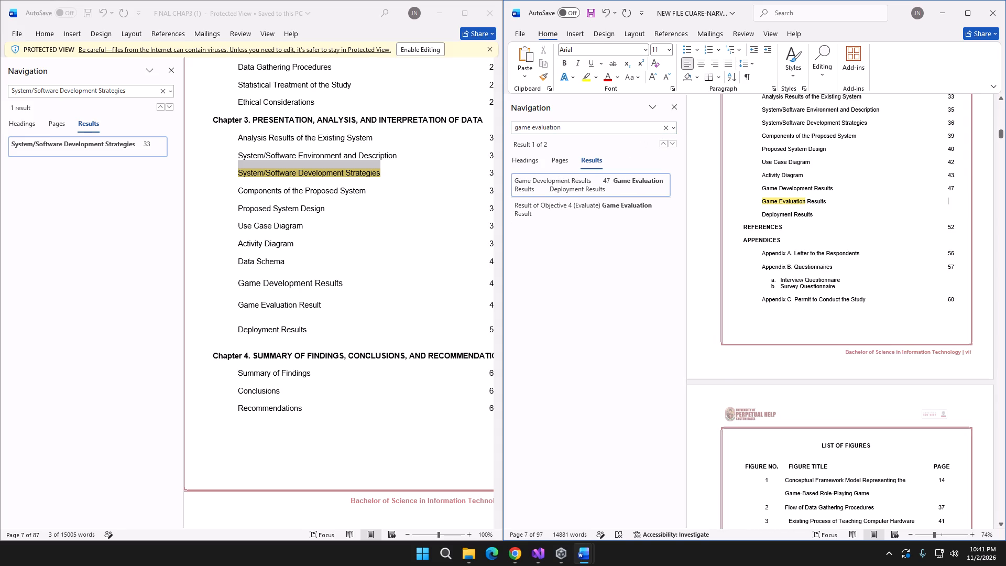
left_click(607, 201)
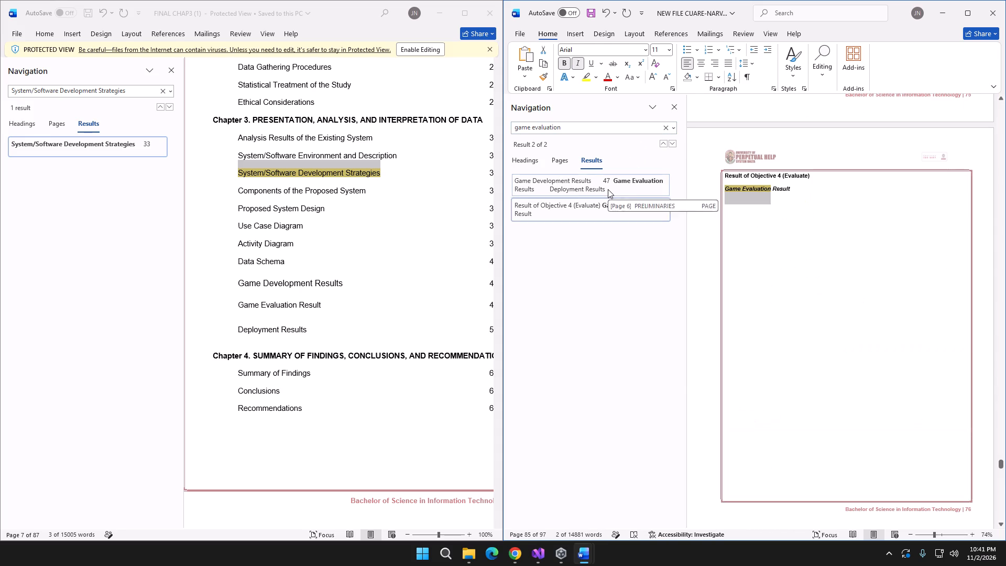
left_click(608, 189)
left_click(944, 203)
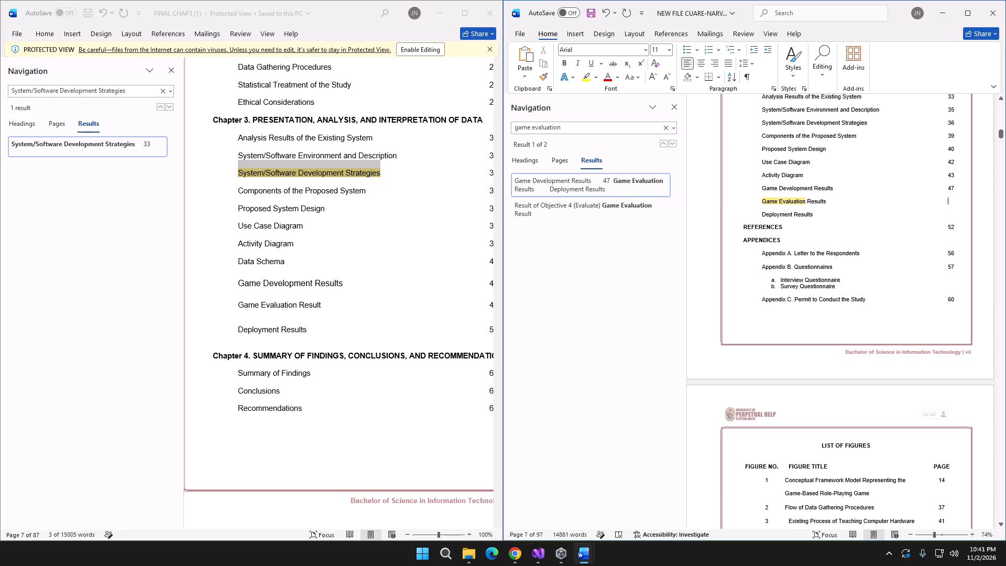
type("76")
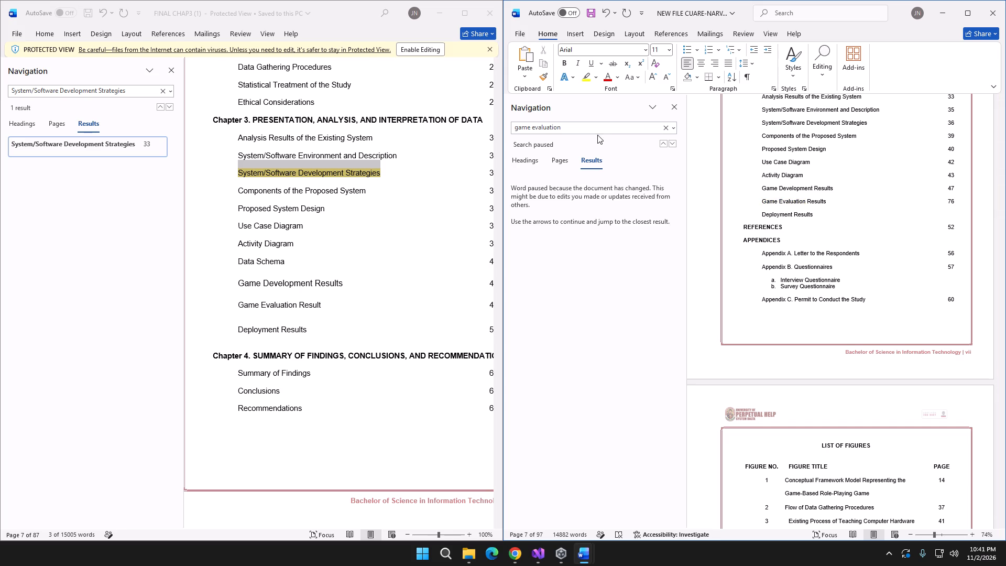
Search the thesis for "game evaluation resul" and check the heading's page against its table of contents entry.
left_click(598, 129)
left_click(602, 128)
key("space")
type("res")
type("ul")
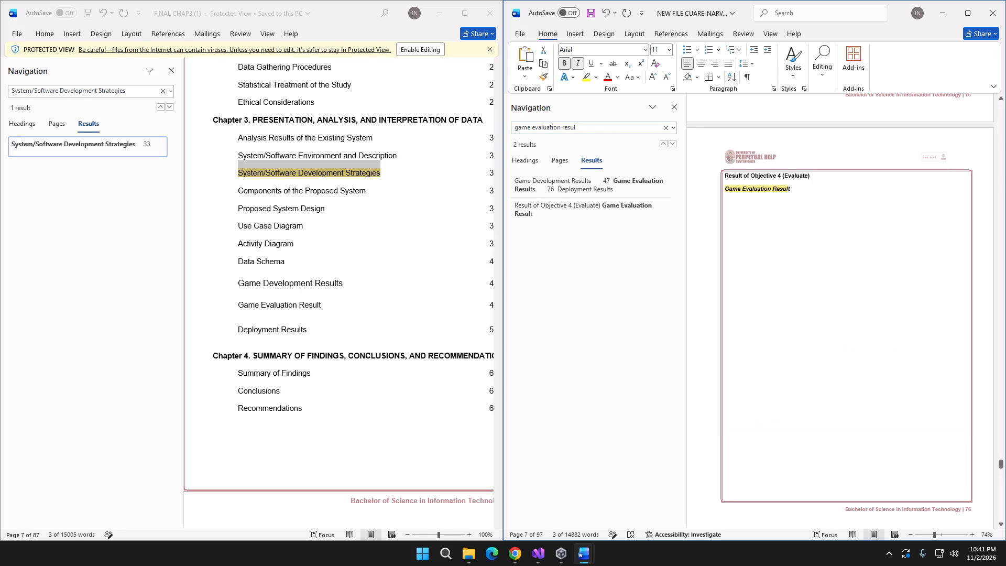
left_click(608, 184)
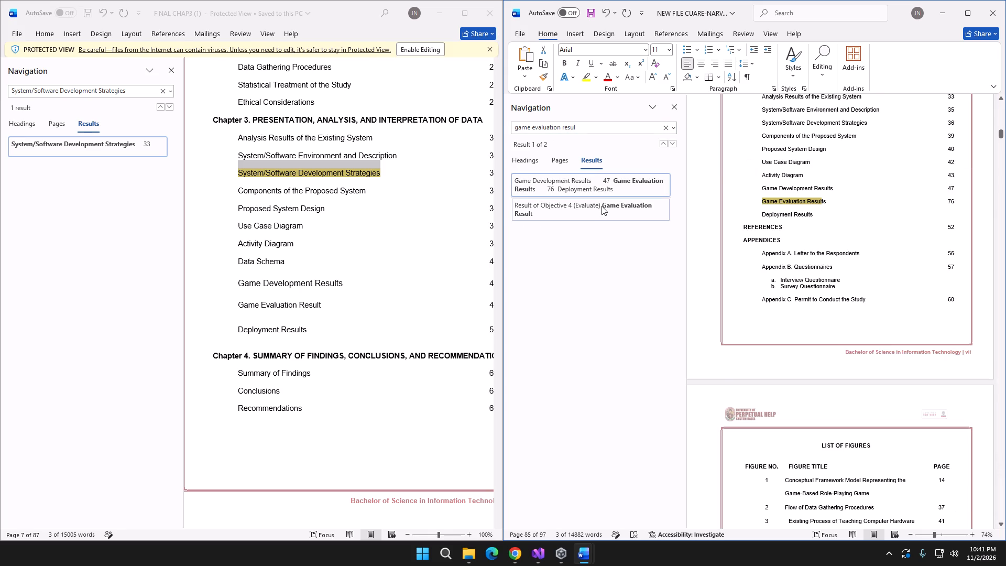
left_click(602, 206)
scroll(764, 238, "up", 13)
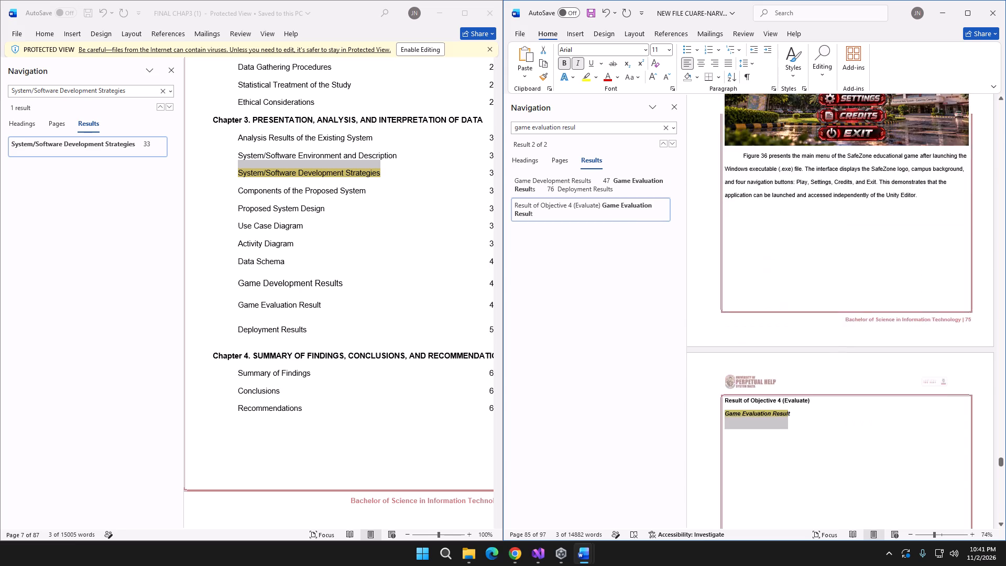
scroll(764, 239, "up", 11)
scroll(764, 239, "down", 8)
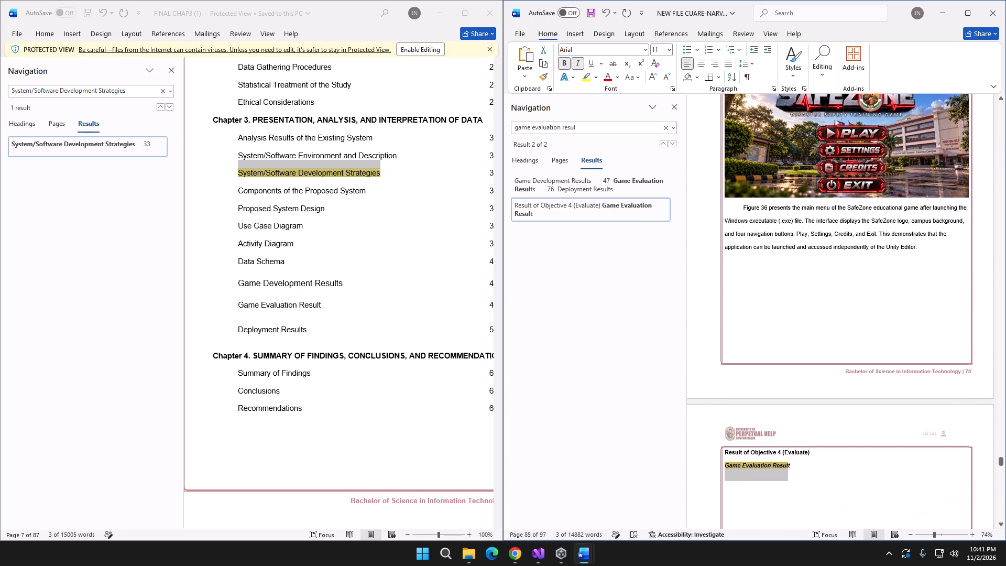
left_click(578, 195)
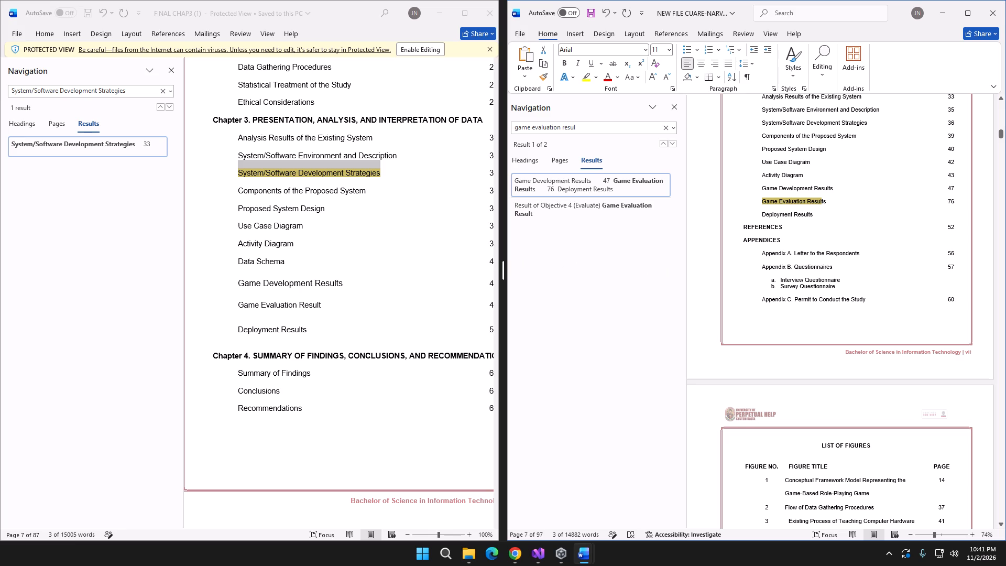
Search the thesis for "deployment results" and inspect each match for the section's heading and page.
left_click(663, 127)
left_click(614, 129)
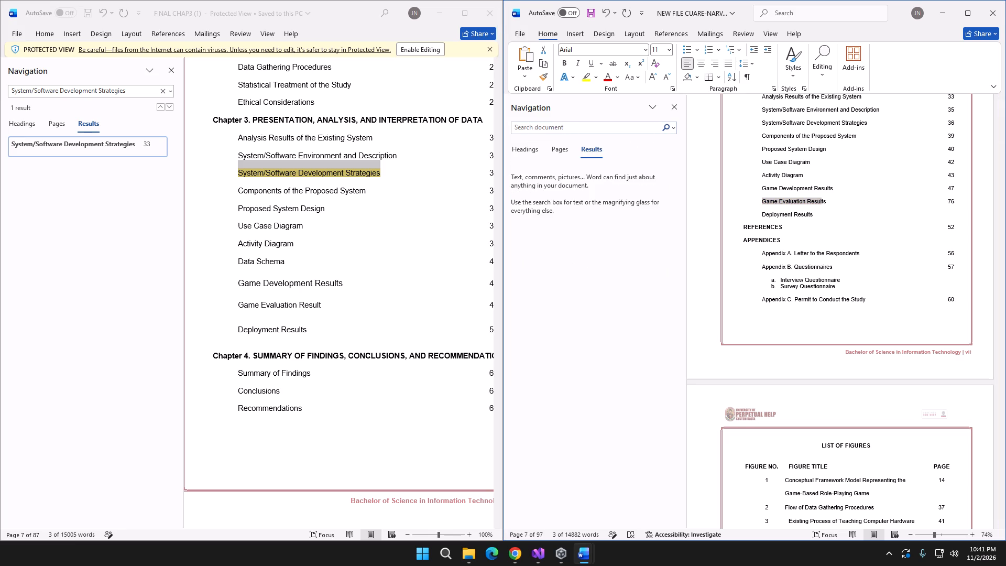
type("dep")
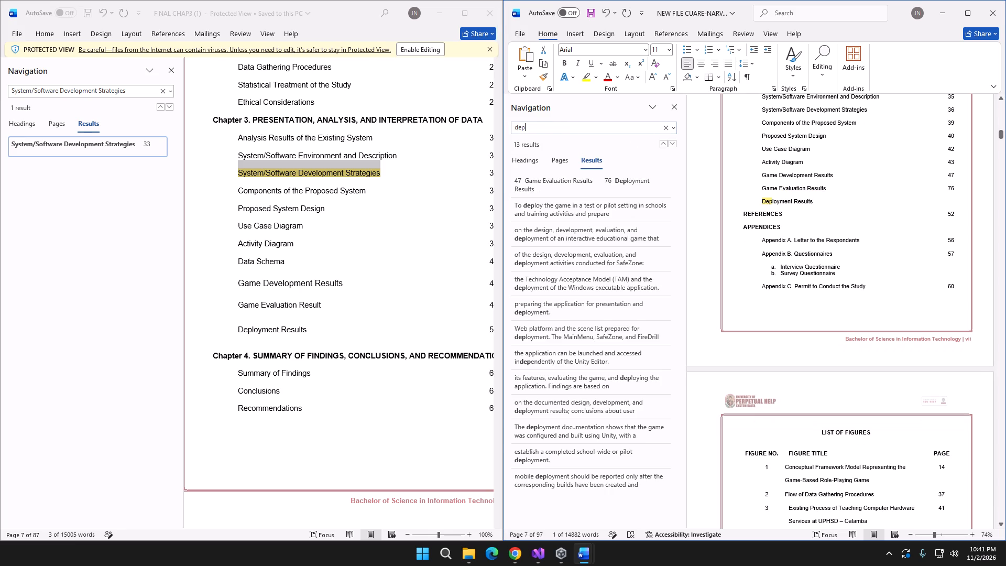
type("loyment results")
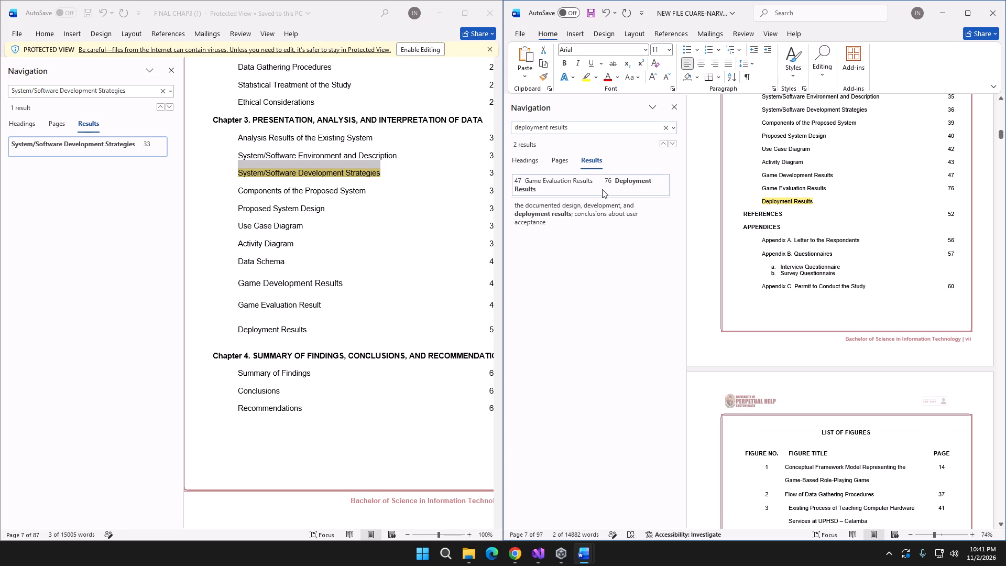
left_click(601, 206)
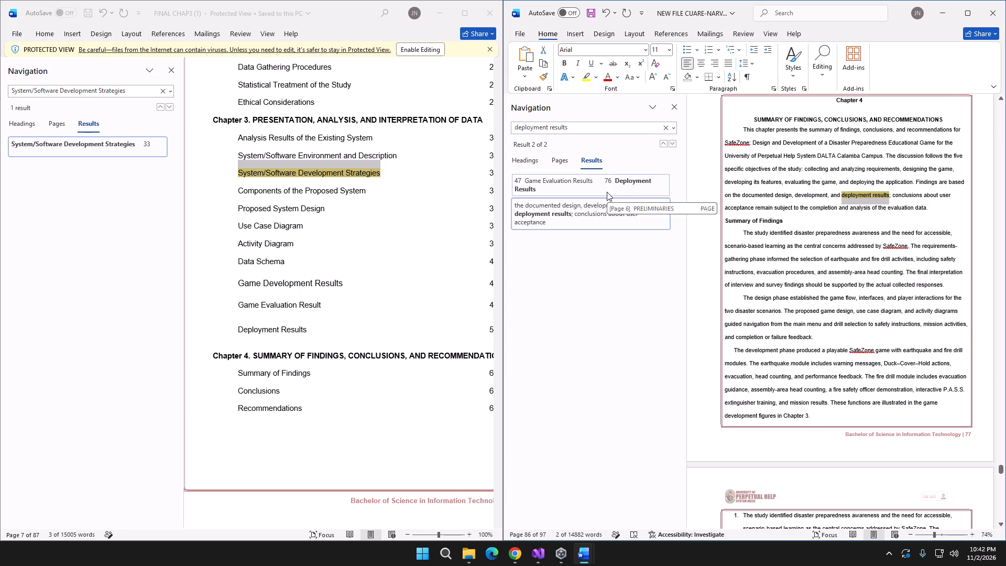
left_click(607, 192)
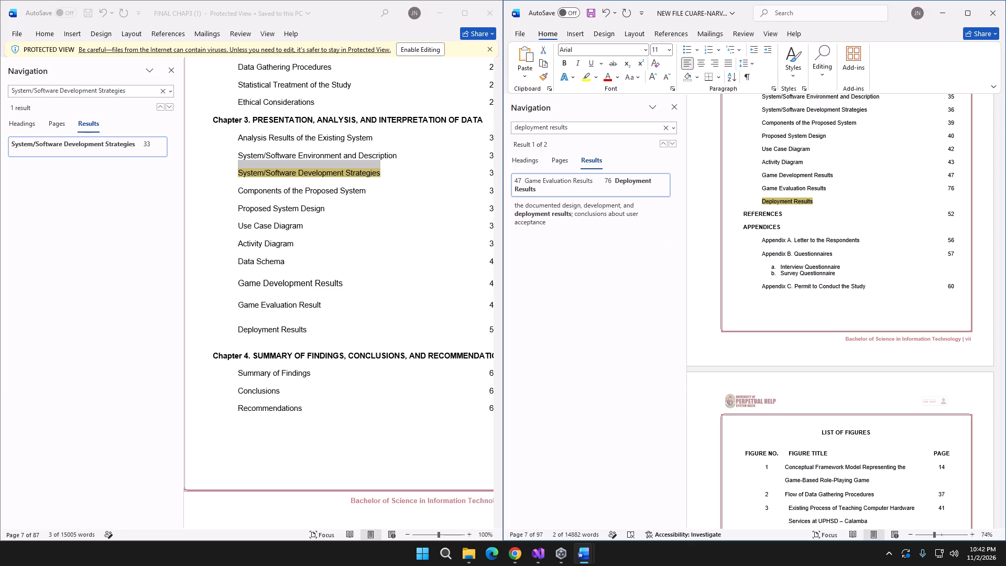
Search the reference document for "Game Development Results" and examine the section under its Chapter 3 heading.
left_click(161, 93)
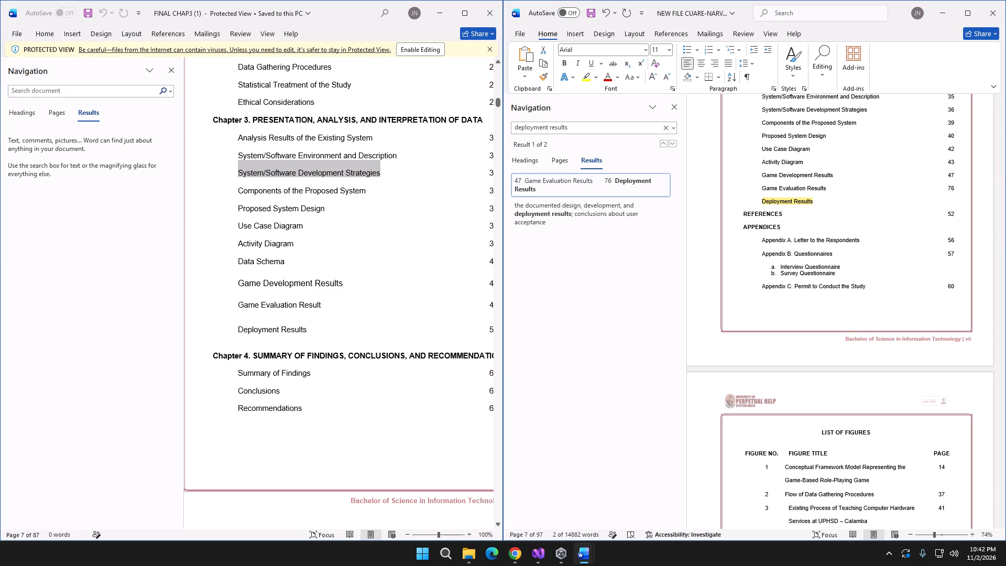
left_click_drag(242, 283, 336, 289)
key("ctrl+c")
left_click(93, 90)
key("ctrl+v")
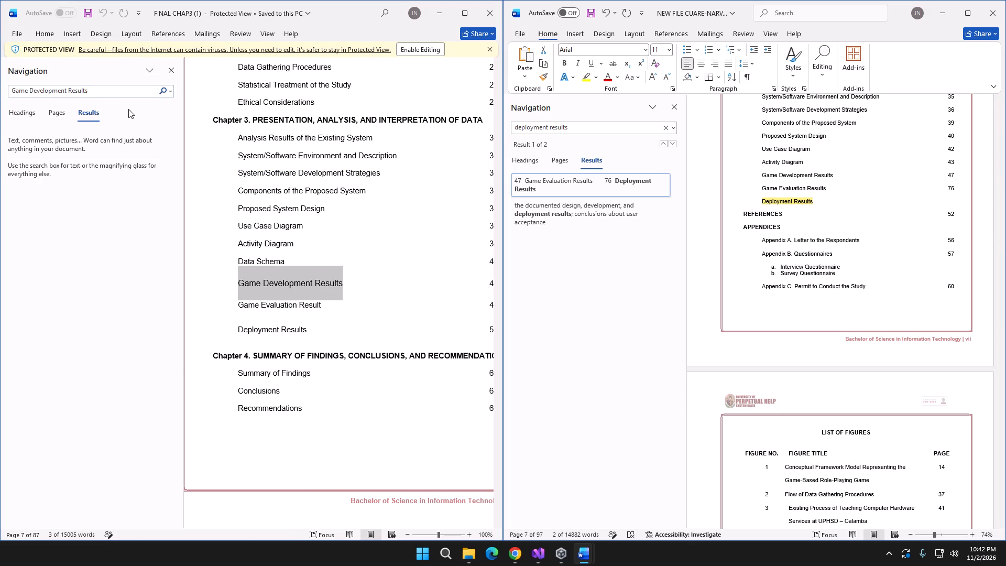
left_click(118, 168)
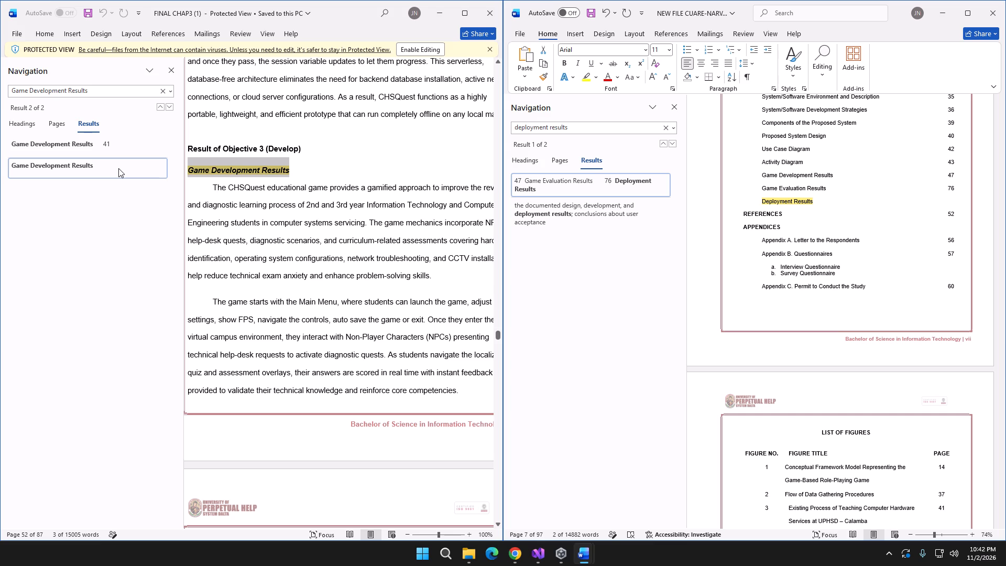
Search the thesis for "game development results" and go to the heading under Result of Objective 3 (Develop).
scroll(619, 285, "down", 7)
scroll(772, 306, "down", 11)
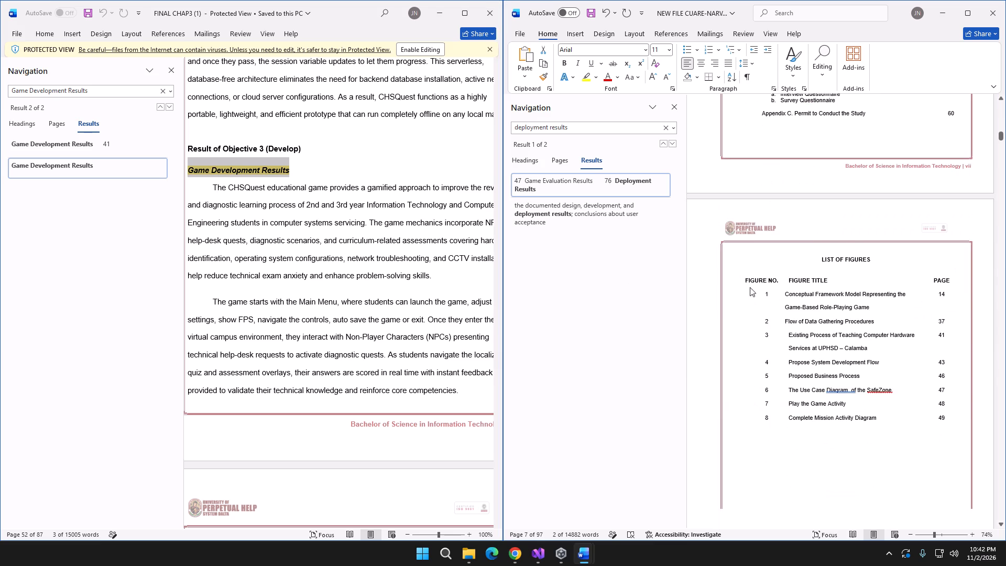
left_click(583, 129)
left_click(584, 129)
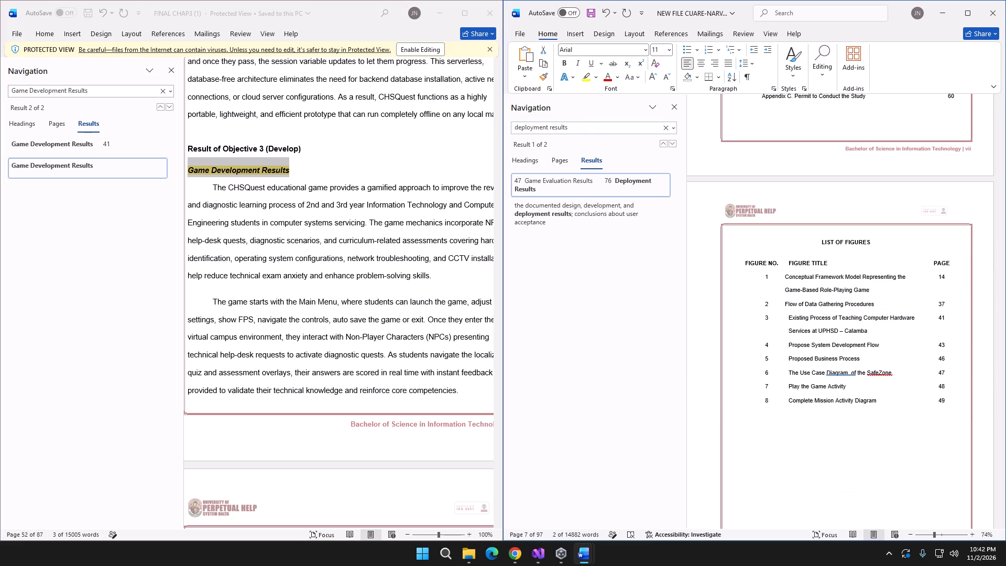
type("game")
key("space")
type("de")
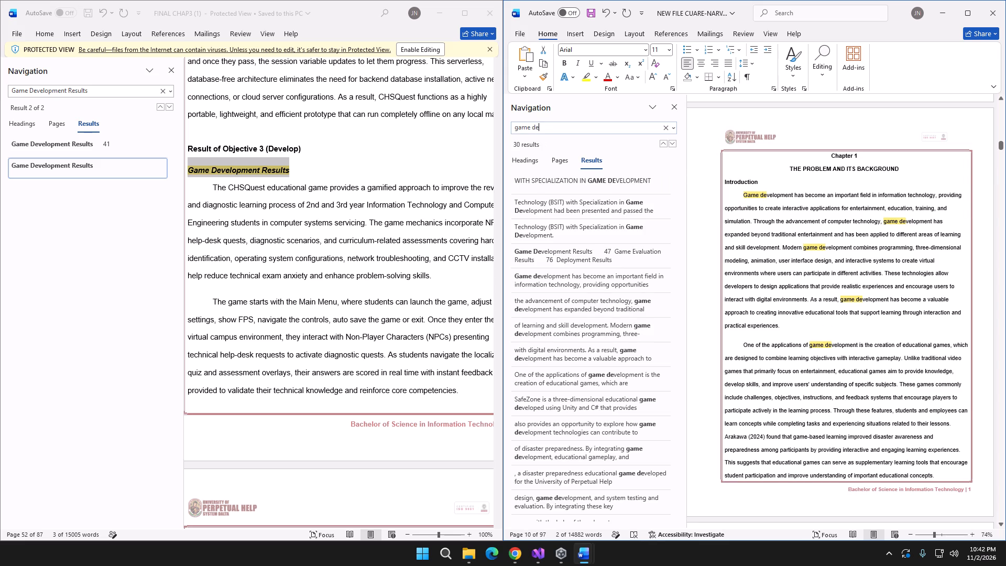
type("velopment results")
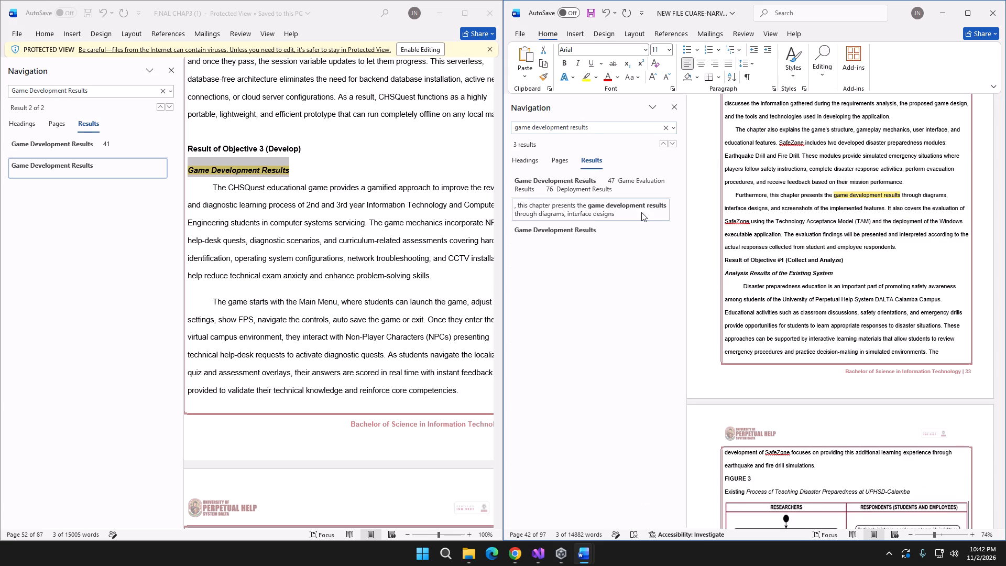
left_click(600, 225)
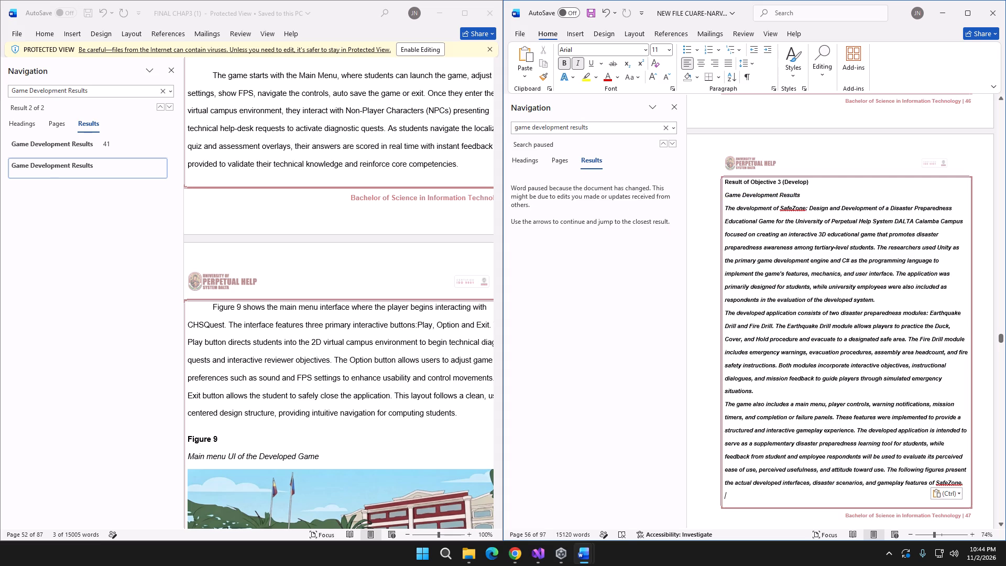
Remove the italic and bold formatting from the three pasted introduction paragraphs.
left_click_drag(726, 209, 928, 456)
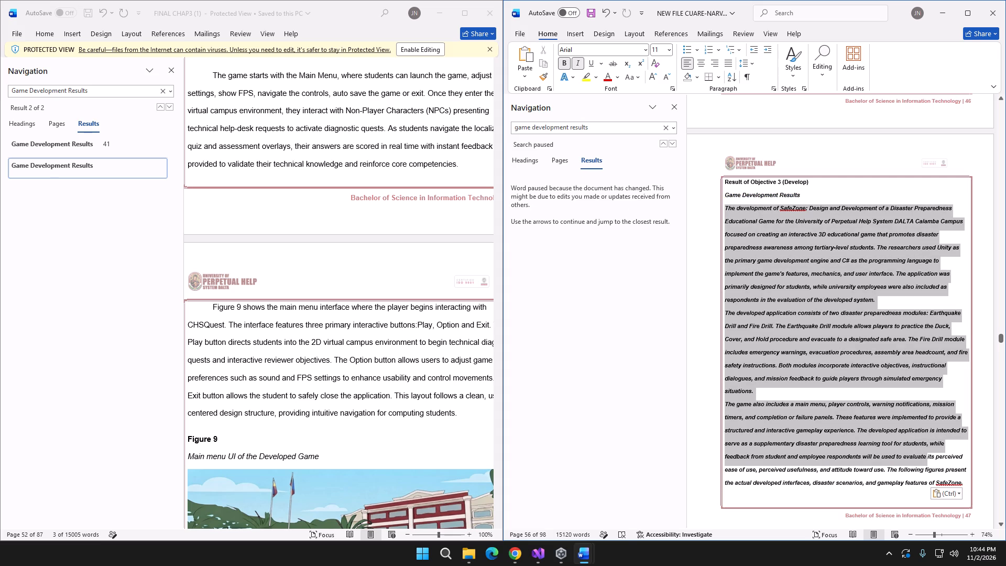
left_click_drag(928, 456, 968, 482)
left_click(852, 461)
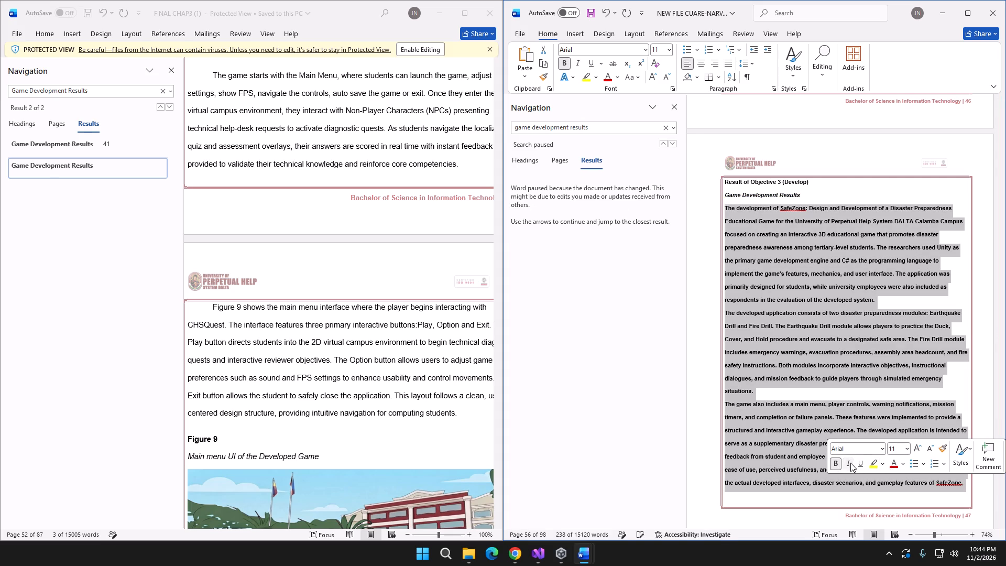
left_click(840, 464)
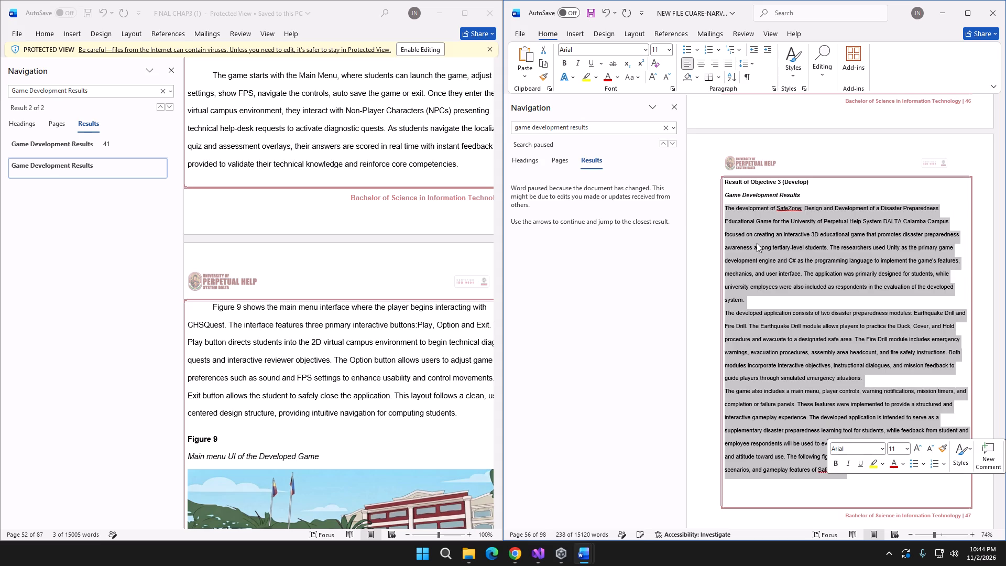
left_click(752, 234)
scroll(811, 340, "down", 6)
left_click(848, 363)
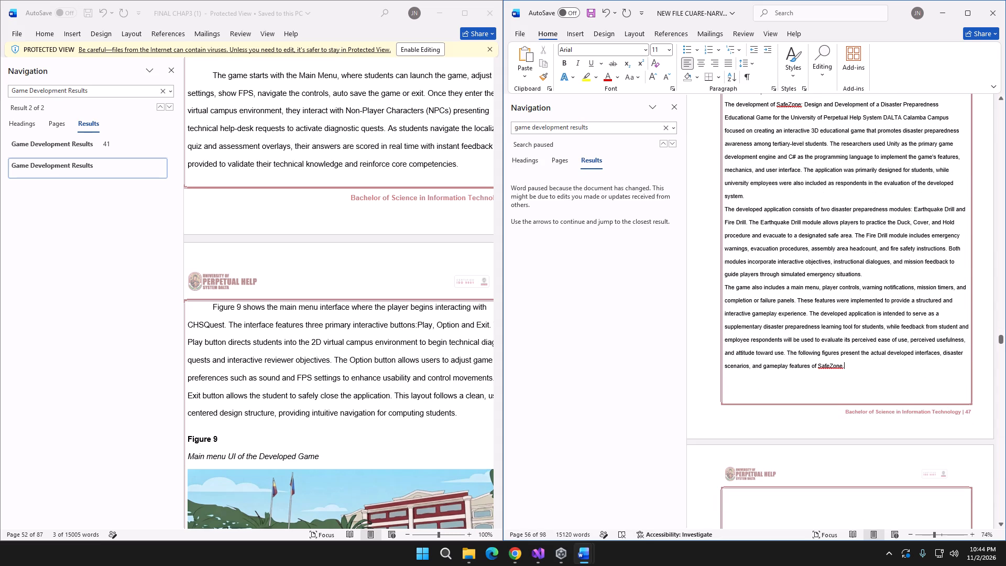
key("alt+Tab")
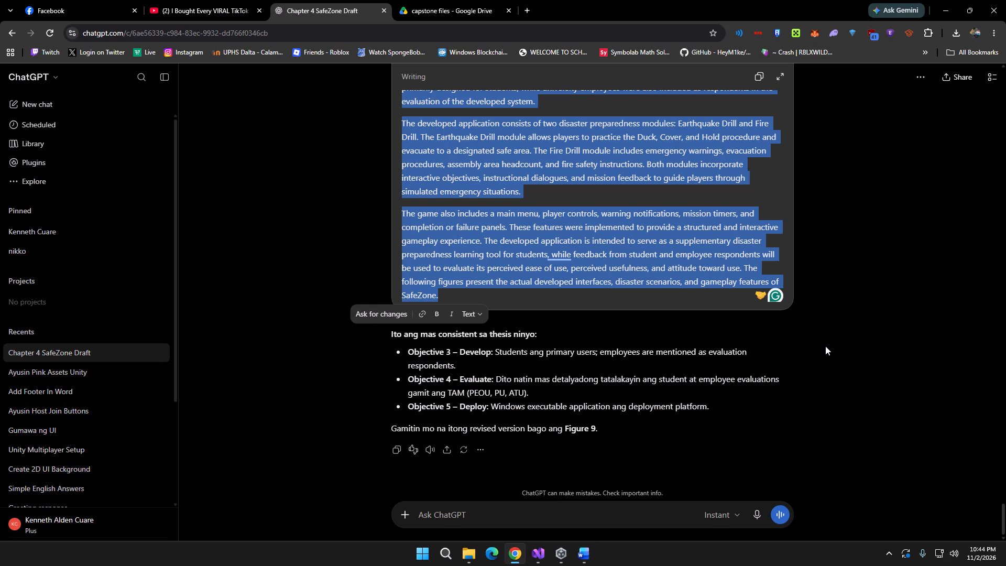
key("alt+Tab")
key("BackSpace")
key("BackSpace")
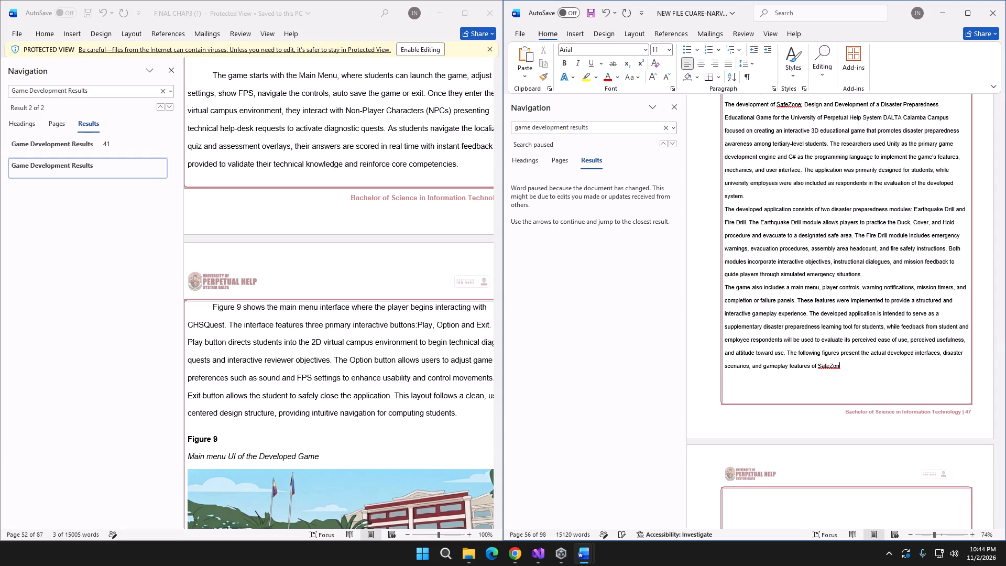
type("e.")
Delete the surplus blank lines between the pasted introduction and the Figure 9 caption.
scroll(852, 348, "down", 5)
left_click(766, 427)
key("BackSpace")
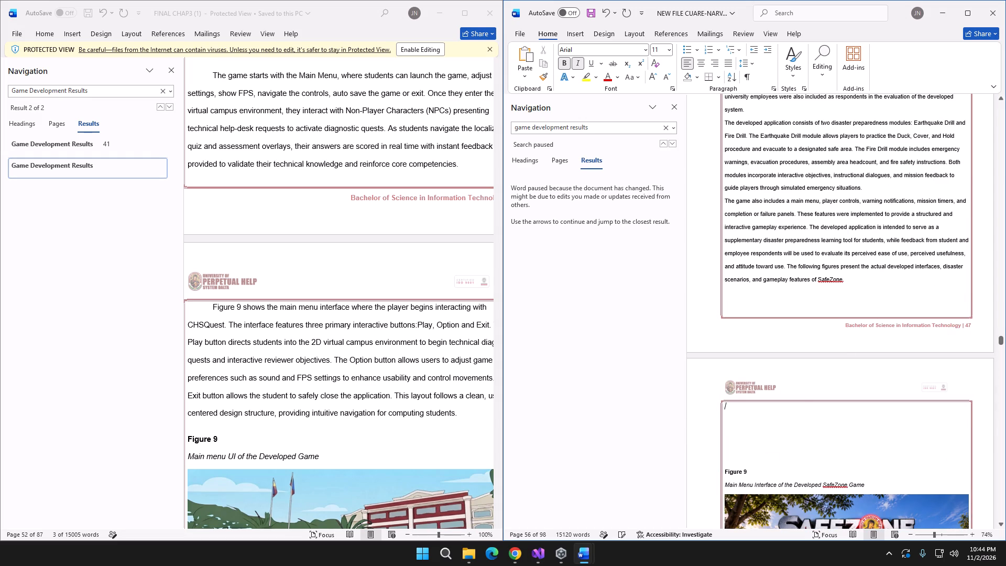
left_click(737, 443)
left_click(738, 456)
key("BackSpace")
key("BackSpace")
key("BackSpace")
key("BackSpace")
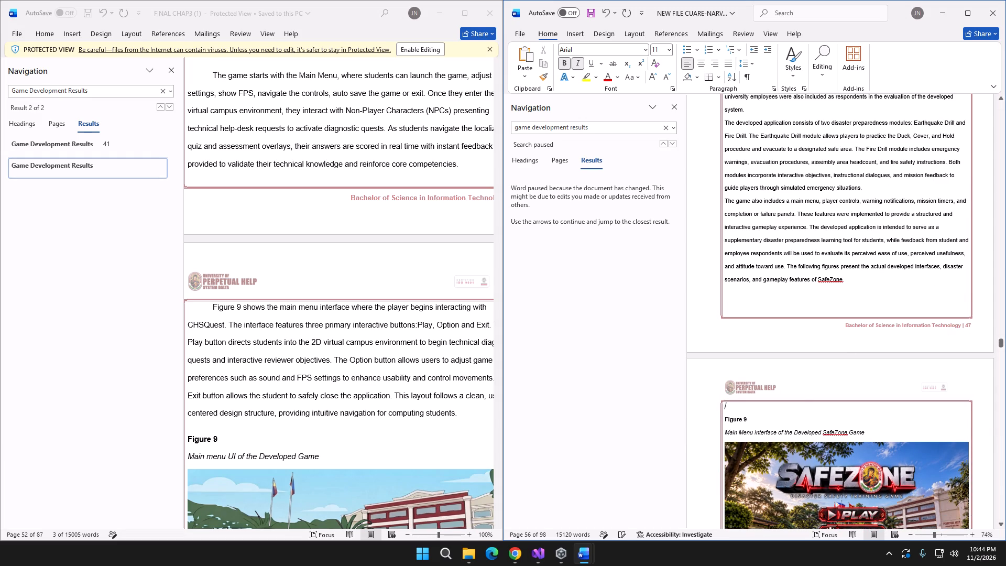
key("BackSpace")
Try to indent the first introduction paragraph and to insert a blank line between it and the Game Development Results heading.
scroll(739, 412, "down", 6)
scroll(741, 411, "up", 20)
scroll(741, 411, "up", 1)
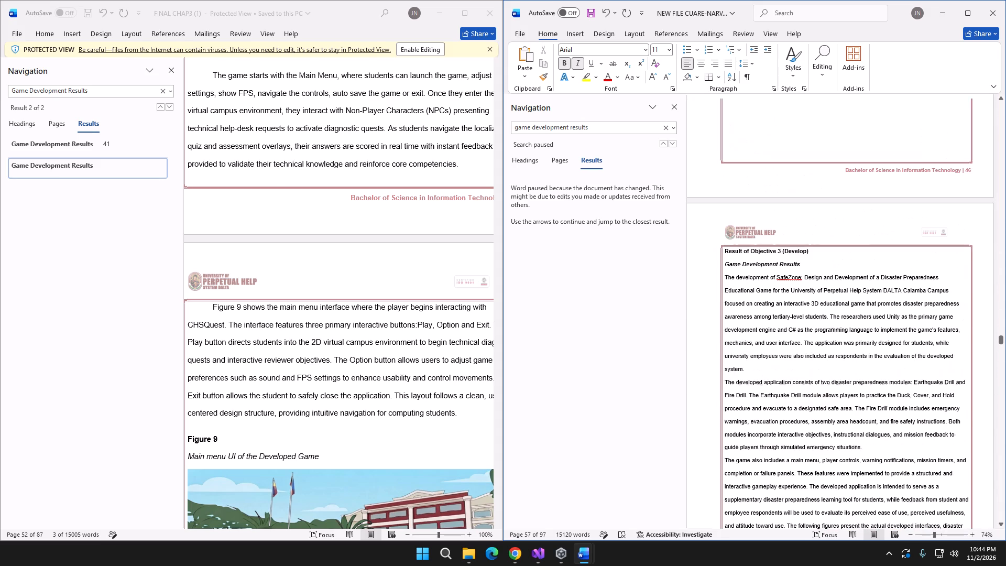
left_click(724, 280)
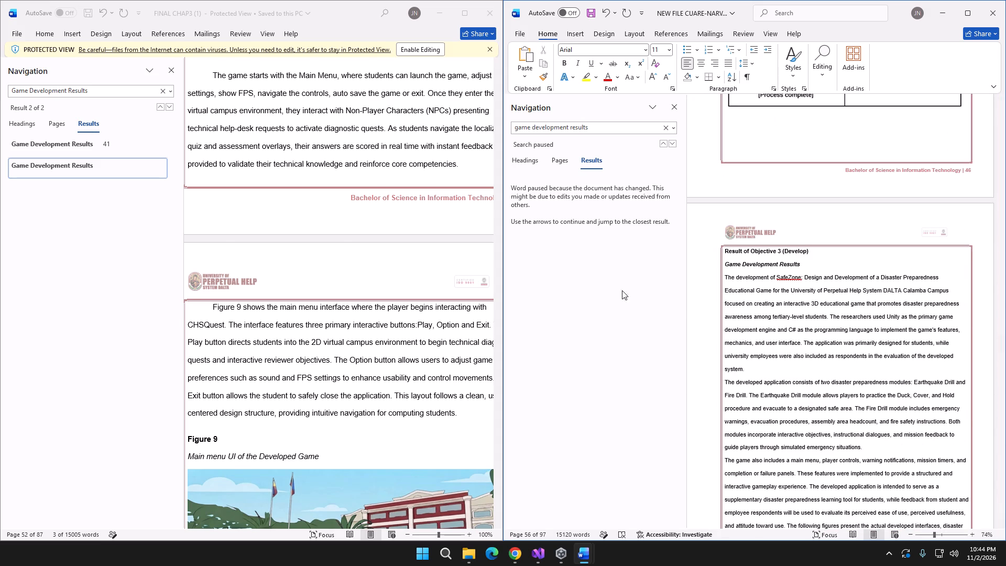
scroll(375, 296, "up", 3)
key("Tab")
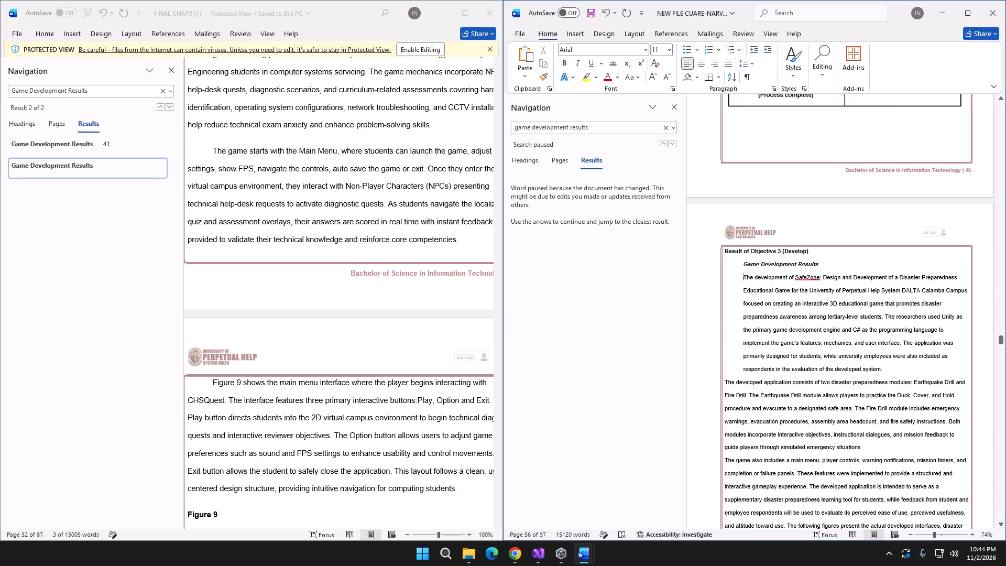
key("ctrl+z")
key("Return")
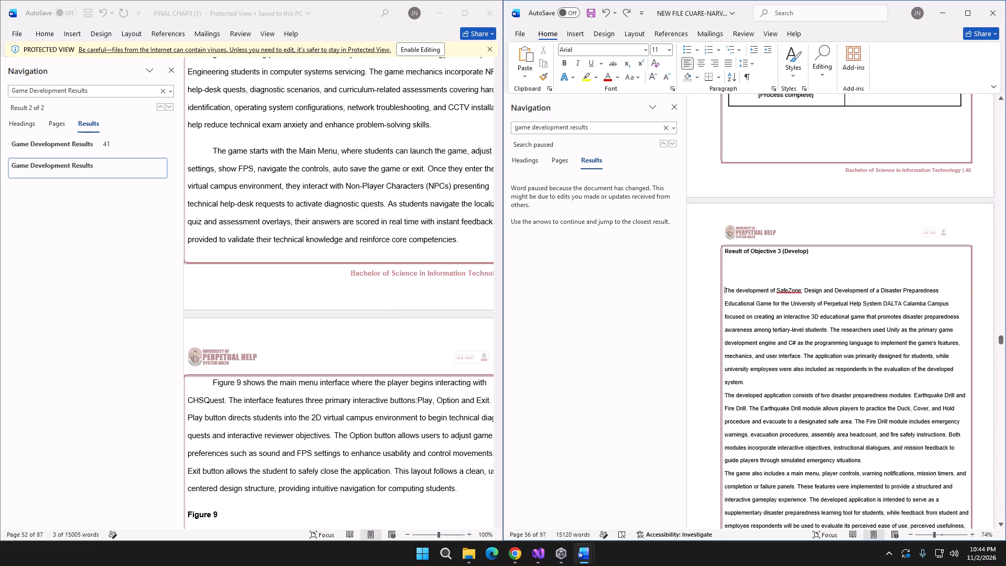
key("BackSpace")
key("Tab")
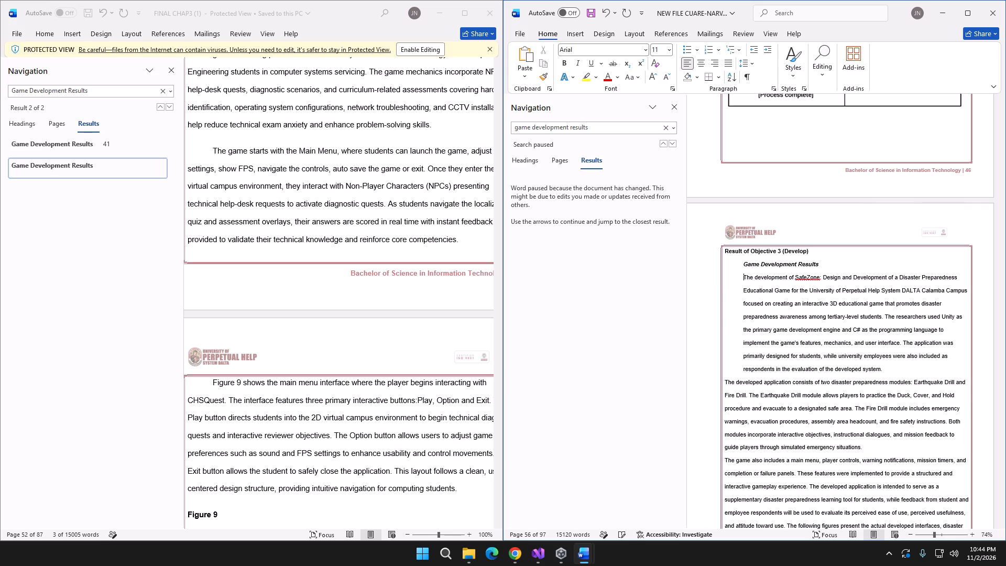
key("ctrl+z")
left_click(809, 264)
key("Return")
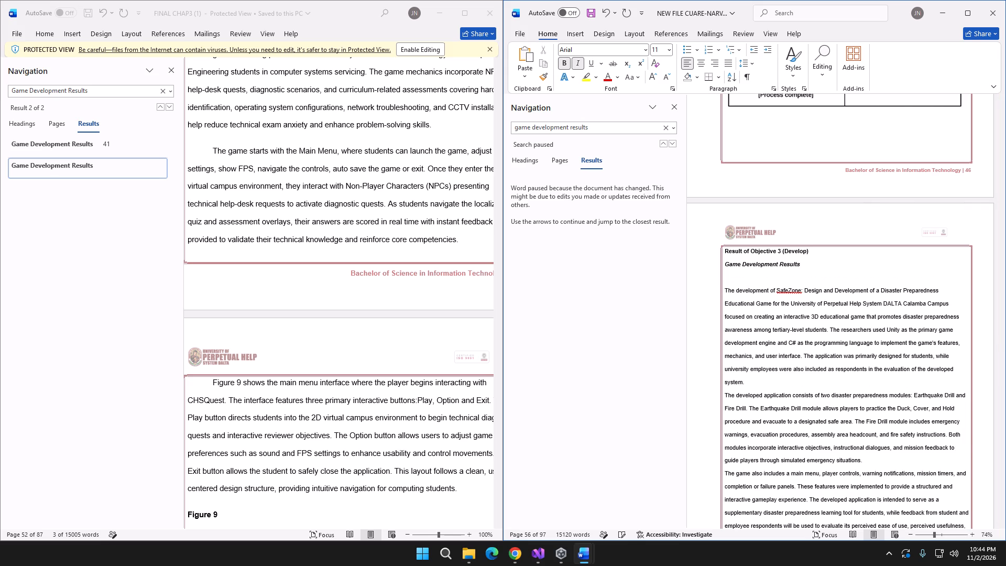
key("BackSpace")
Indent only the first line of the introduction's first paragraph, beginning "The development of SafeZone".
left_click(724, 279)
key("Tab")
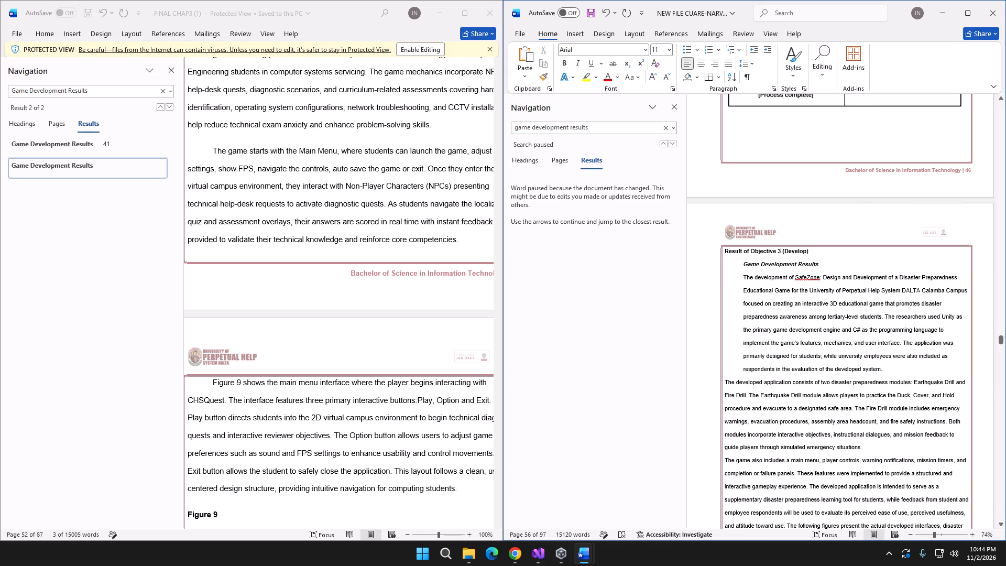
key("ctrl+z")
key("space")
key("Tab")
Indent the first line of the second and third introduction paragraphs, beginning "The developed application" and "The game also includes".
left_click(725, 383)
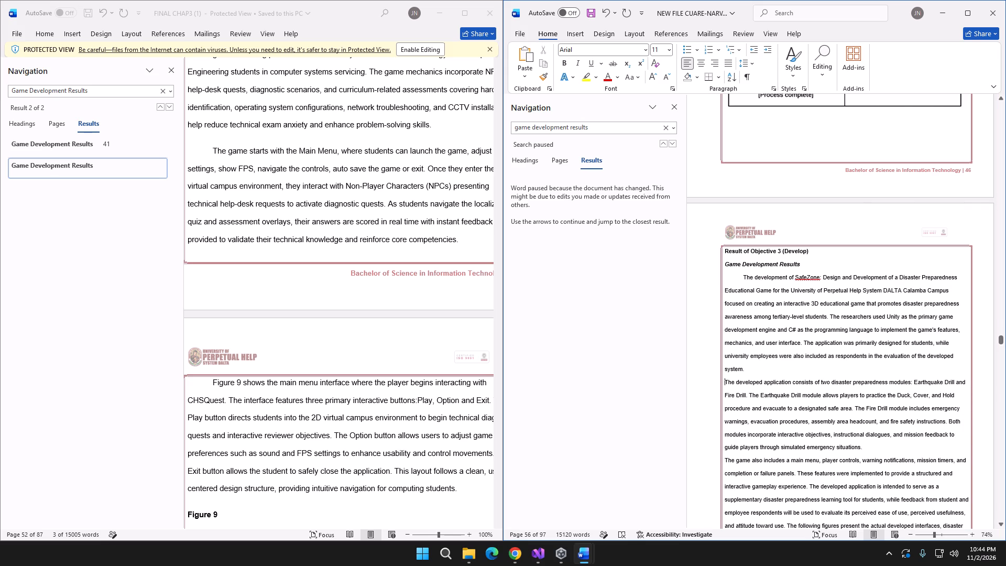
key("space")
key("Tab")
scroll(728, 386, "down", 4)
left_click(725, 390)
key("space")
key("Tab")
Compare the thesis's introduction and Figure 9 pages with the layout of the same section in the reference document.
scroll(740, 392, "down", 11)
scroll(384, 311, "up", 6)
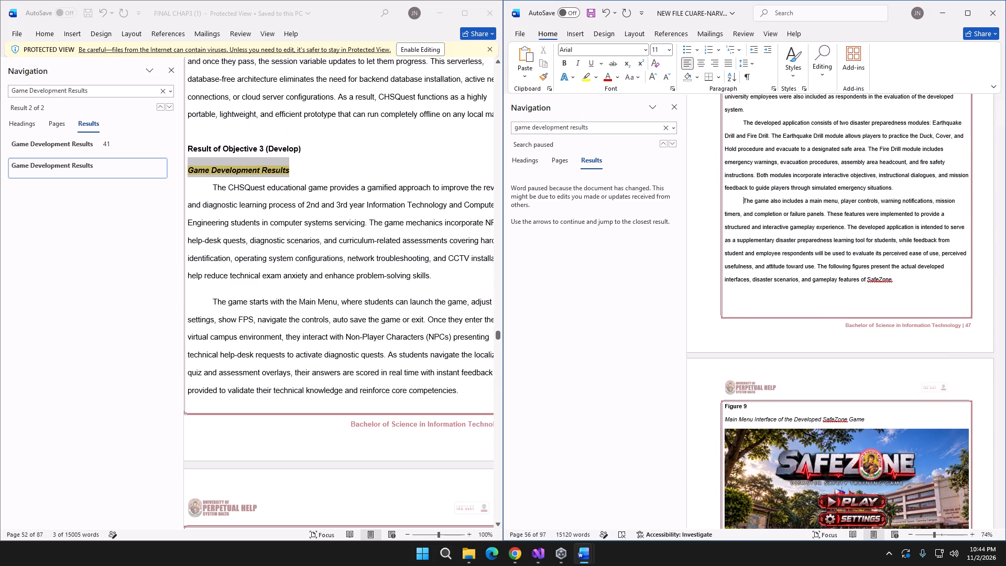
scroll(384, 295, "down", 6)
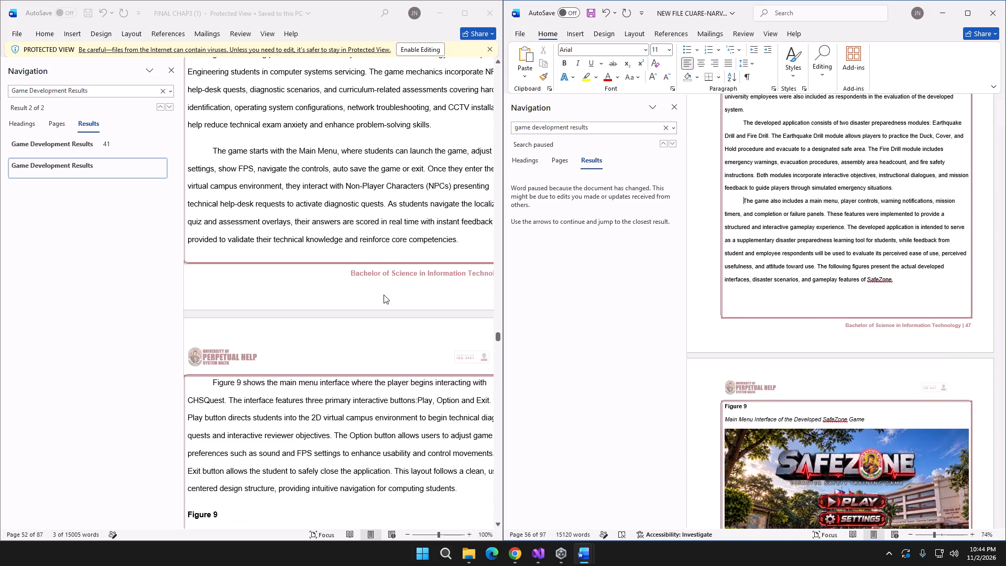
scroll(384, 295, "down", 4)
scroll(771, 342, "down", 13)
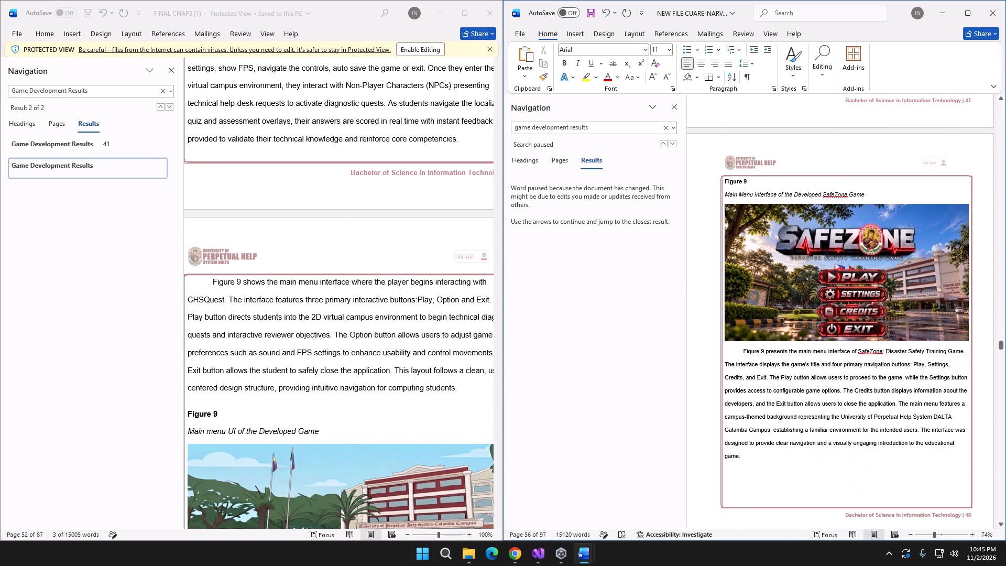
scroll(366, 266, "up", 13)
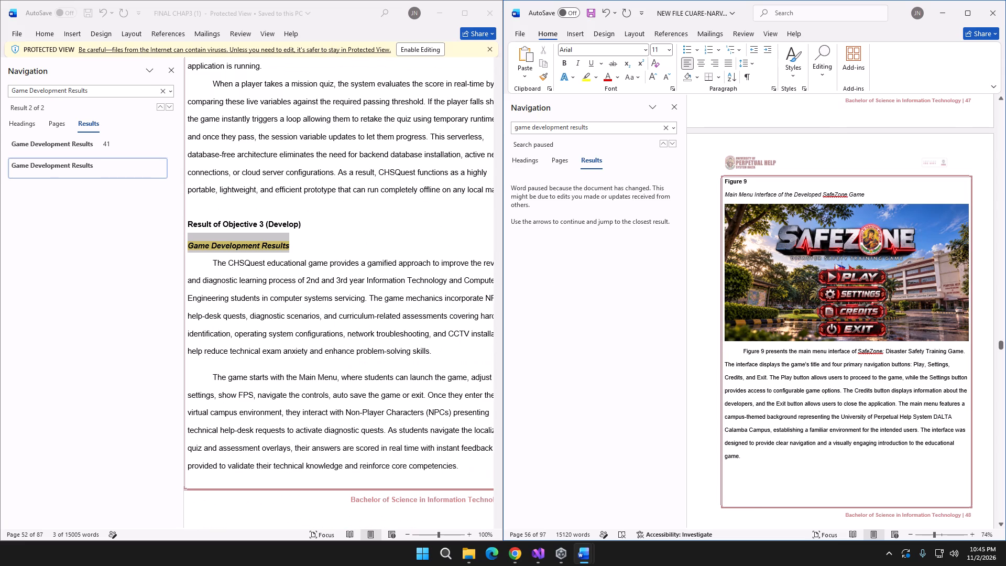
scroll(769, 273, "up", 20)
scroll(769, 273, "up", 3)
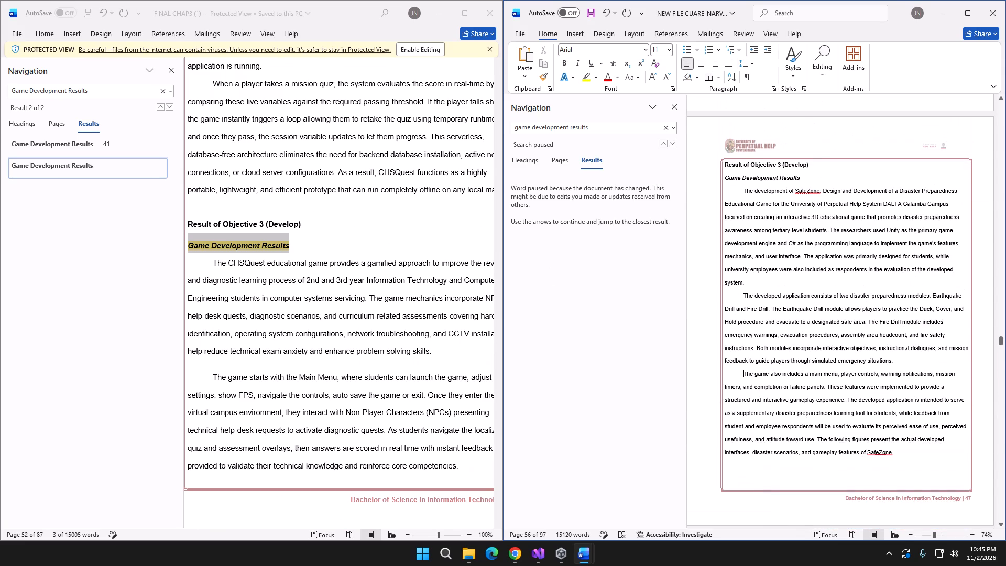
Search the thesis for "game development results" and check its section heading and table of contents entry.
left_click(606, 130)
key("Return")
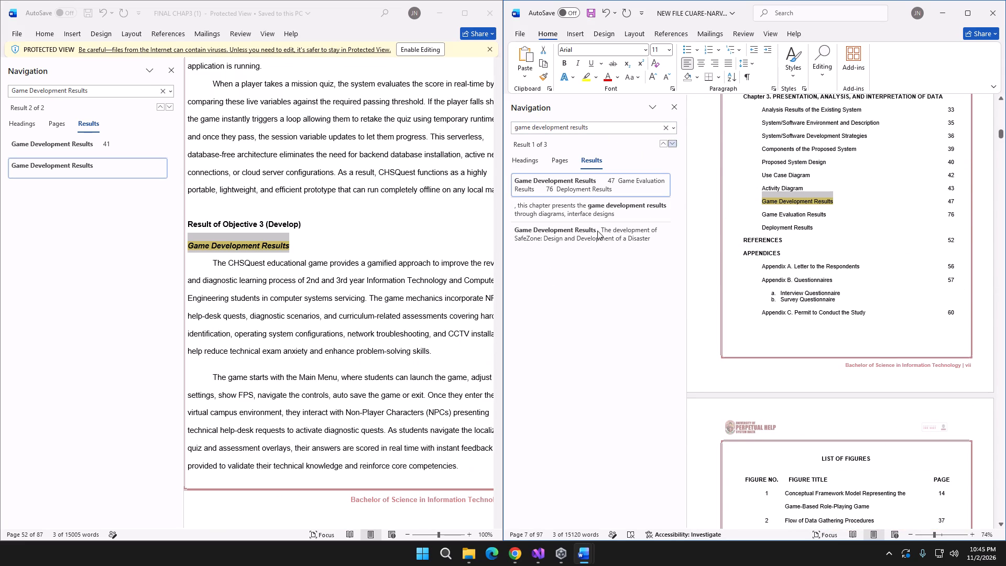
left_click(598, 219)
left_click(595, 236)
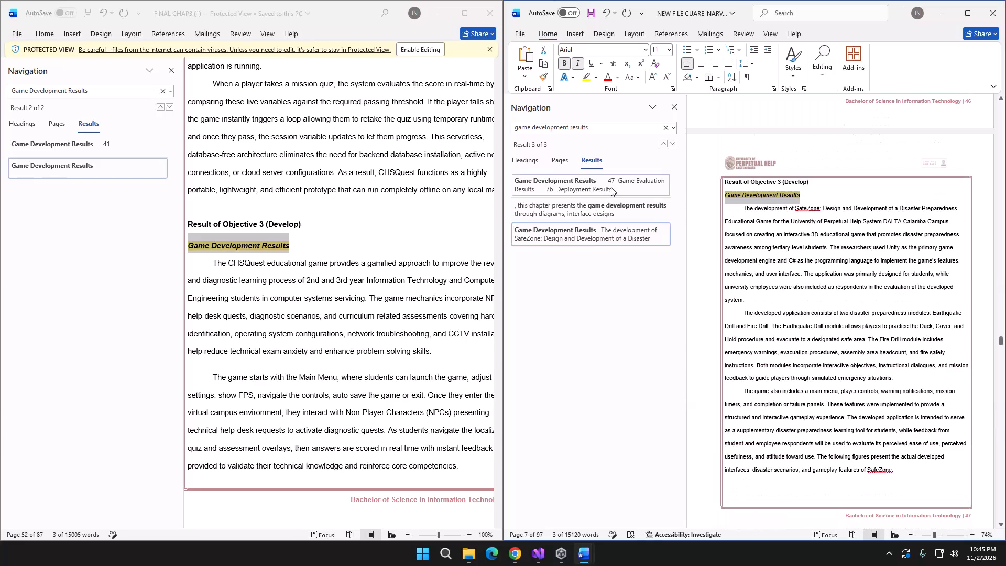
left_click(611, 187)
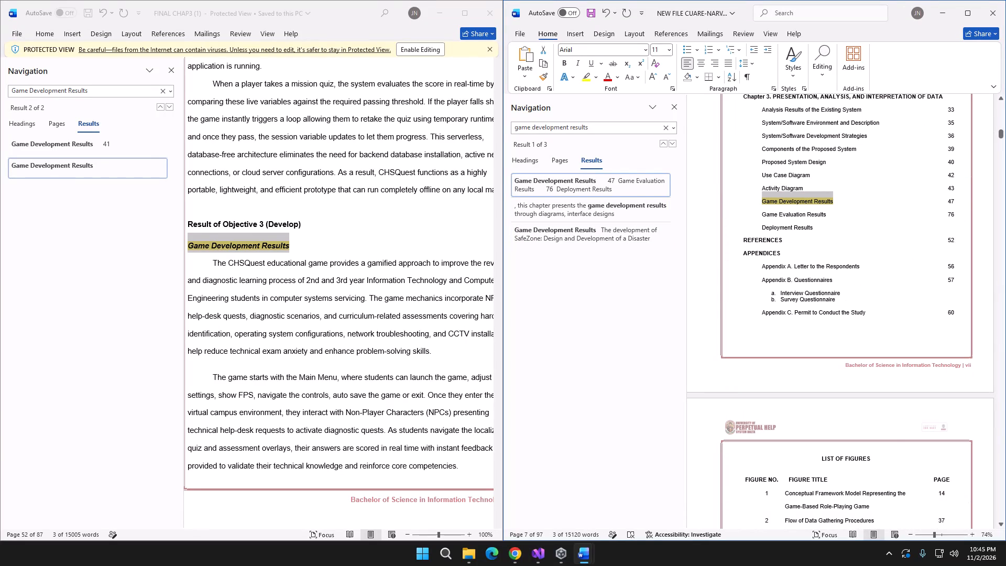
Search the reference document for "game evaluation results".
left_click(125, 93)
type("game")
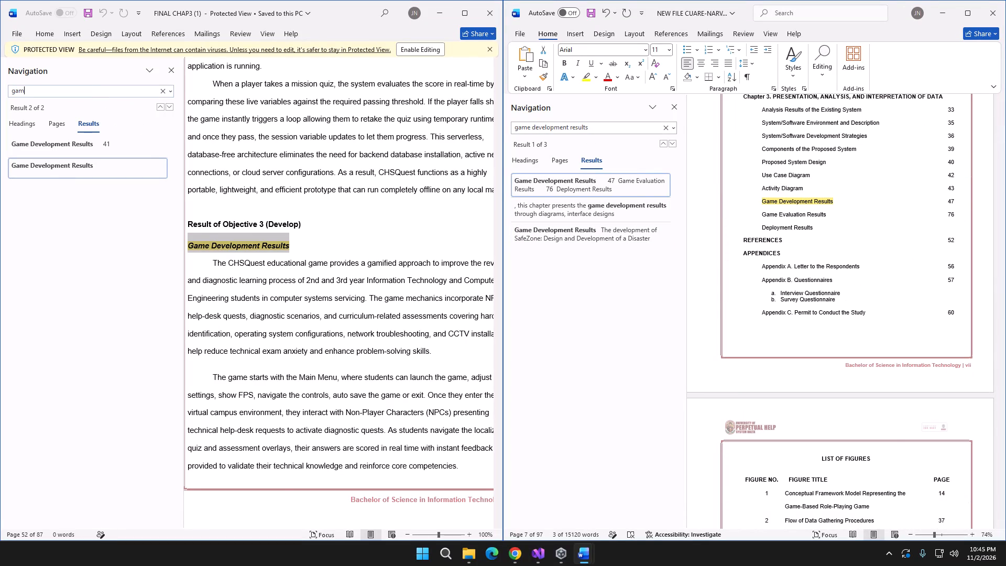
key("space")
type("evalu")
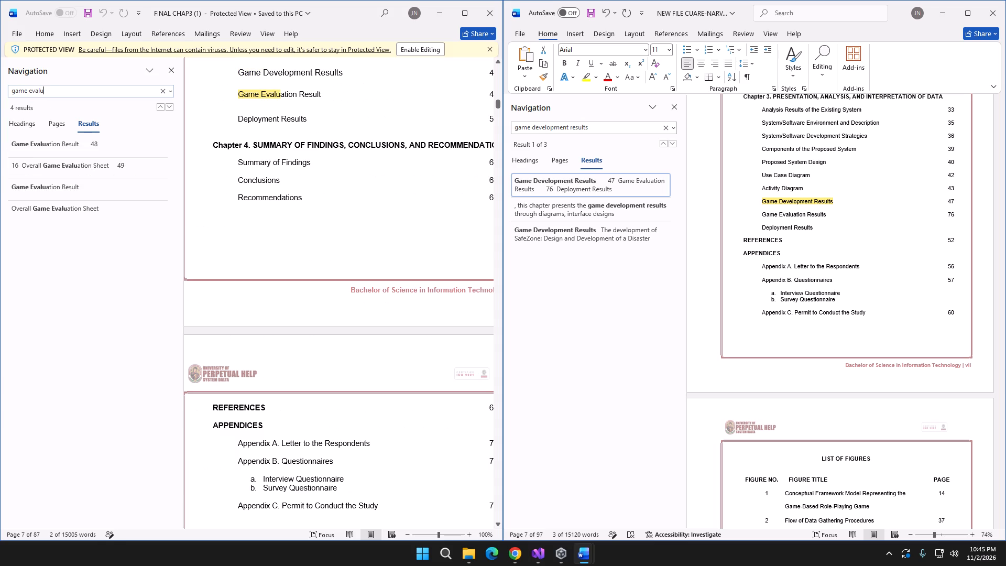
type("ation results")
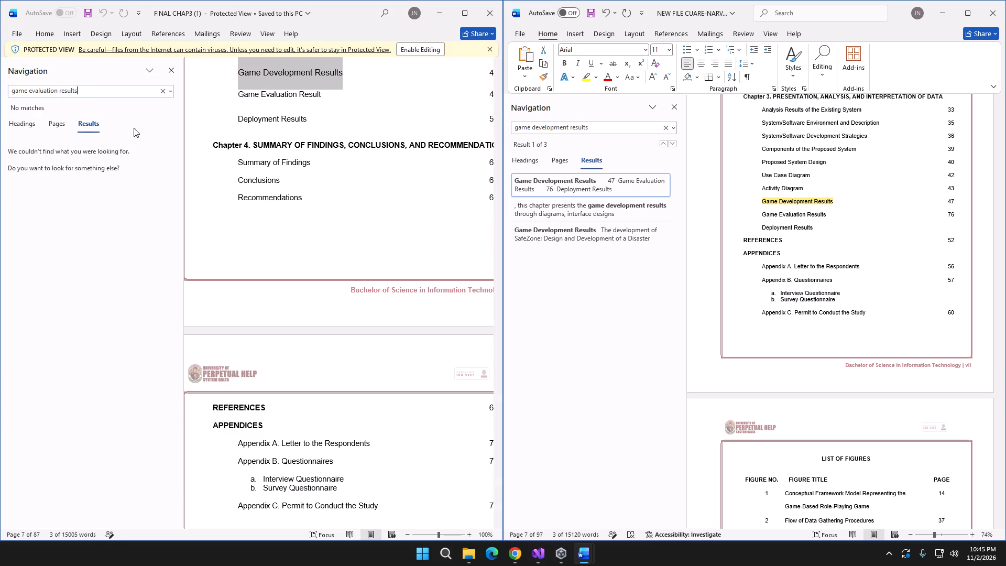
left_click(90, 119)
left_click(103, 91)
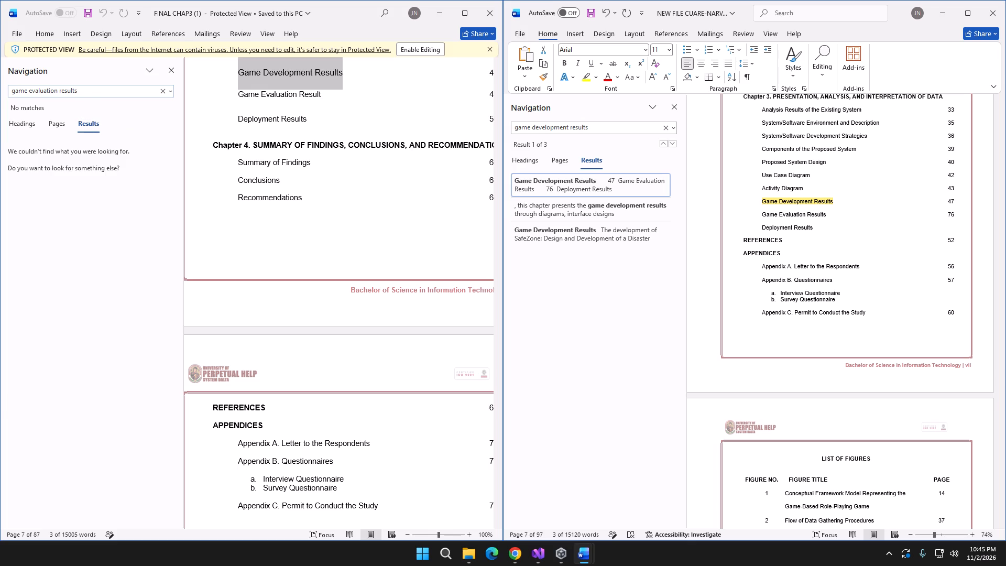
left_click(103, 91)
key("Return")
Search the reference document for "game evaluation result" and go to that heading under Result of Objective 4 (Evaluate).
left_click(160, 90)
left_click(115, 95)
left_click(116, 94)
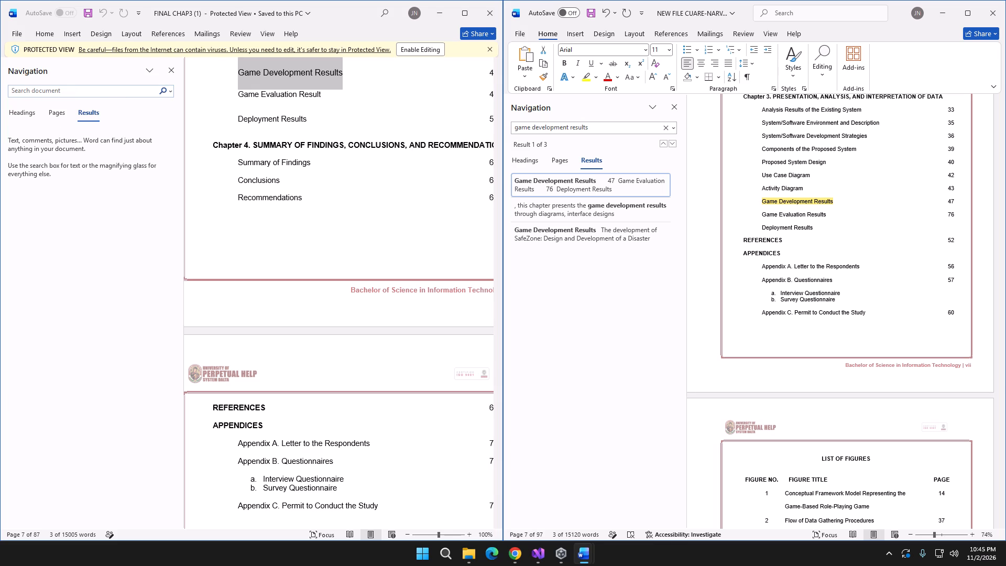
type("game eval")
type("uation result")
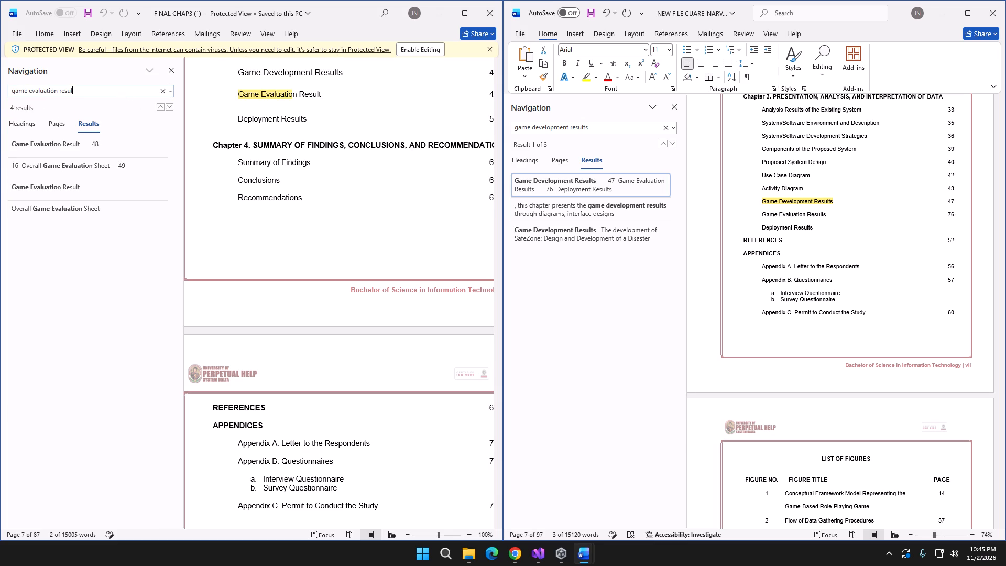
left_click(103, 167)
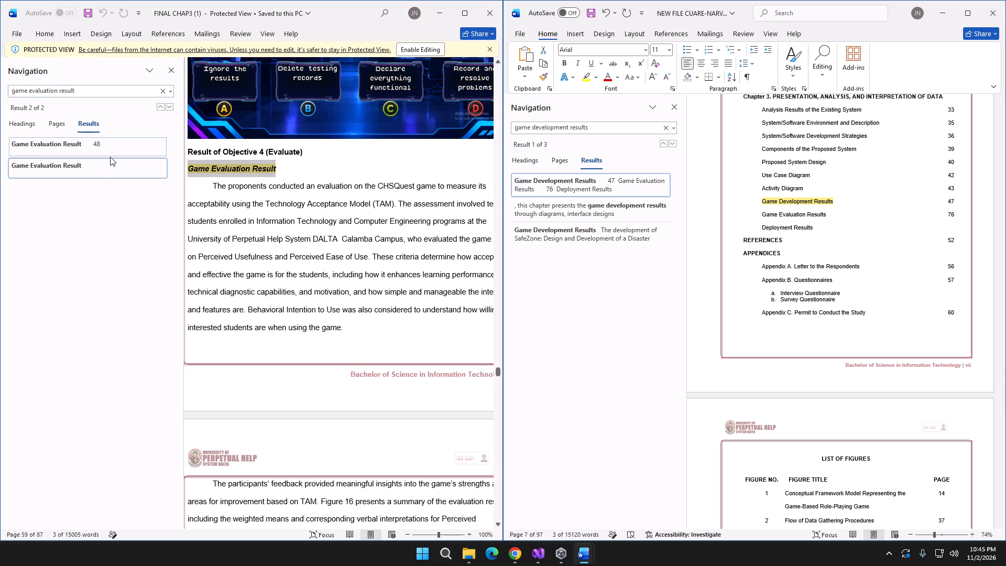
scroll(273, 215, "up", 9)
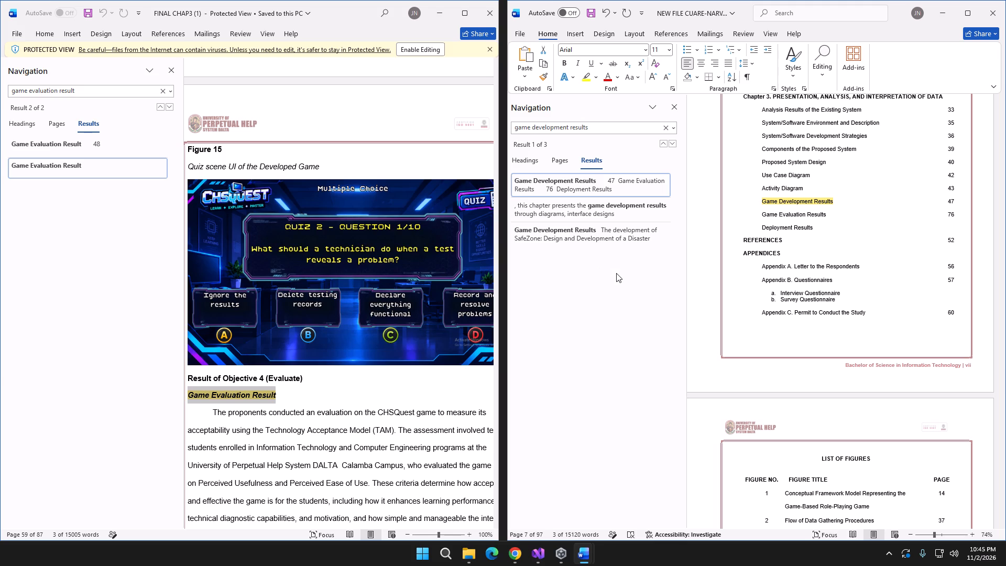
Go to the Game Development Results heading in the thesis, under Result of Objective 3 (Develop).
left_click(610, 208)
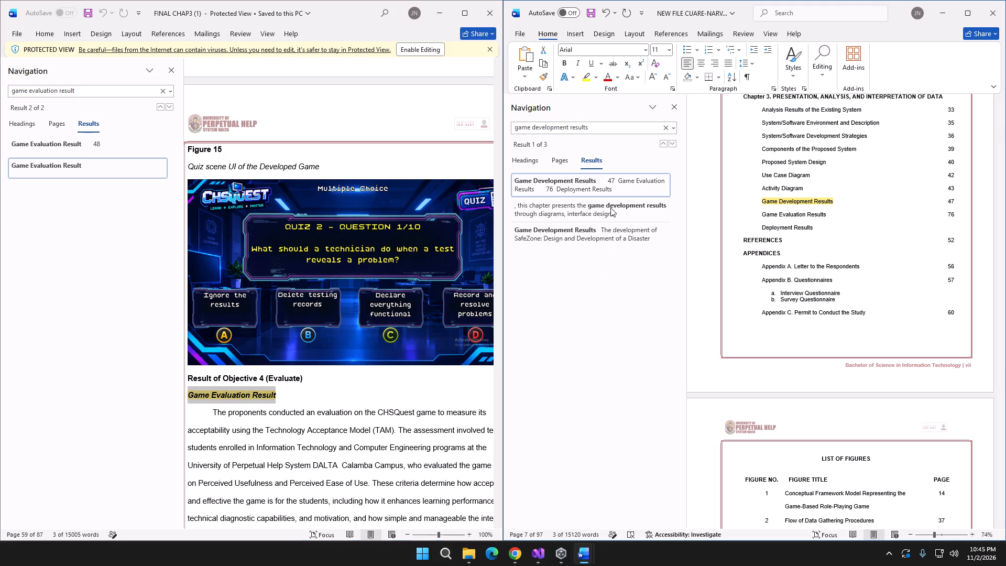
left_click(611, 227)
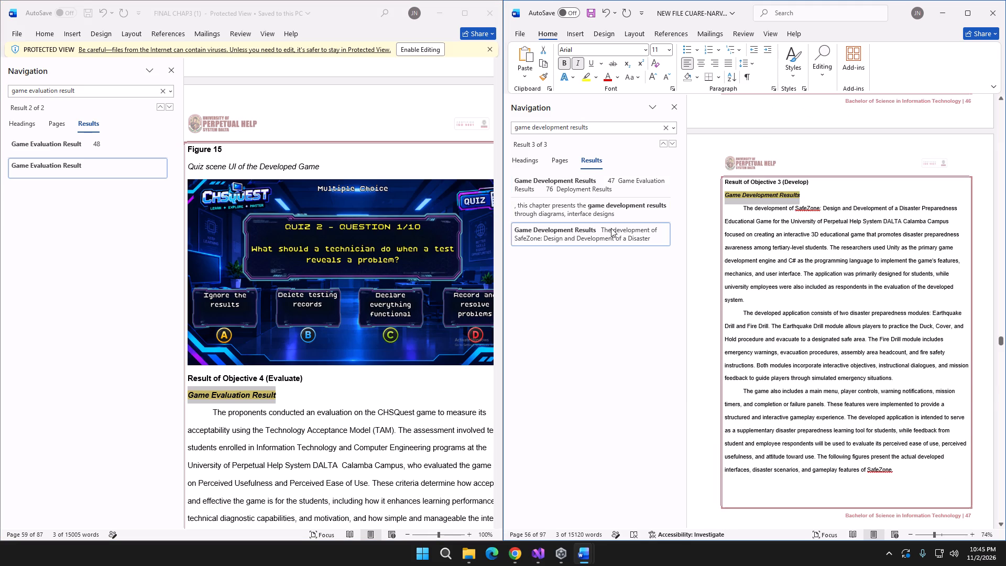
Search the thesis for "game evalution results".
left_click_drag(597, 129, 555, 135)
left_click(605, 129)
left_click_drag(568, 129, 534, 132)
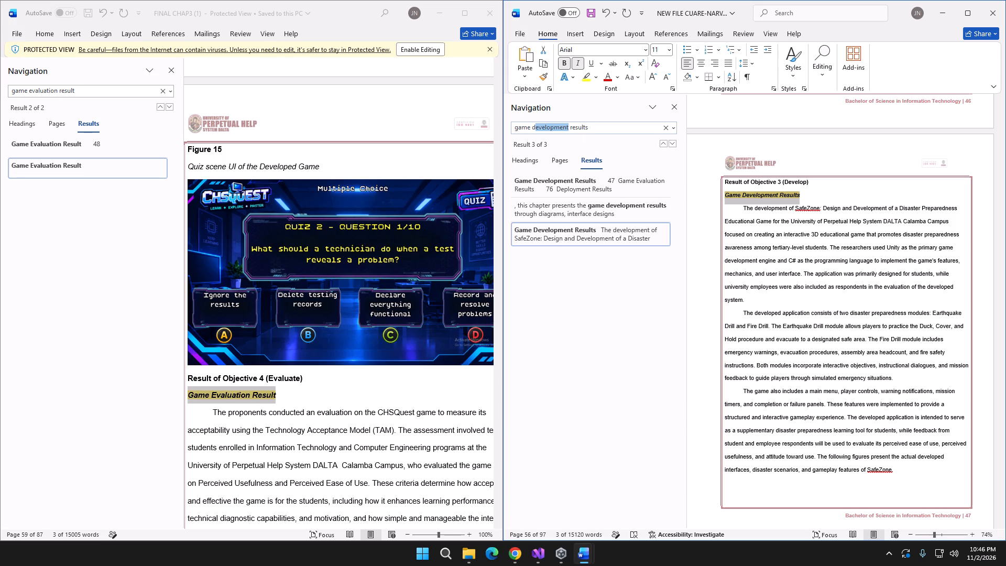
key("BackSpace")
key("BackSpace")
type("evalutions")
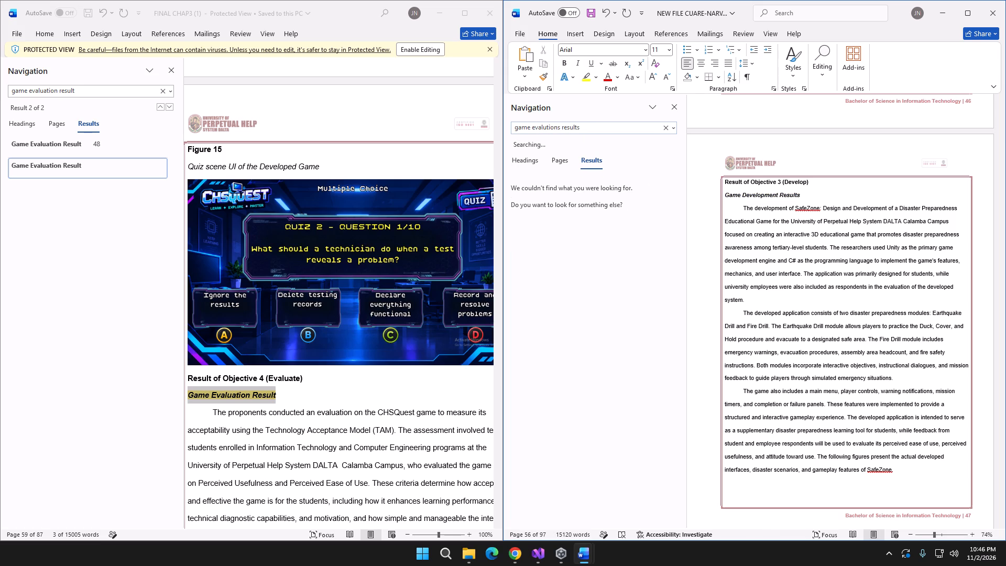
key("BackSpace")
key("Return")
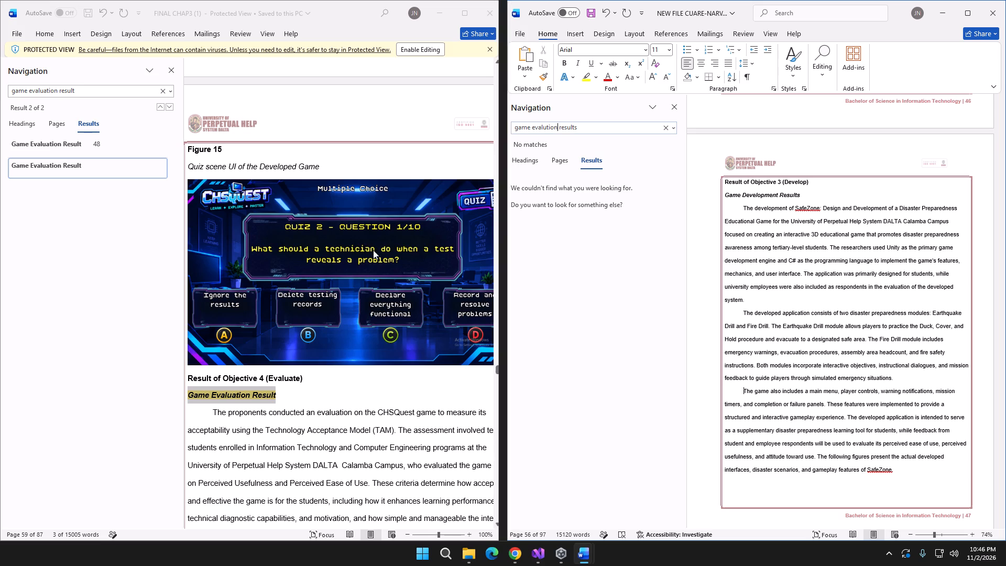
Examine the reference document's game interface figures and descriptions that precede its Game Evaluation Result section.
scroll(373, 257, "up", 7)
scroll(376, 267, "up", 20)
scroll(380, 272, "up", 7)
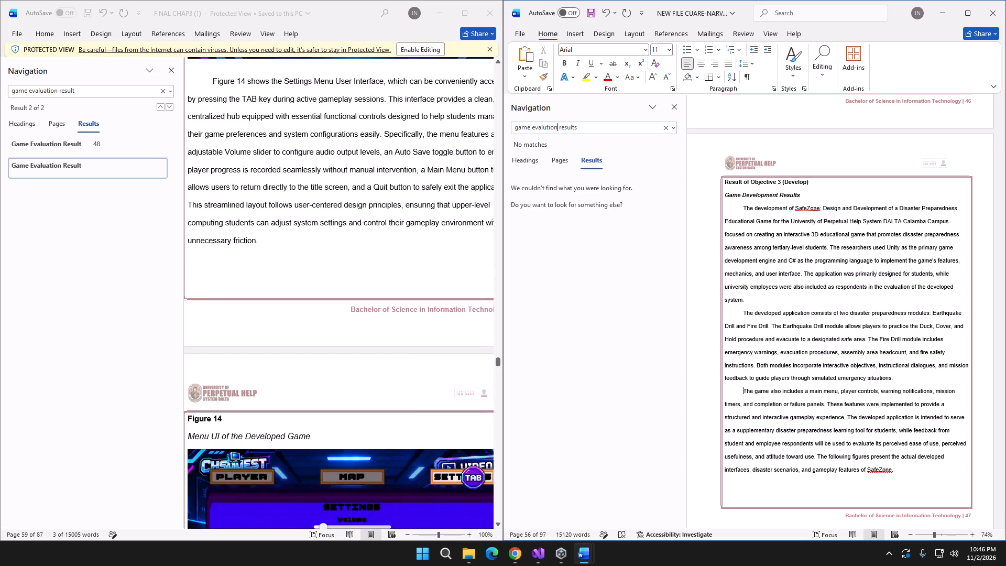
scroll(382, 274, "up", 14)
scroll(384, 275, "up", 20)
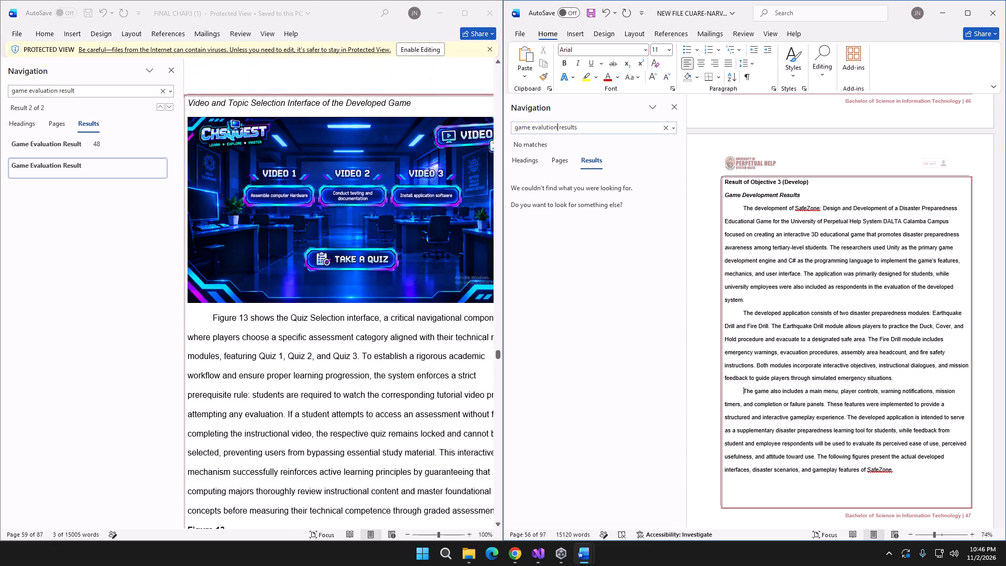
scroll(385, 275, "up", 2)
scroll(385, 275, "down", 20)
scroll(385, 275, "down", 19)
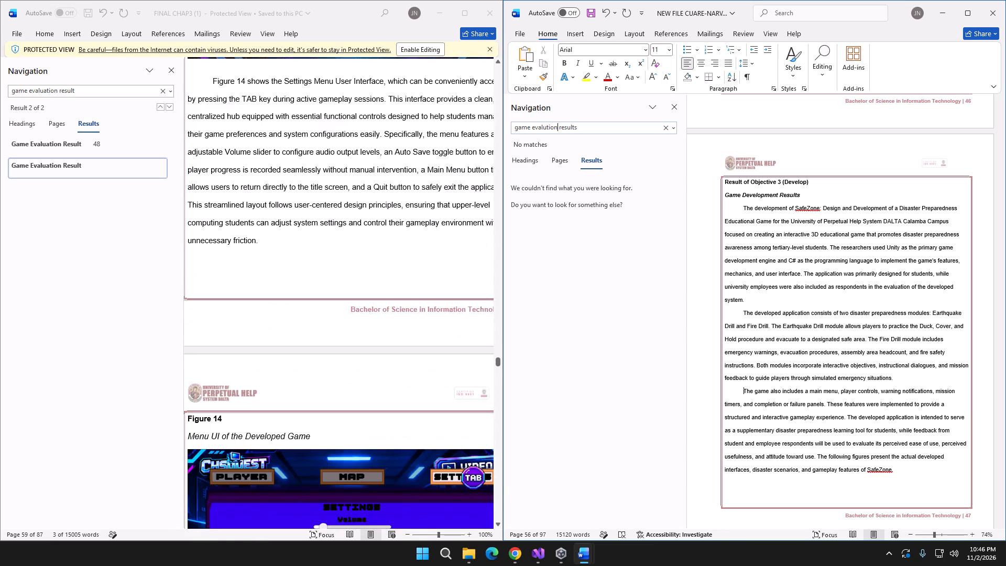
Examine the reference document's Game Evaluation Result section, from its introduction through the evaluation sheet, respondent chart, Likert table and bar graphs.
scroll(396, 281, "down", 13)
scroll(397, 282, "down", 16)
scroll(397, 285, "down", 14)
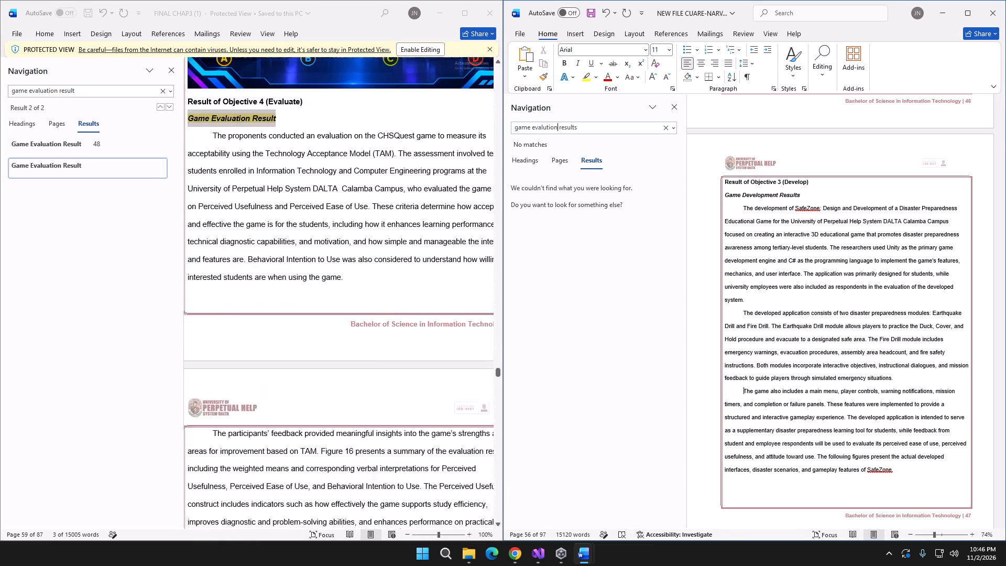
scroll(397, 285, "down", 11)
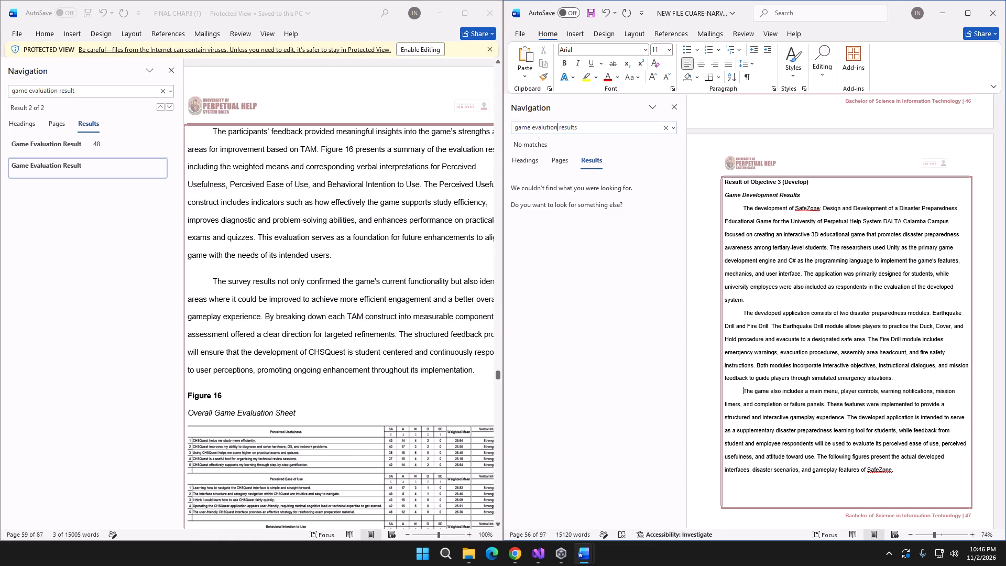
scroll(399, 282, "up", 14)
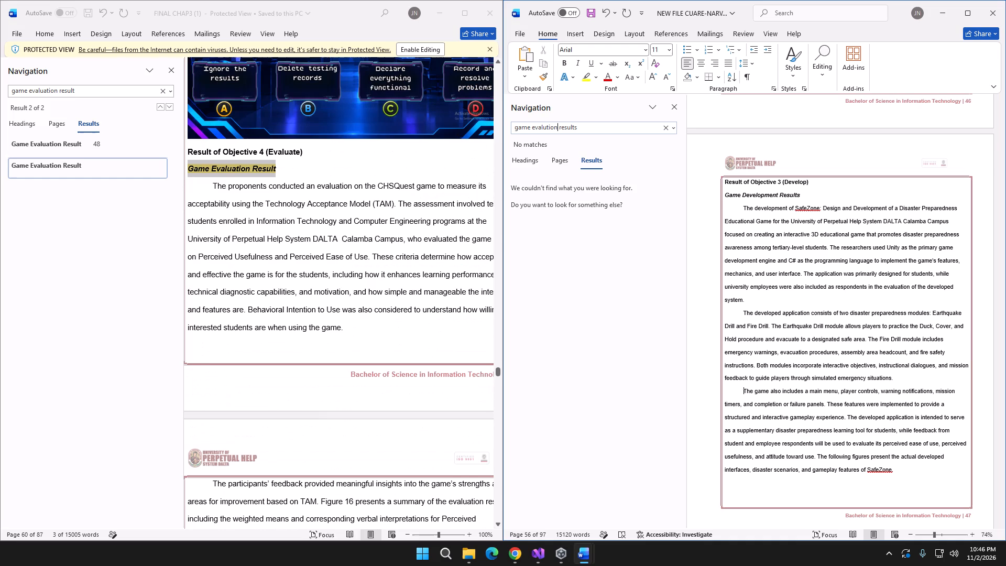
scroll(780, 323, "down", 8)
scroll(420, 256, "down", 2)
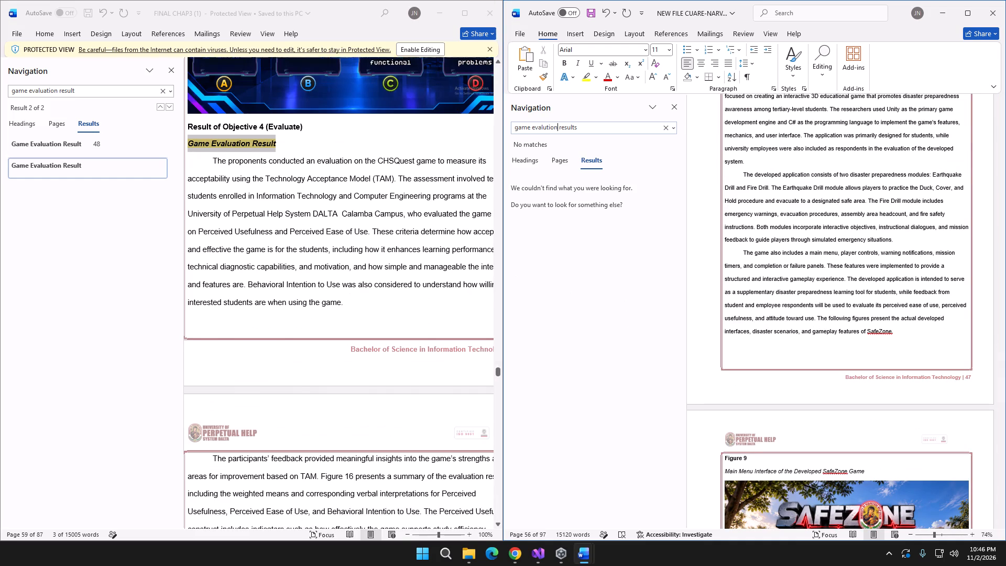
scroll(419, 257, "down", 5)
left_click_drag(498, 375, 498, 384)
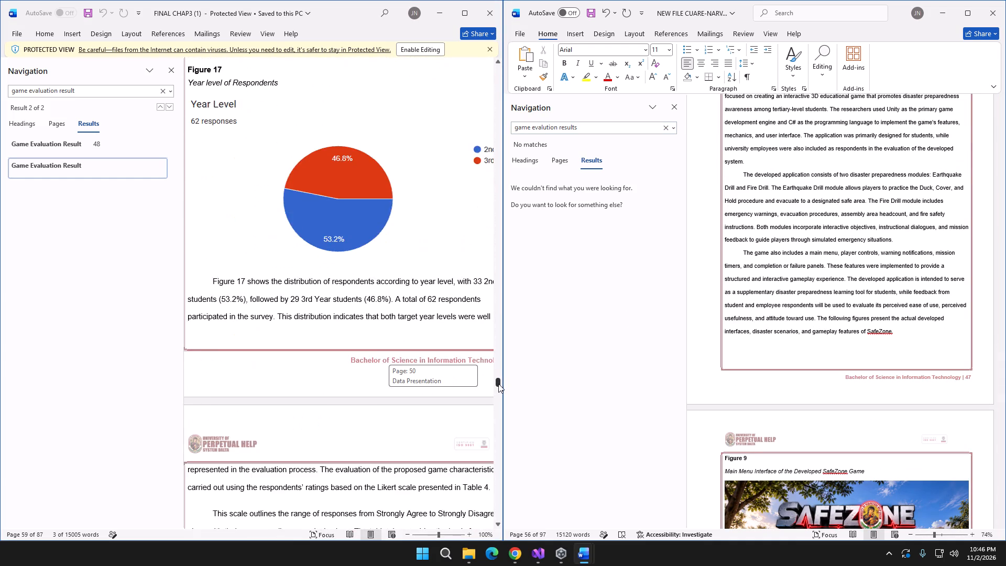
left_click_drag(498, 384, 498, 387)
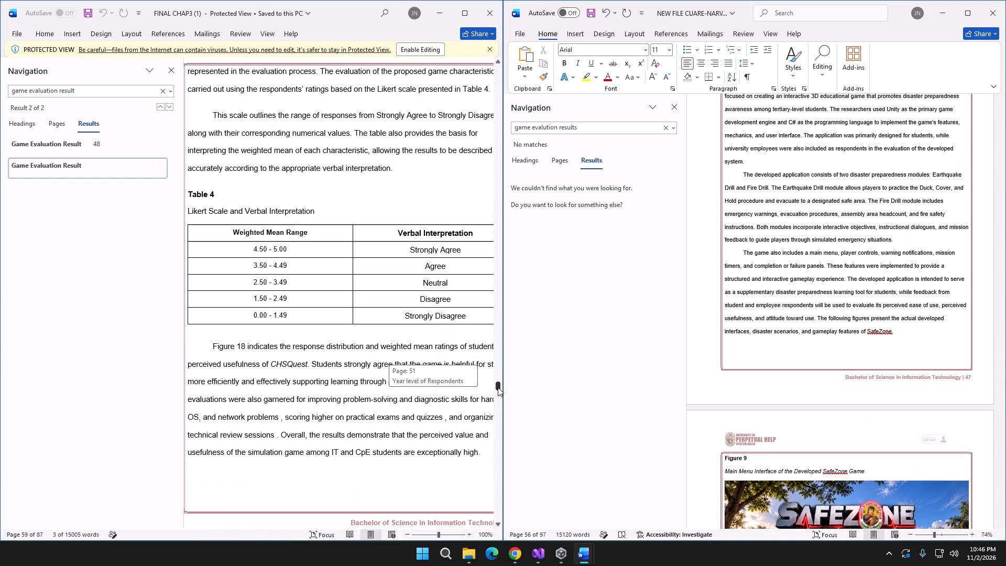
left_click_drag(498, 387, 497, 402)
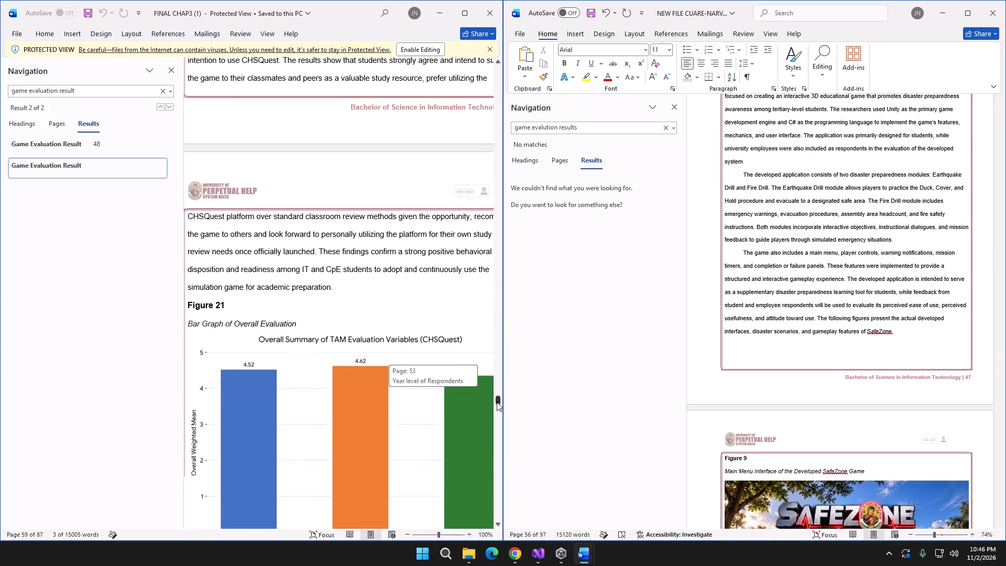
left_click_drag(497, 402, 496, 394)
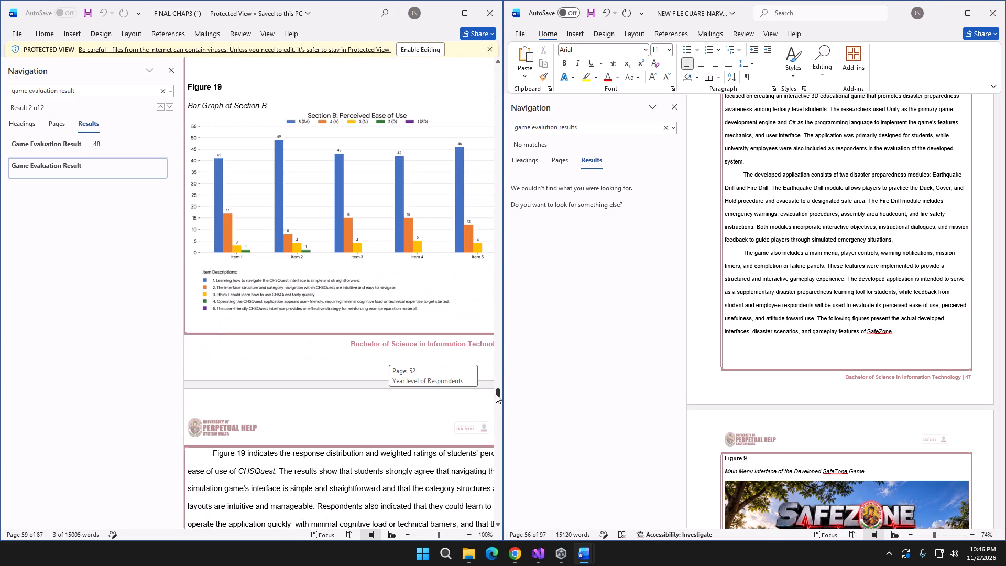
left_click_drag(496, 394, 494, 387)
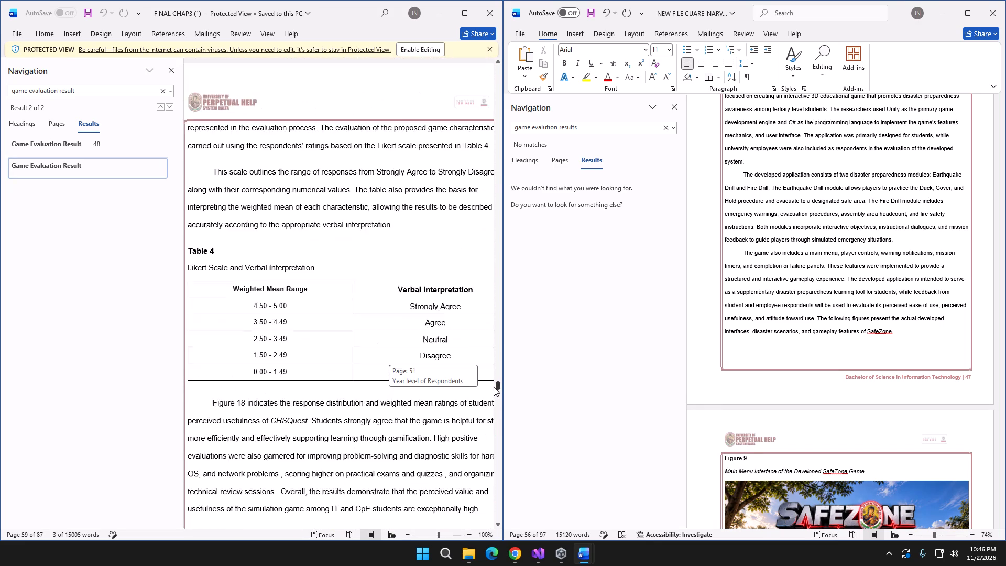
left_click_drag(494, 387, 493, 371)
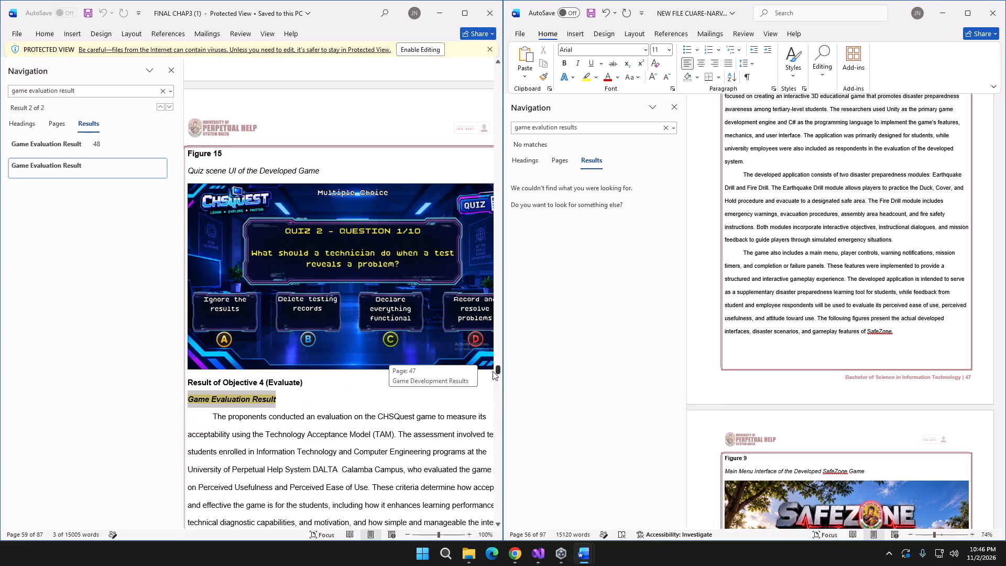
left_click_drag(493, 371, 494, 373)
Look through the thesis's game interface figures up to the Unity build figures for where the evaluation section belongs.
scroll(748, 358, "down", 8)
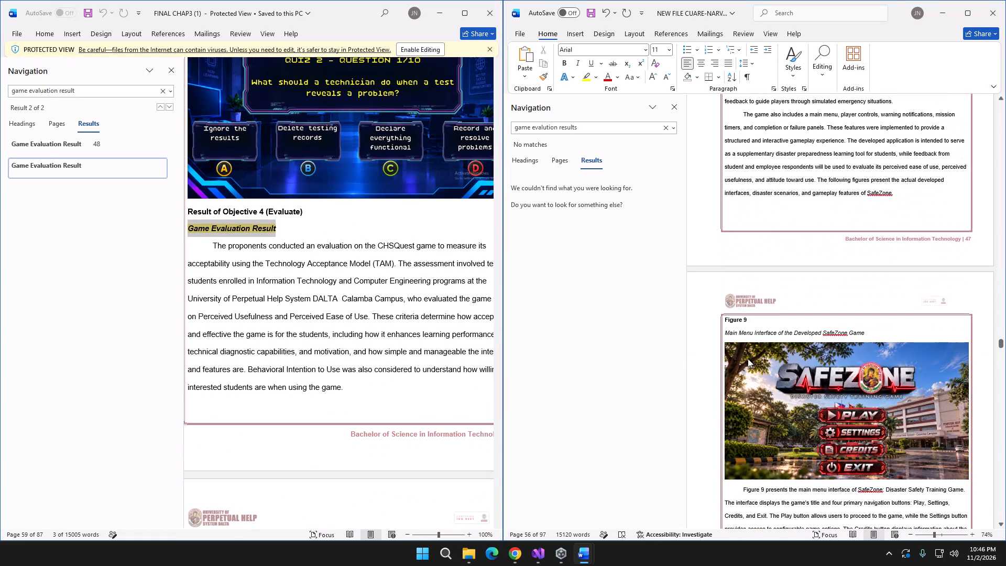
scroll(736, 344, "down", 16)
left_click_drag(1000, 344, 1002, 353)
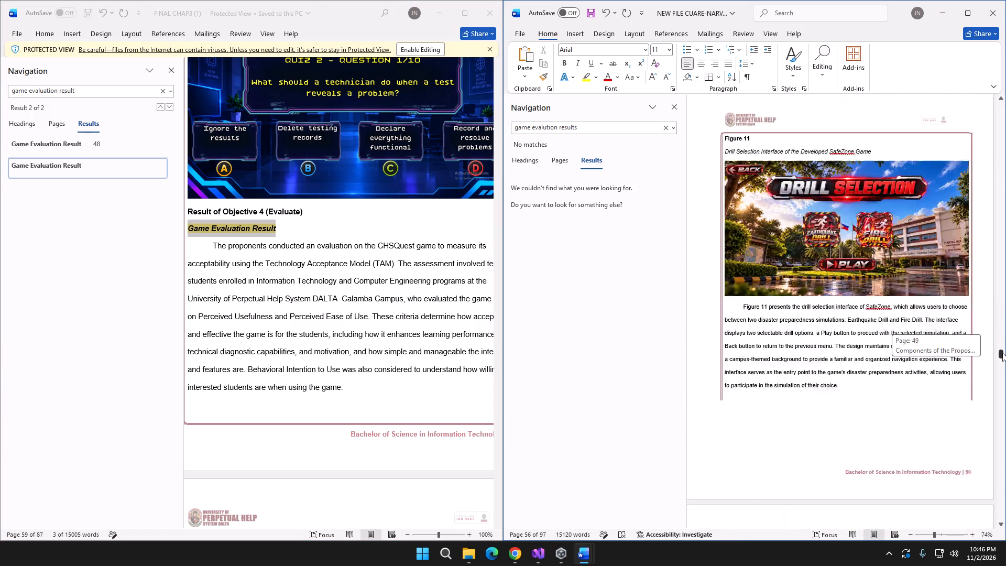
left_click_drag(1002, 353, 1004, 379)
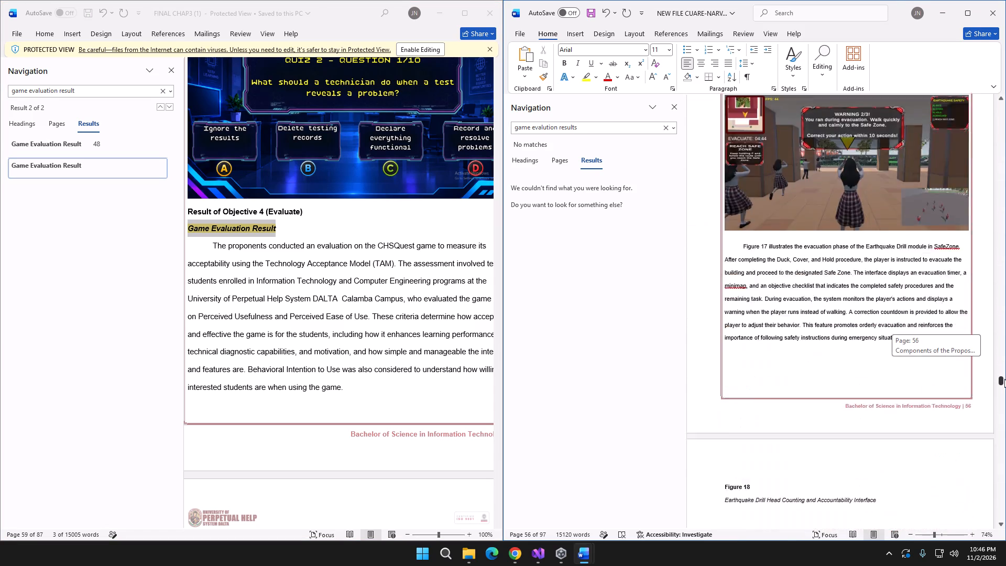
left_click_drag(1004, 379, 1002, 410)
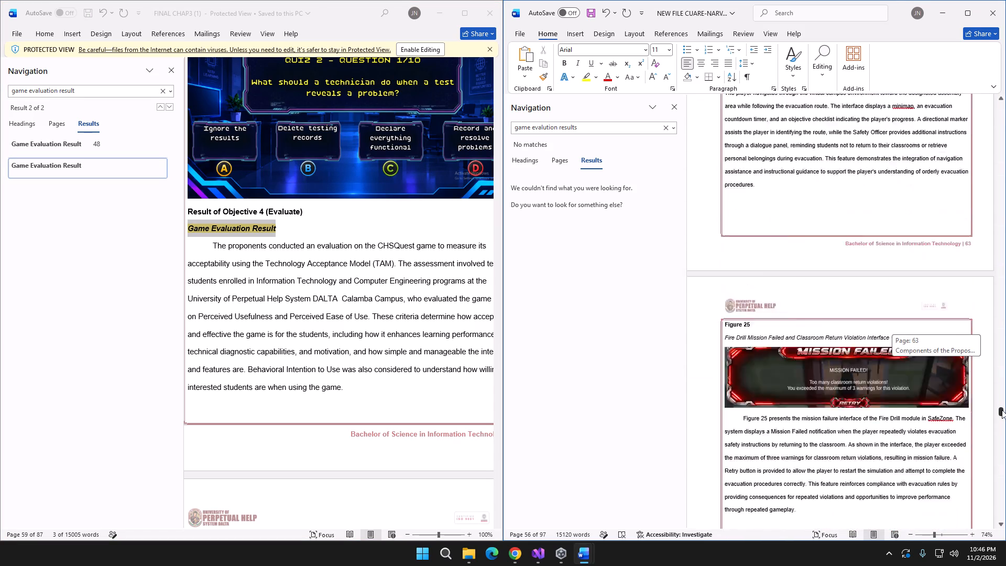
left_click_drag(1002, 410, 1000, 431)
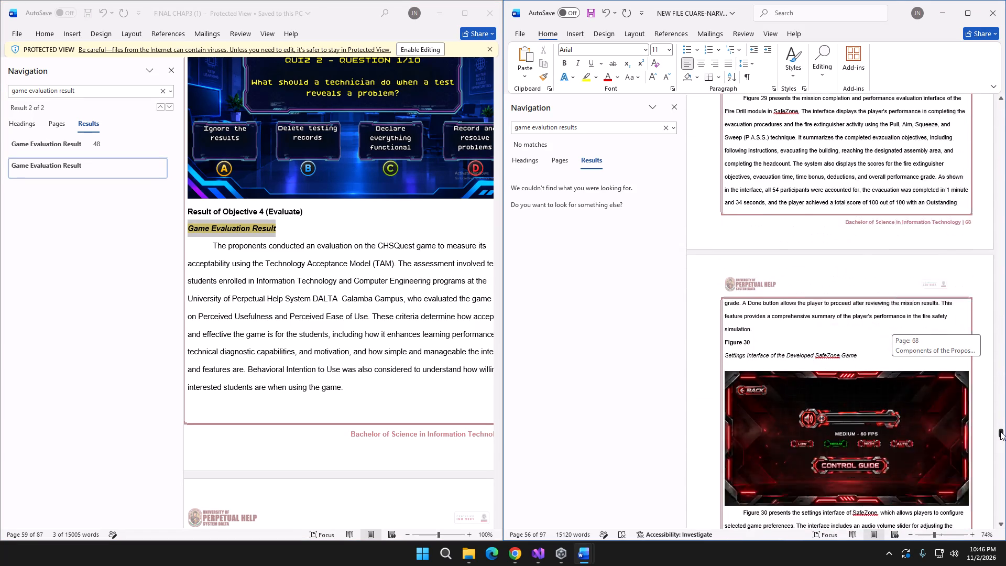
left_click_drag(1000, 431, 1000, 439)
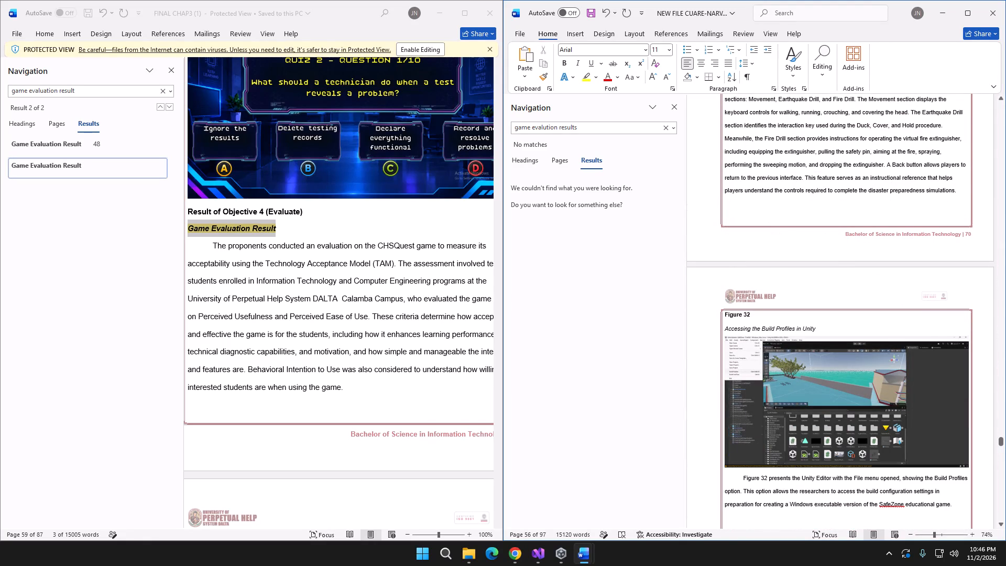
scroll(403, 236, "up", 8)
scroll(477, 331, "down", 5)
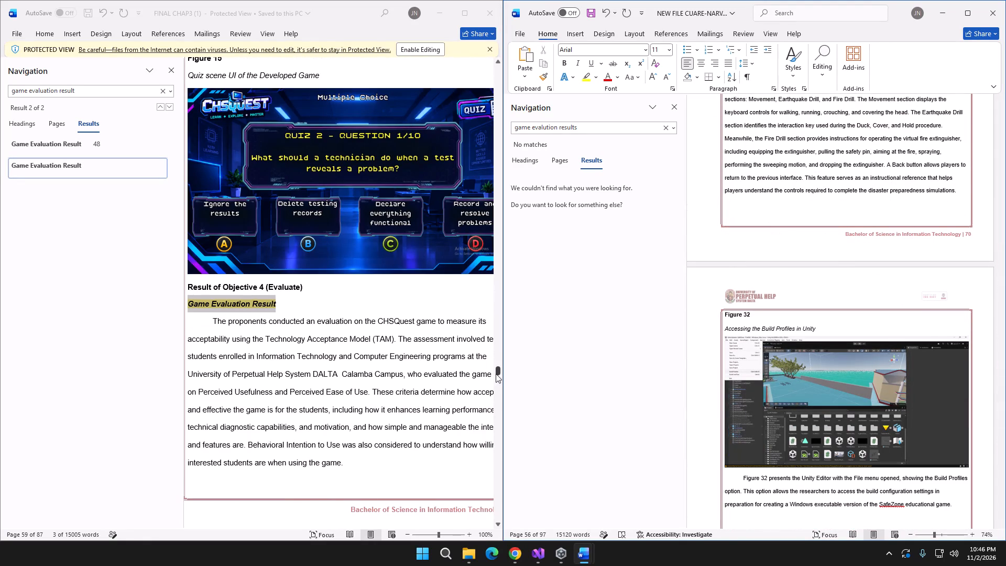
left_click(496, 373)
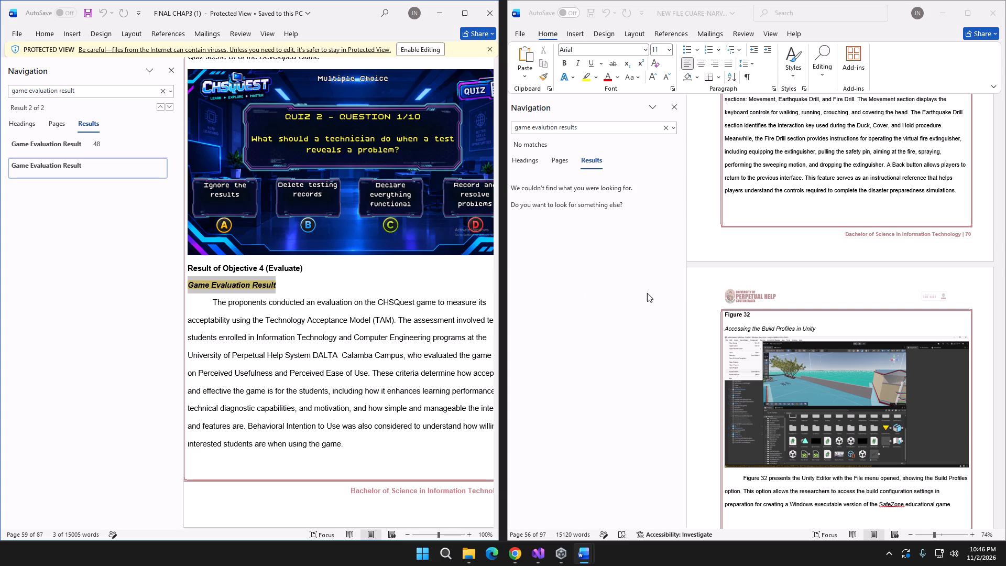
scroll(830, 286, "down", 16)
scroll(833, 285, "down", 11)
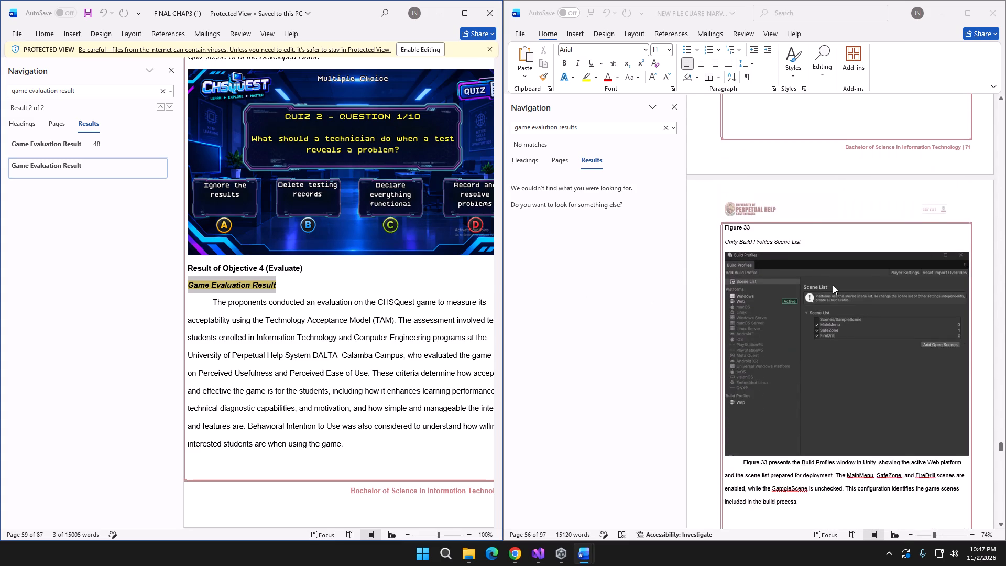
scroll(833, 285, "down", 16)
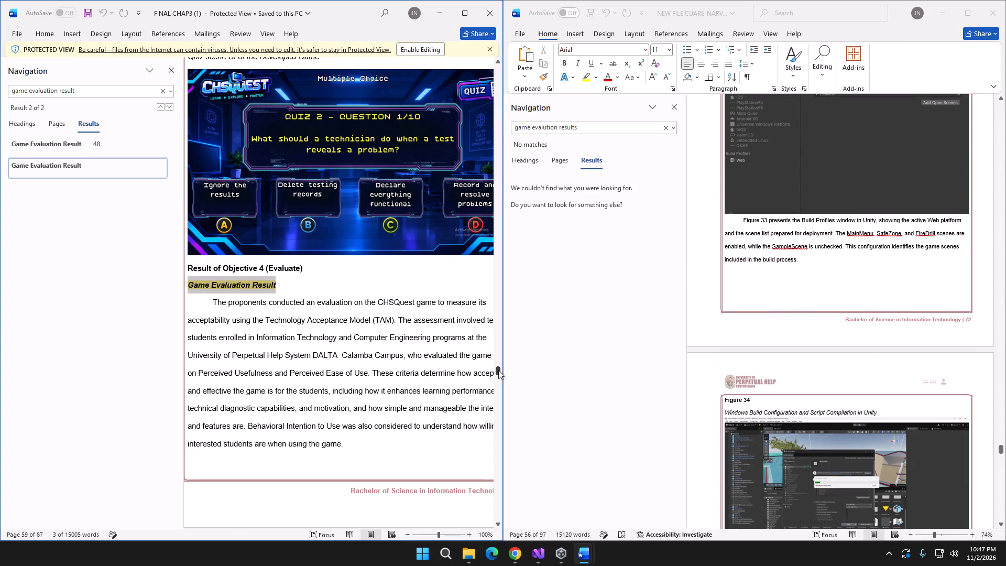
Compare the order of the reference document's evaluation and deployment pages with the thesis pages around Figures 31 and 32.
left_click_drag(498, 371, 493, 419)
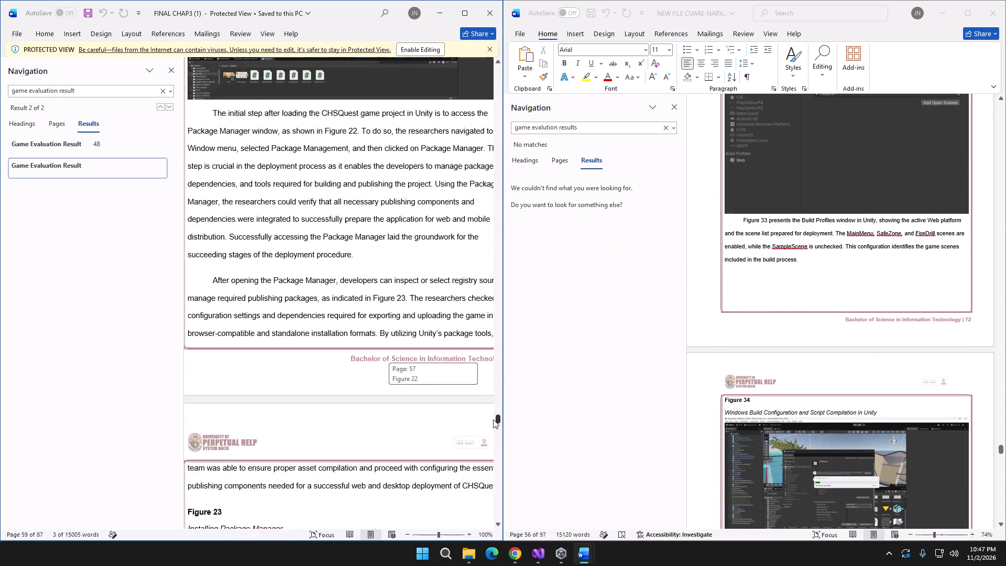
left_click_drag(493, 419, 494, 394)
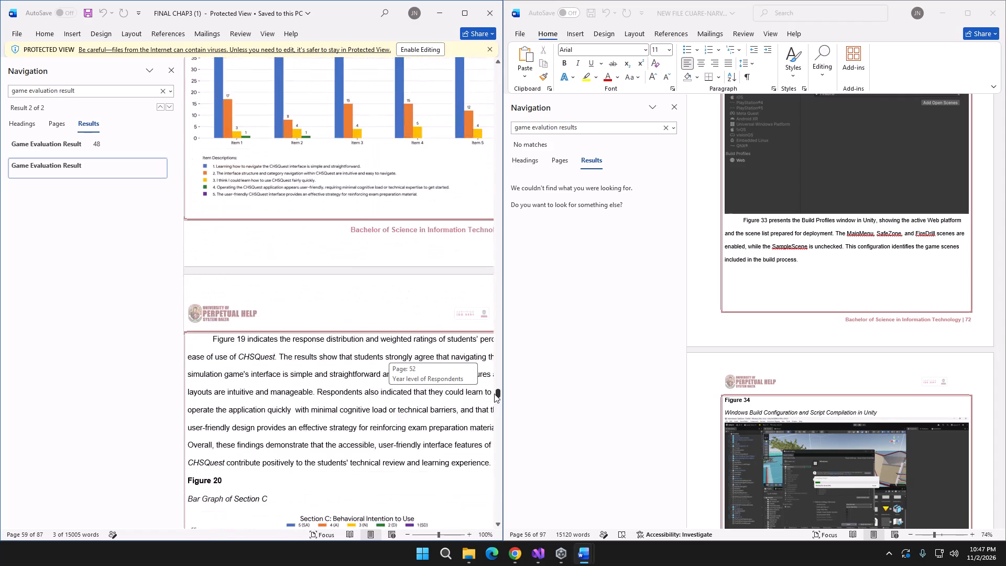
left_click_drag(494, 394, 494, 382)
scroll(780, 331, "up", 20)
scroll(780, 331, "up", 8)
left_click(746, 278)
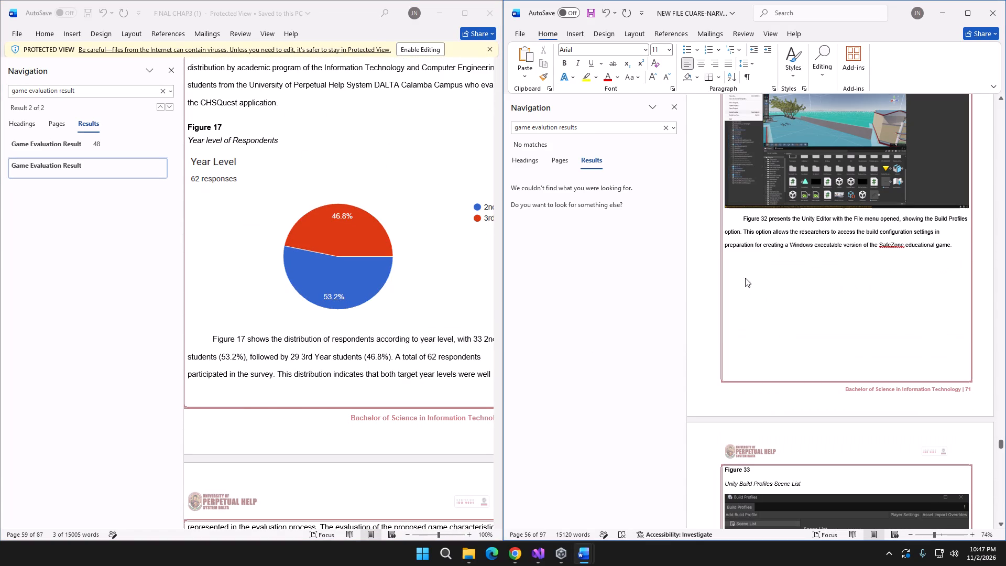
scroll(772, 283, "up", 3)
left_click(728, 319)
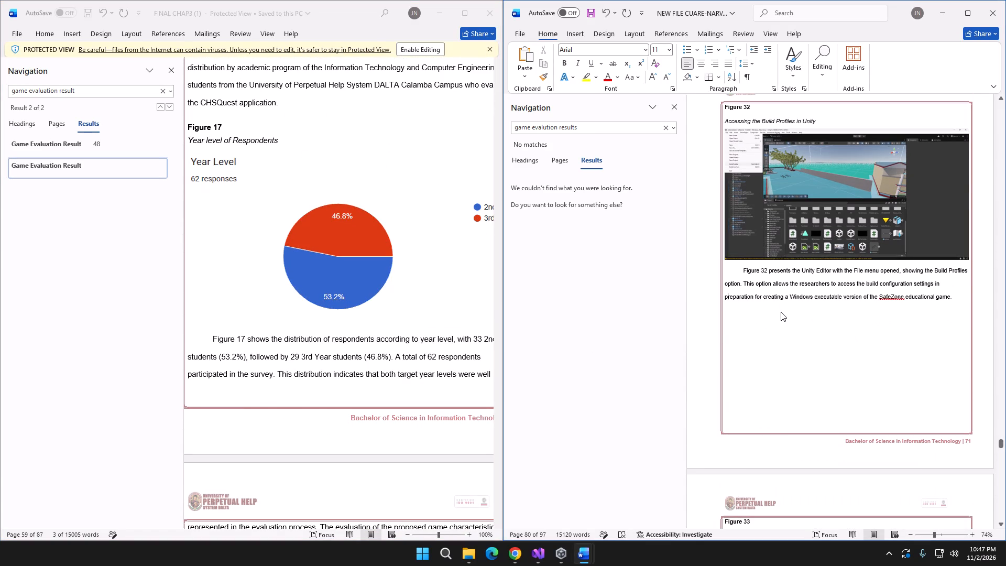
scroll(785, 312, "up", 20)
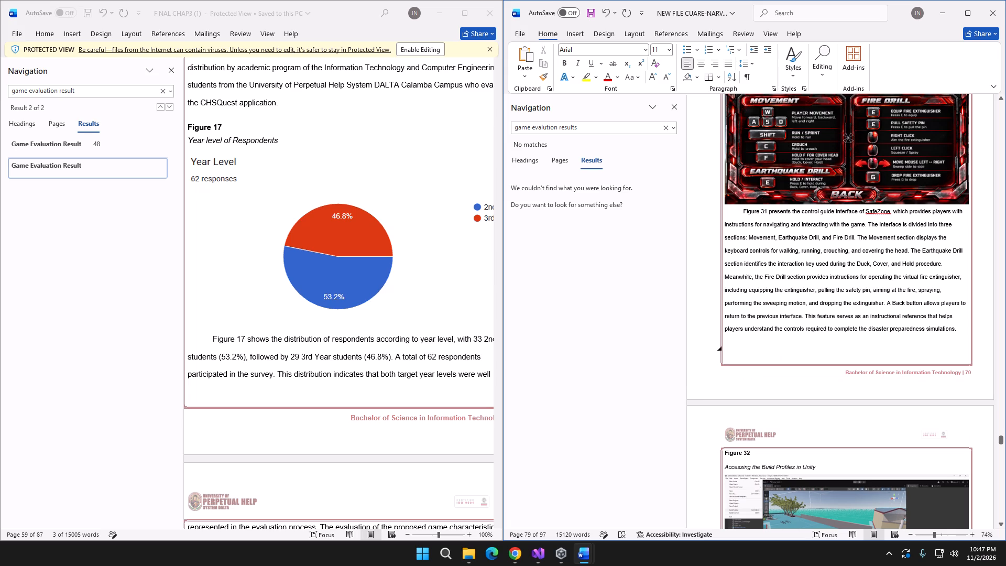
left_click(727, 346)
scroll(386, 280, "up", 13)
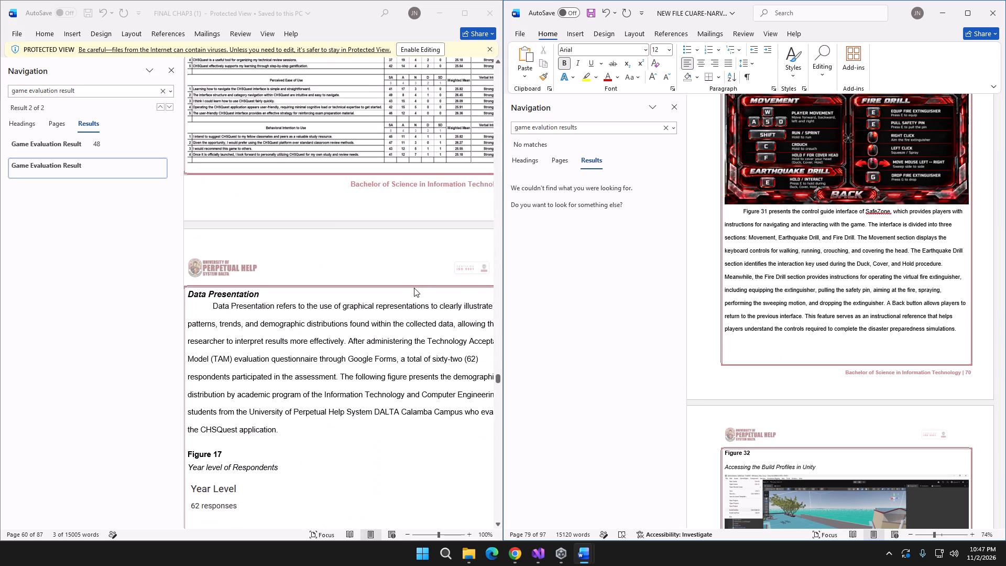
scroll(430, 279, "up", 12)
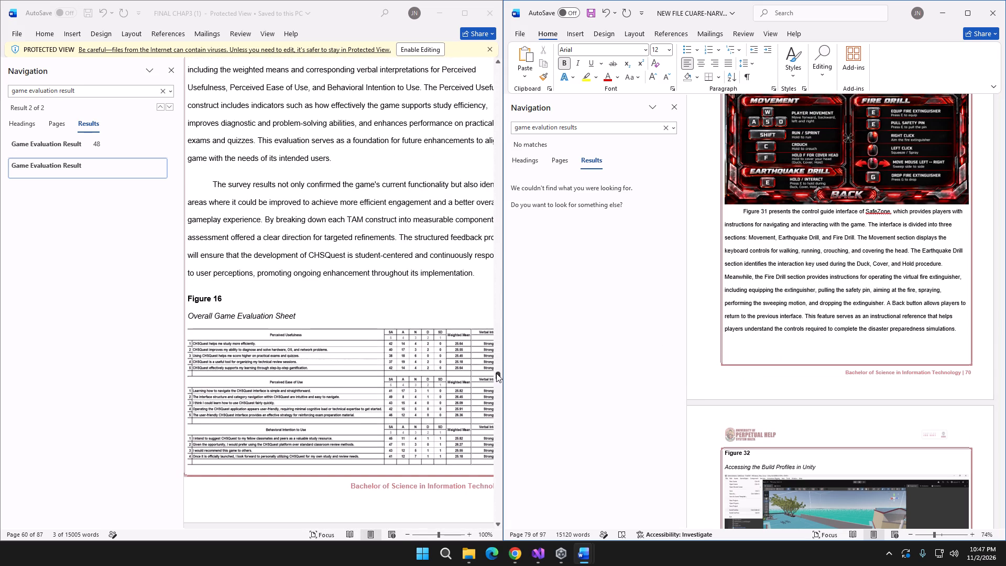
left_click_drag(497, 374, 500, 367)
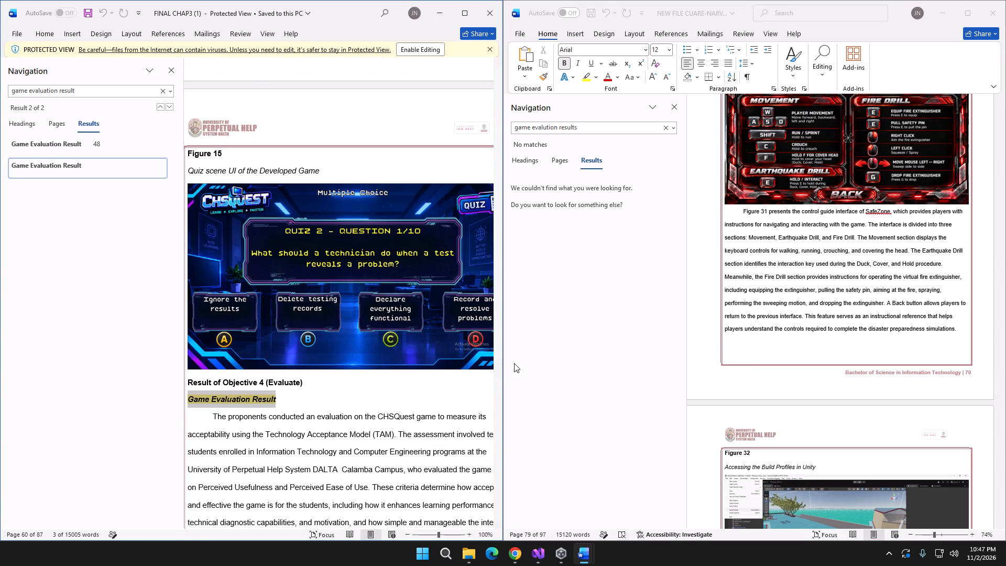
Insert a new paragraph between the Figure 31 description and the Figure 32 caption in the thesis.
left_click(741, 349)
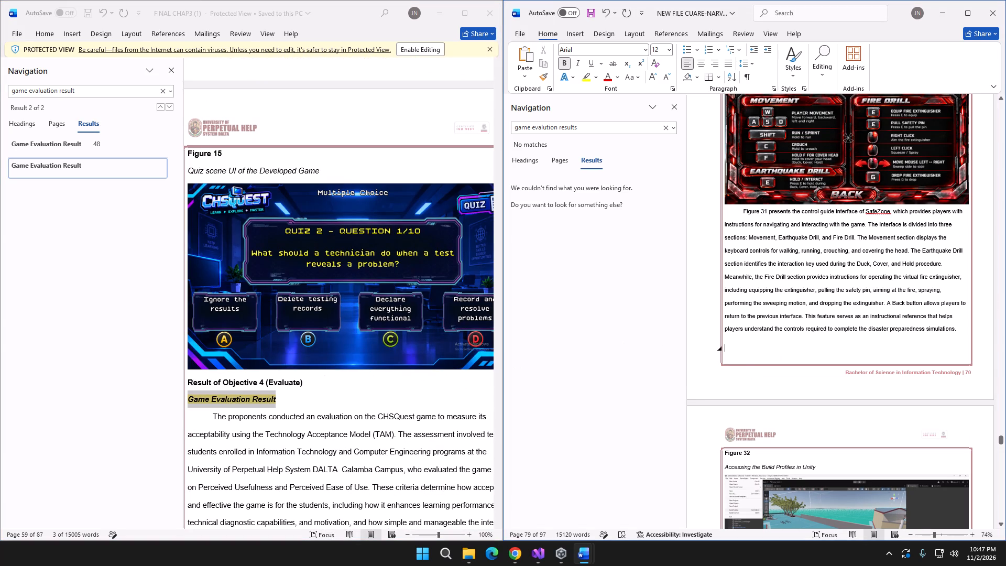
scroll(741, 351, "down", 5)
key("Return")
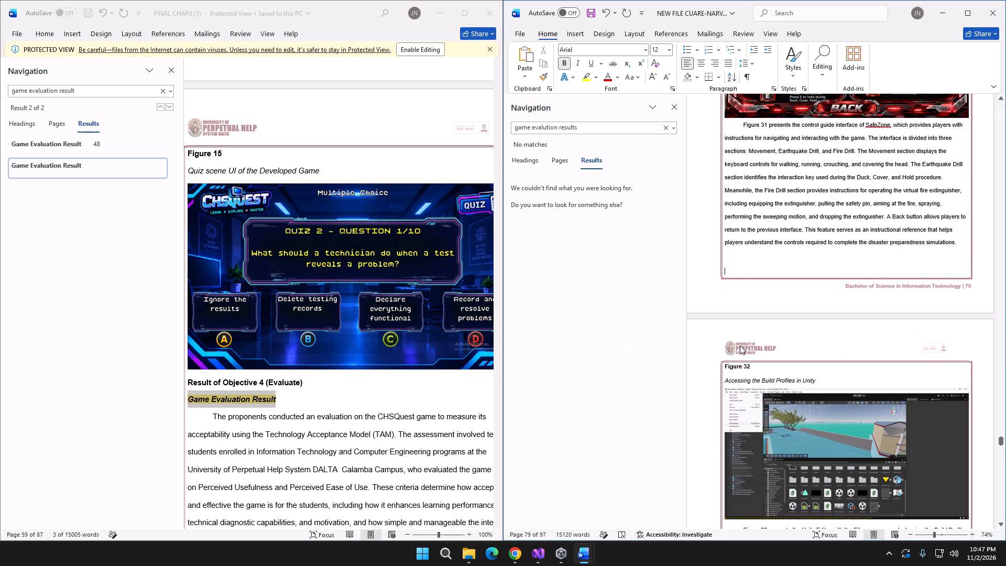
key("Return")
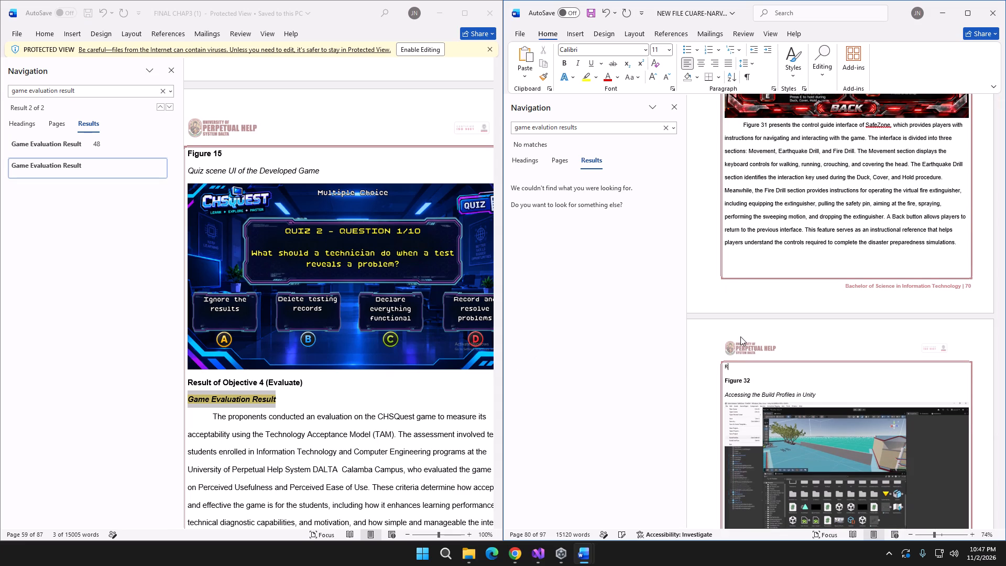
key("BackSpace")
key("BackSpace")
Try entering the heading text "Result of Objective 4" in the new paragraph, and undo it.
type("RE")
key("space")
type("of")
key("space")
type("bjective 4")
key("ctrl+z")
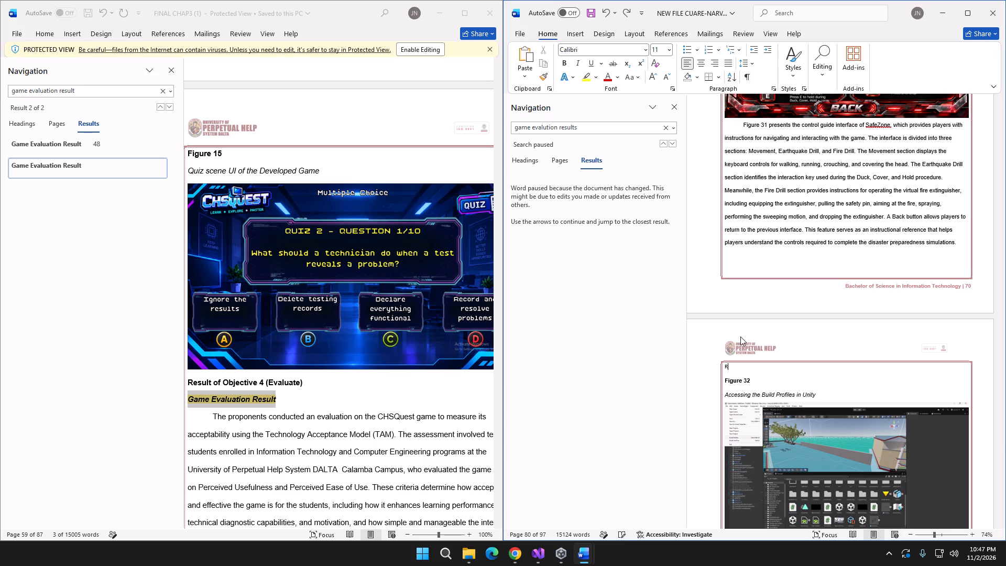
Format the heading's first letter above Figure 32 in bold Arial.
left_click(602, 52)
type("ar")
key("Tab")
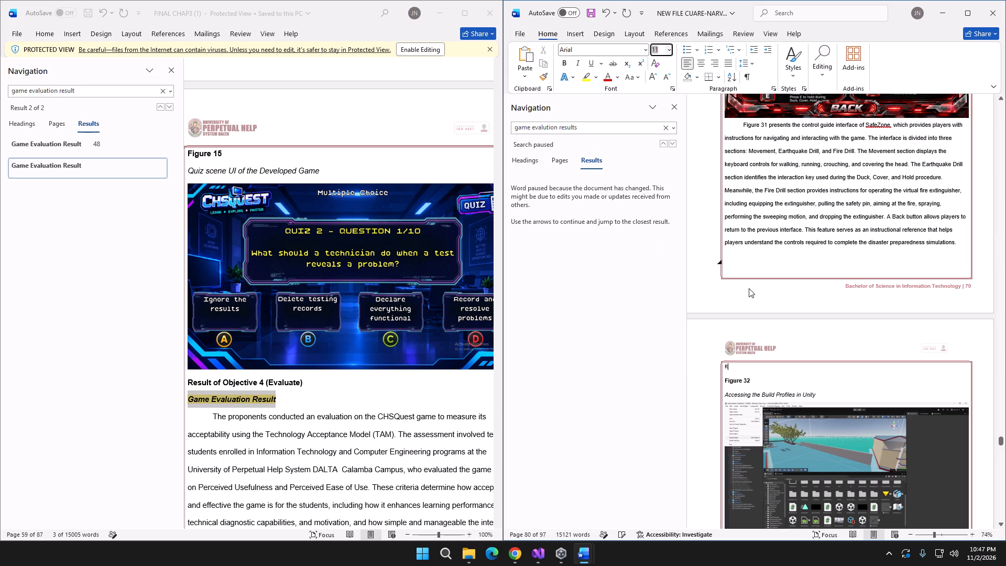
left_click(741, 365)
left_click_drag(741, 368, 718, 367)
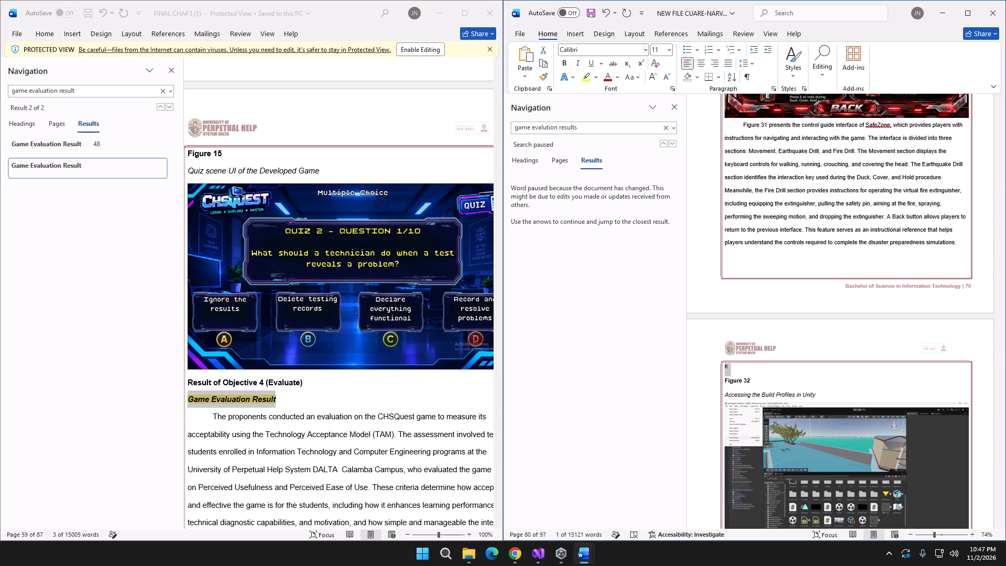
left_click(586, 52)
key("Tab")
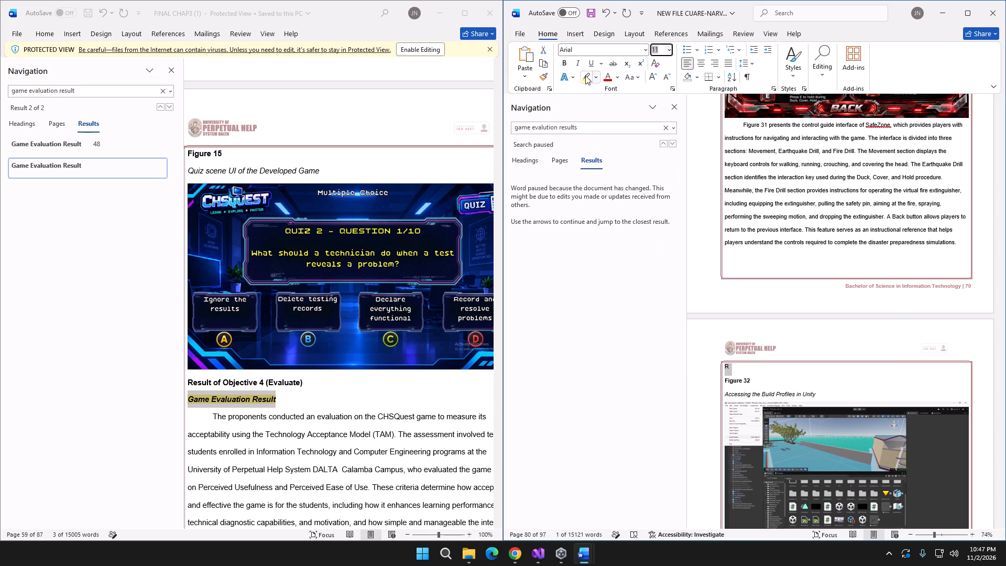
left_click(567, 64)
Complete the bold heading above Figure 32 as "Result of Objective 4 (Evaluate)".
left_click(744, 366)
key("r")
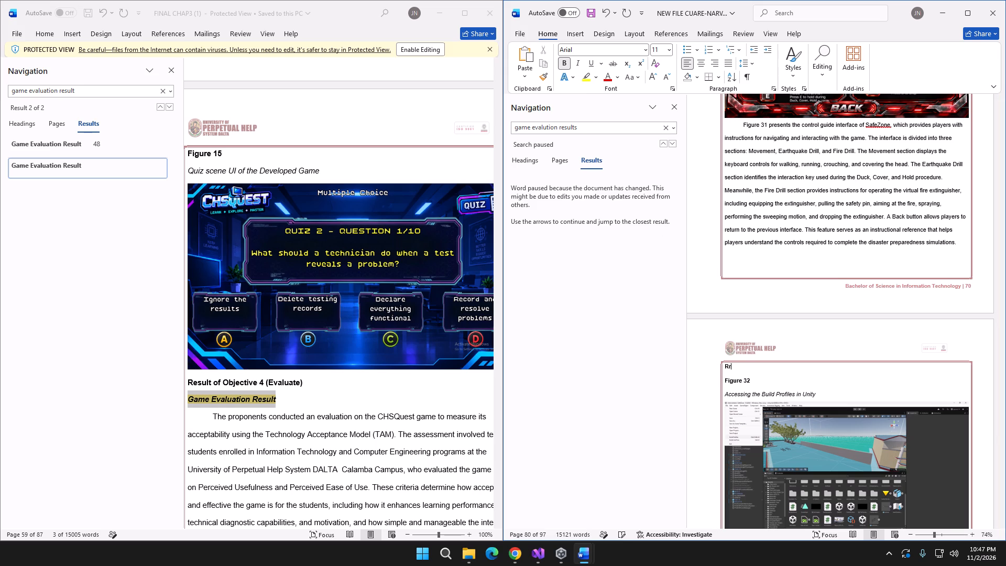
key("BackSpace")
type("esult of")
key("space")
key("BackSpace")
key("BackSpace")
key("BackSpace")
key("shift+parenleft")
key("BackSpace")
type("uate")
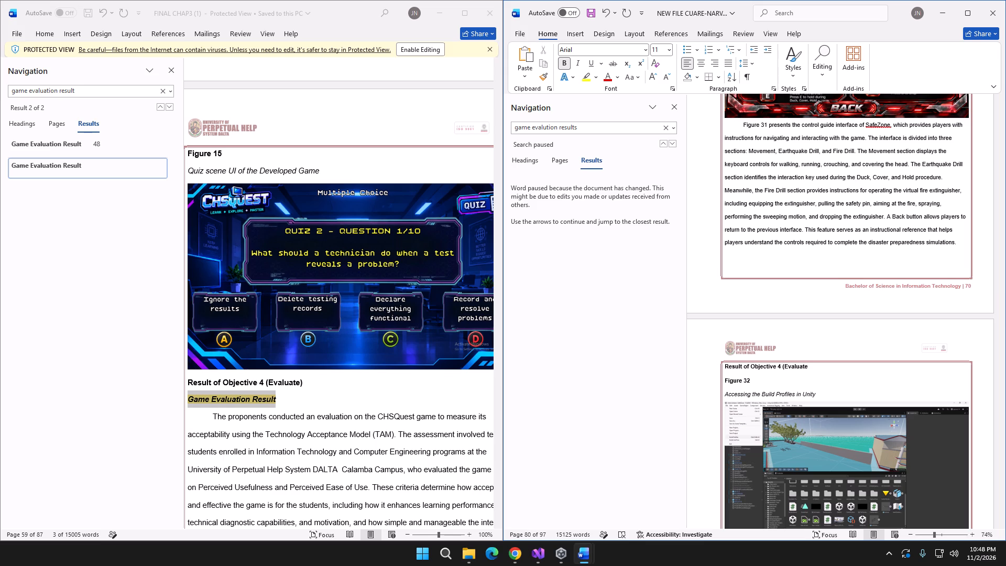
key("shift+parenright")
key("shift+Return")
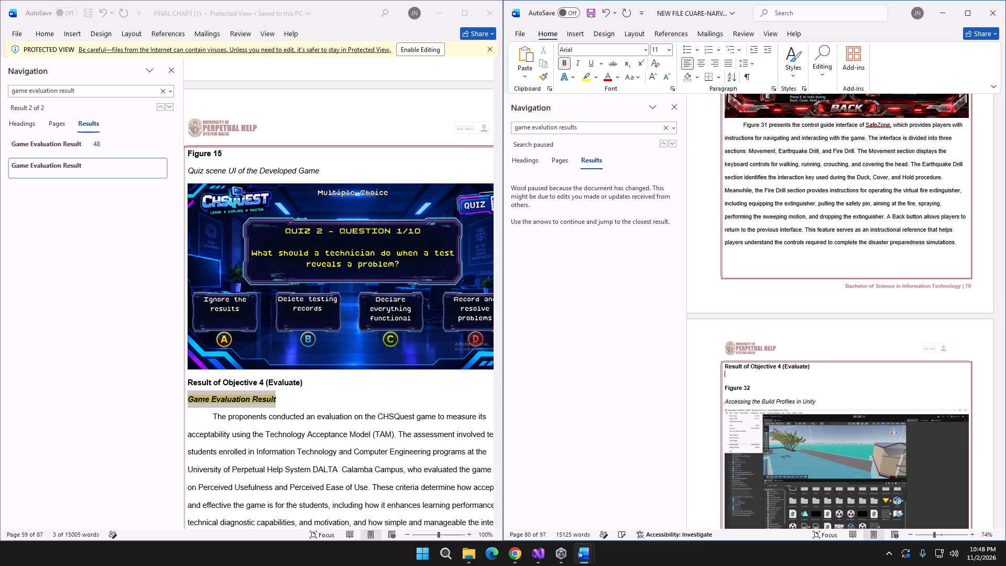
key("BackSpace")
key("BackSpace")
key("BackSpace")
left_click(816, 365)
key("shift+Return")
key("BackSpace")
Set the Objective 4 heading paragraph's spacing after to 0 pt and its line spacing to Double.
left_click(774, 89)
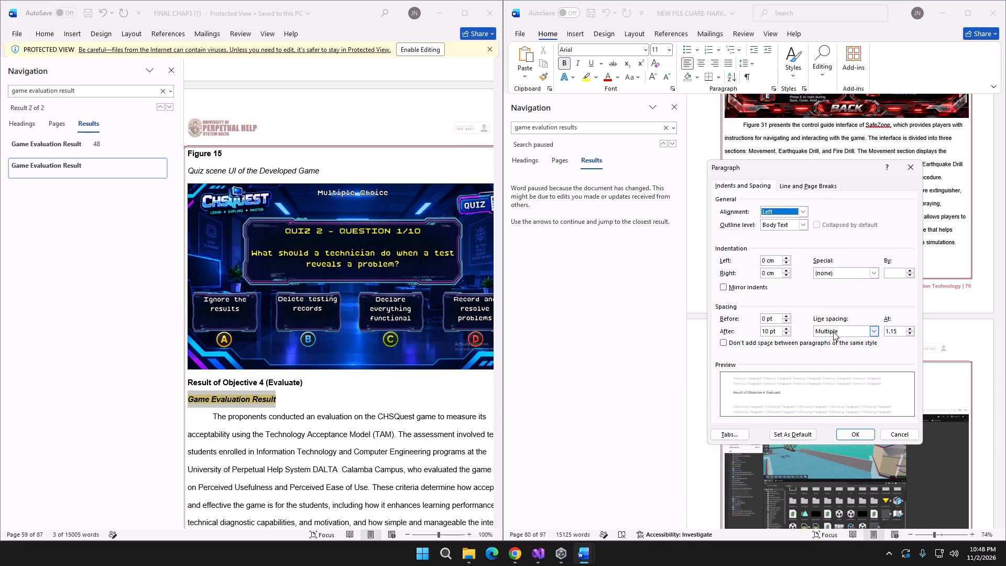
left_click_drag(768, 330, 746, 328)
key("0")
left_click(852, 332)
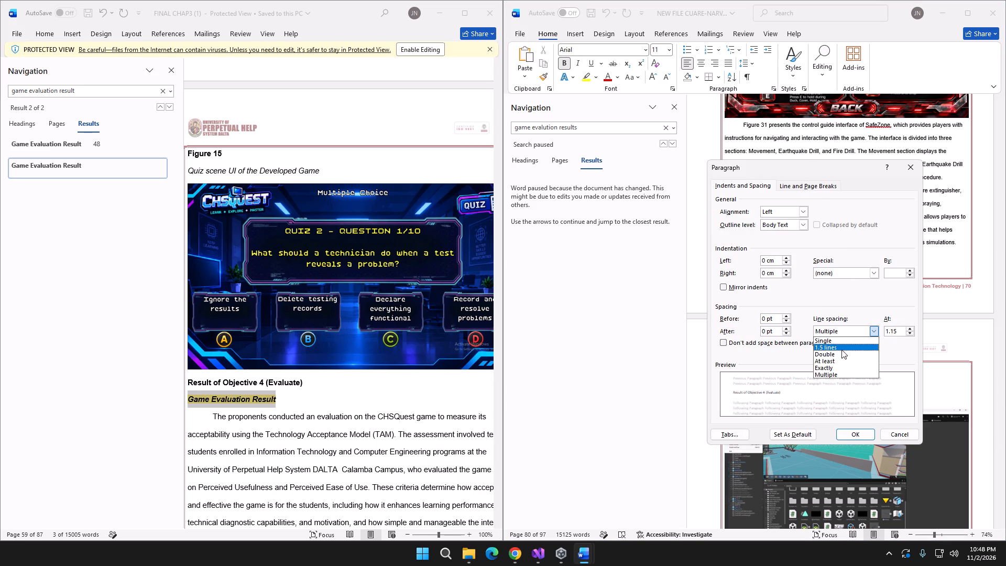
left_click(837, 355)
left_click(854, 431)
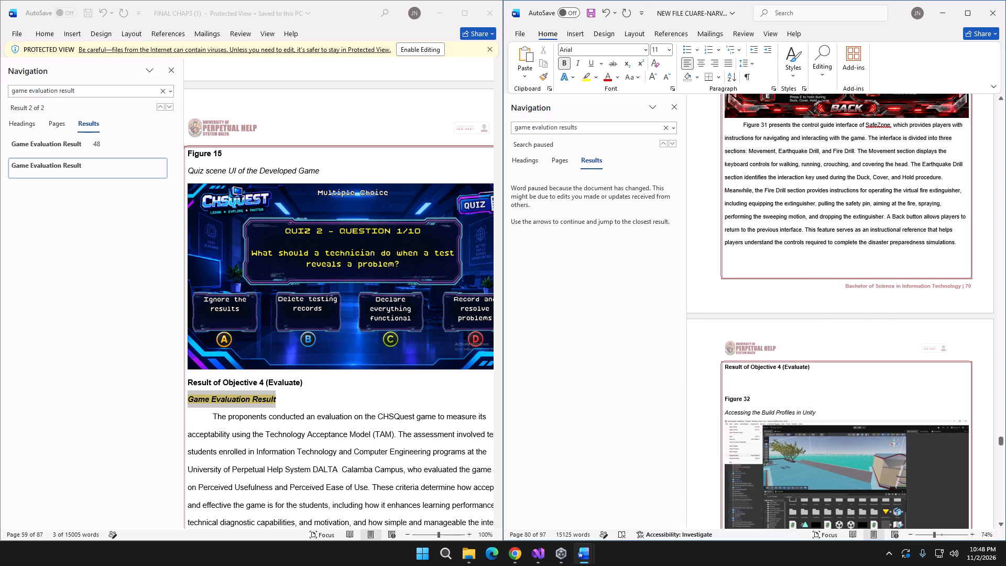
Add the subheading "Game Evaluation Results" on a new line below the Objective 4 heading.
key("shift+Return")
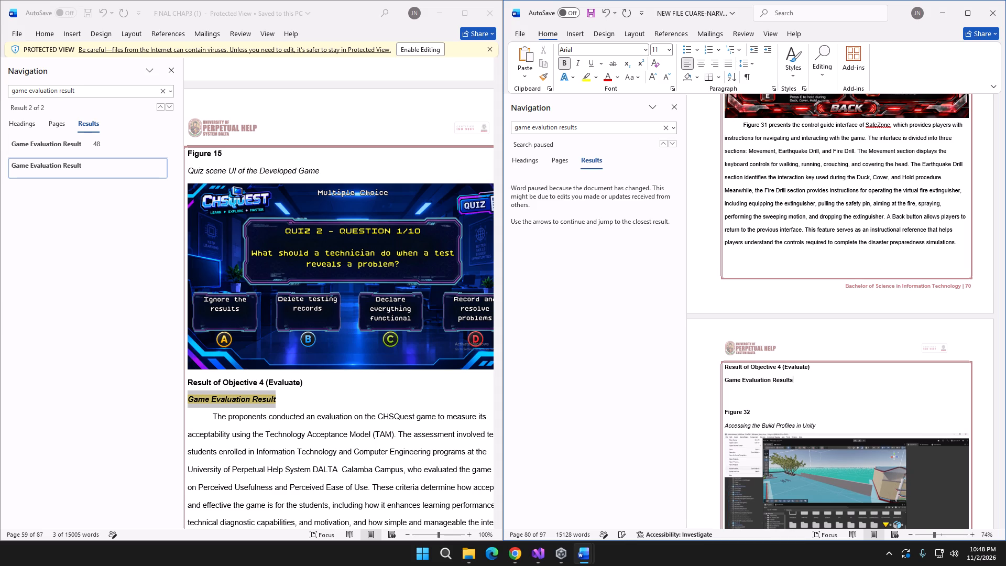
Review the reference document's evaluation text up to Figure 16, and open the reference group's TAM-1 workbook from Downloads in Excel.
scroll(385, 285, "down", 11)
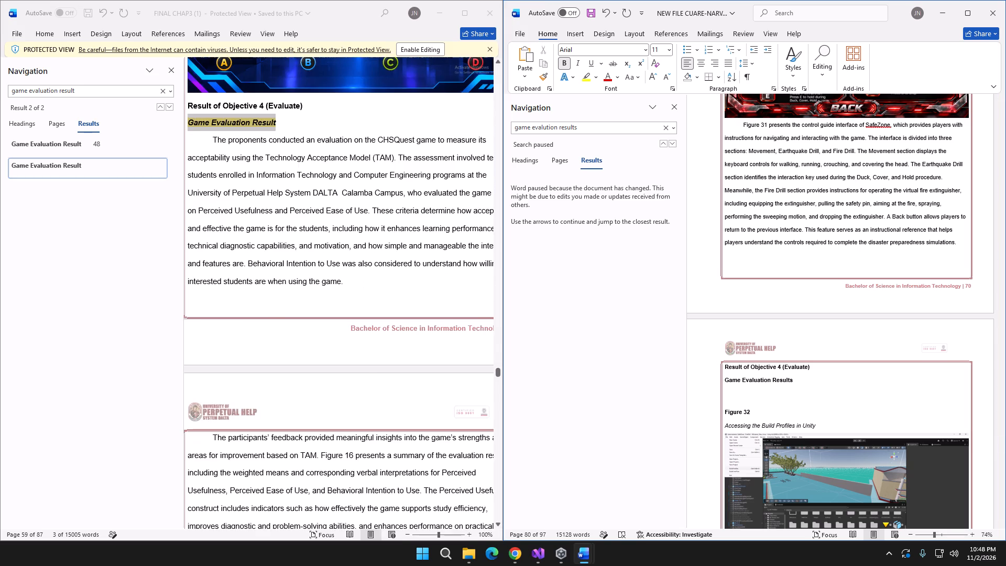
scroll(393, 285, "up", 4)
scroll(390, 271, "down", 7)
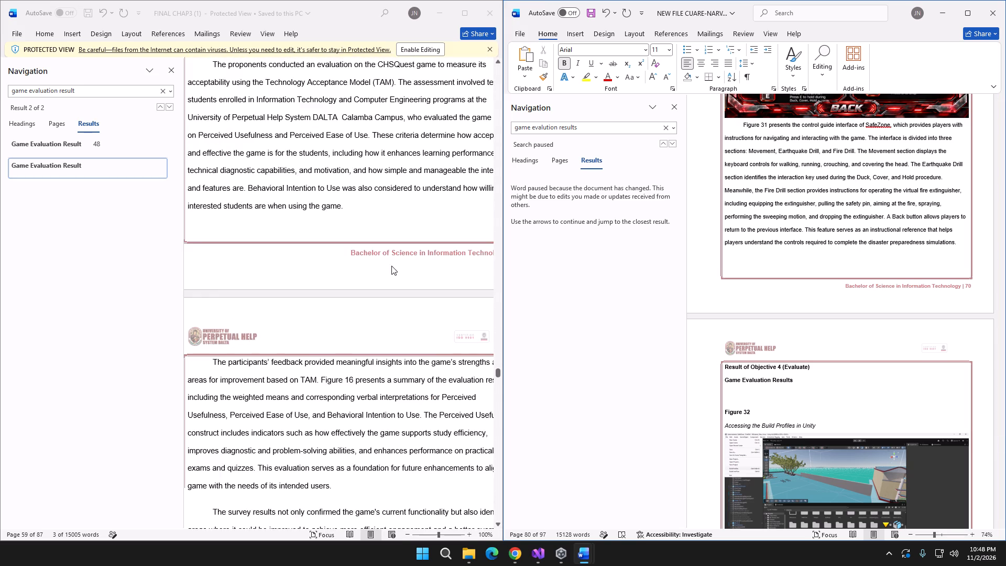
scroll(391, 263, "down", 12)
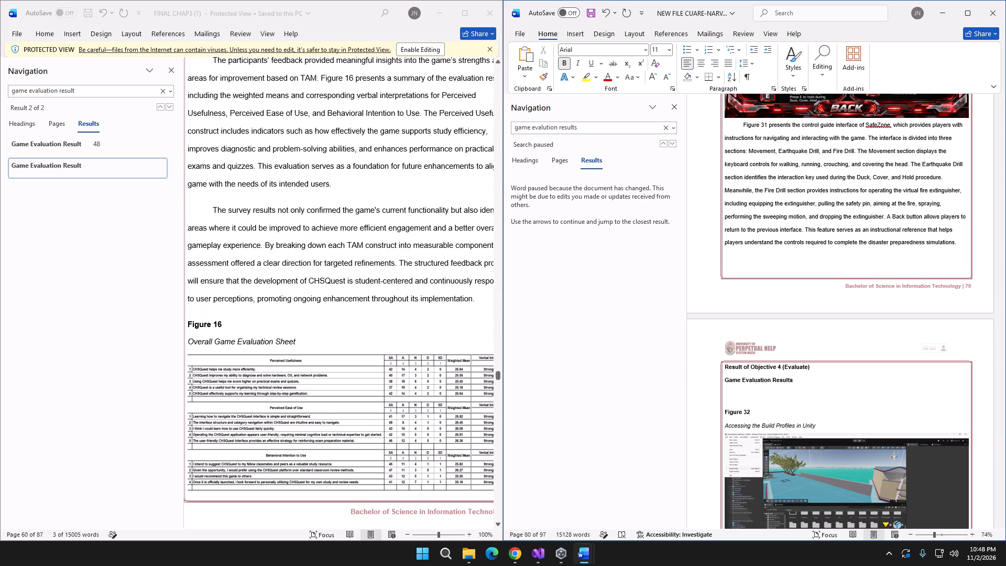
left_click(468, 558)
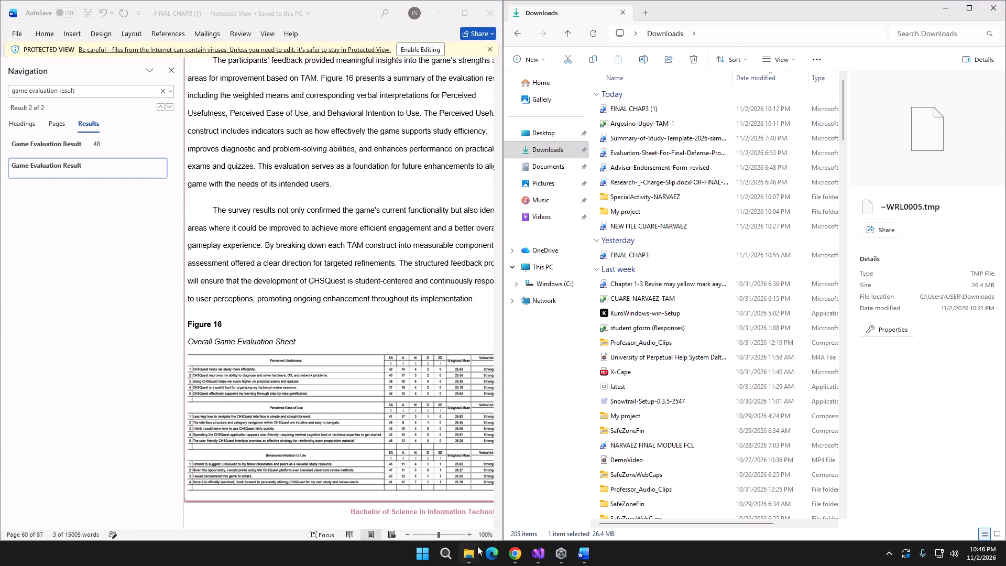
double_click(622, 123)
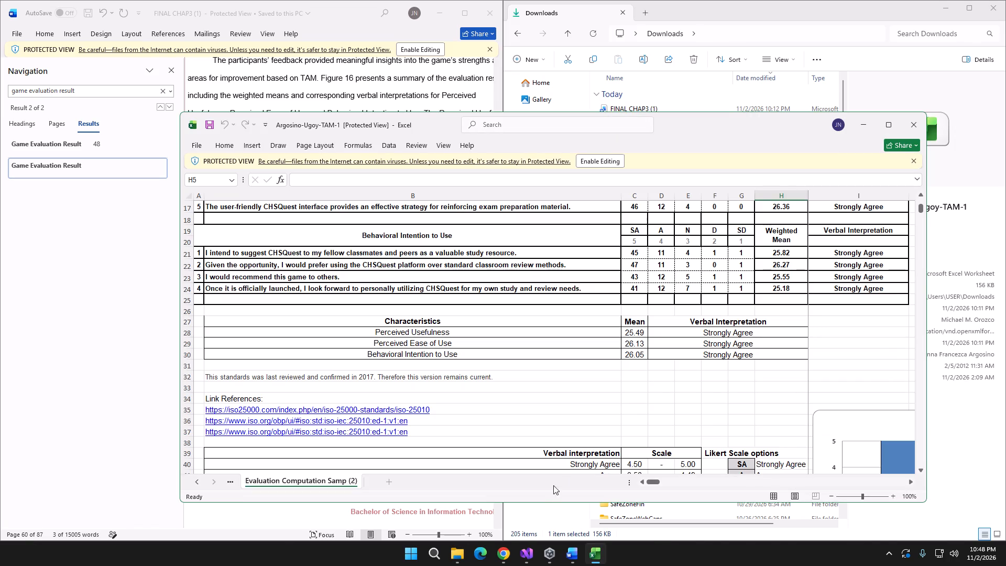
In a new Chrome tab, search for "gform" and open Google Forms.
left_click(507, 555)
left_click(525, 8)
type("studn")
key("BackSpace")
key("BackSpace")
key("BackSpace")
key("BackSpace")
key("BackSpace")
key("BackSpace")
key("BackSpace")
key("BackSpace")
key("BackSpace")
type("gform")
key("Return")
double_click(898, 553)
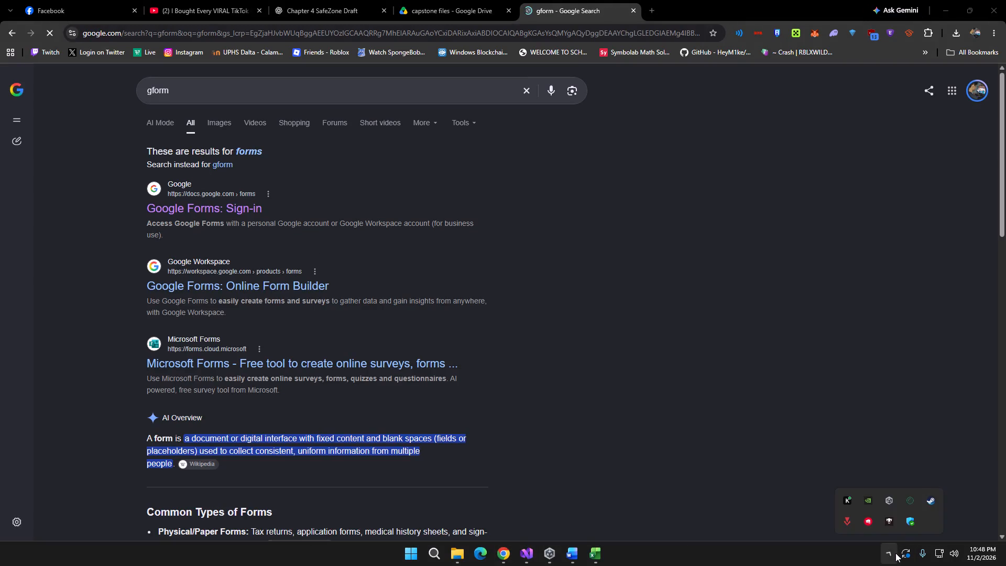
left_click(895, 552)
left_click(816, 58)
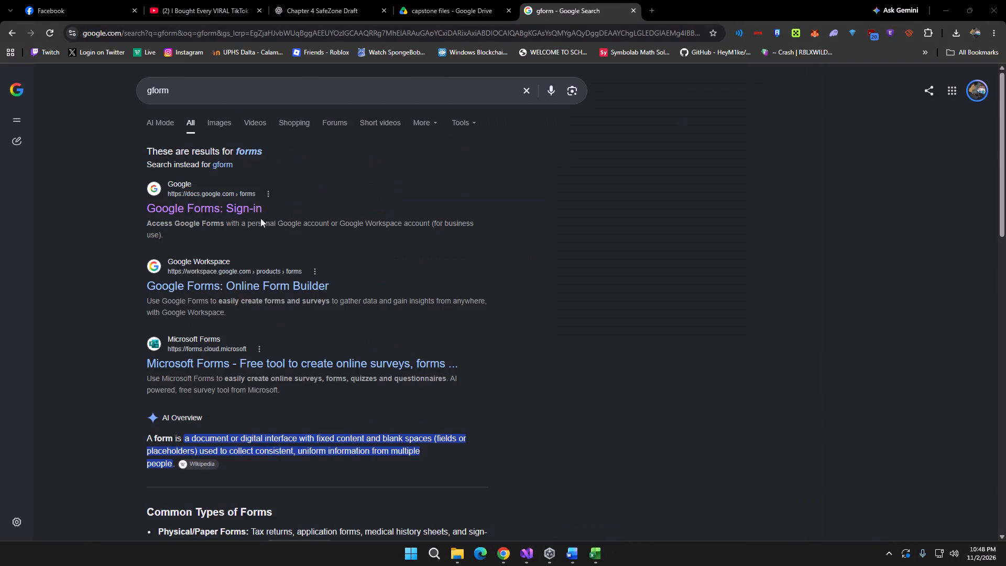
left_click(239, 209)
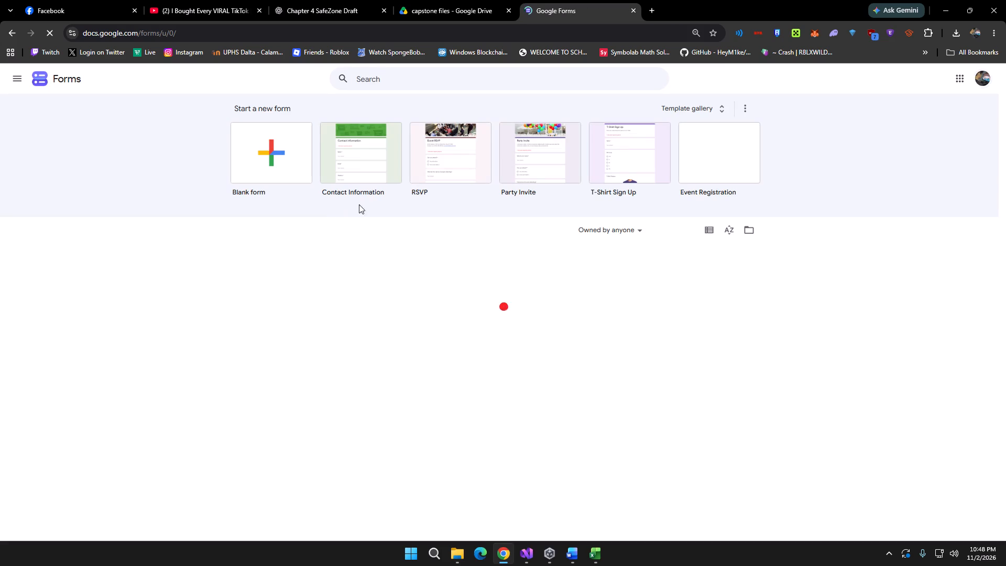
Open the responses of the "student gform" survey, and switch back to the TAM-1 workbook in Excel.
left_click(279, 288)
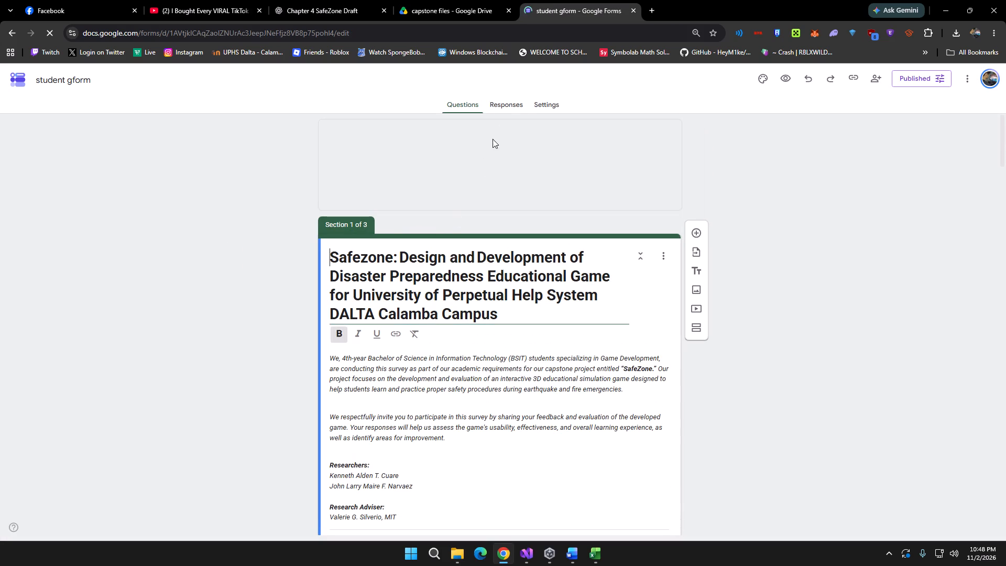
left_click(512, 108)
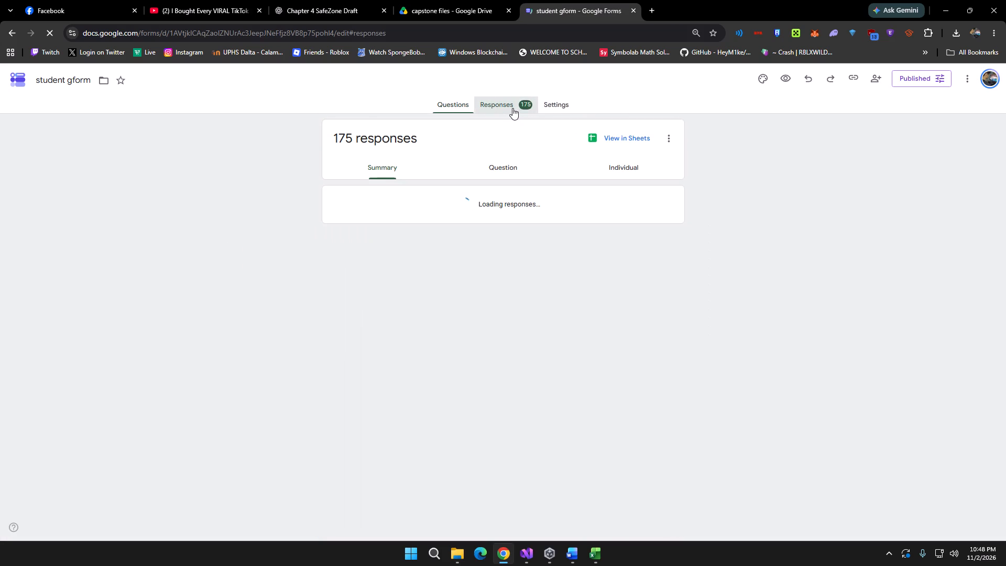
key("alt+Tab")
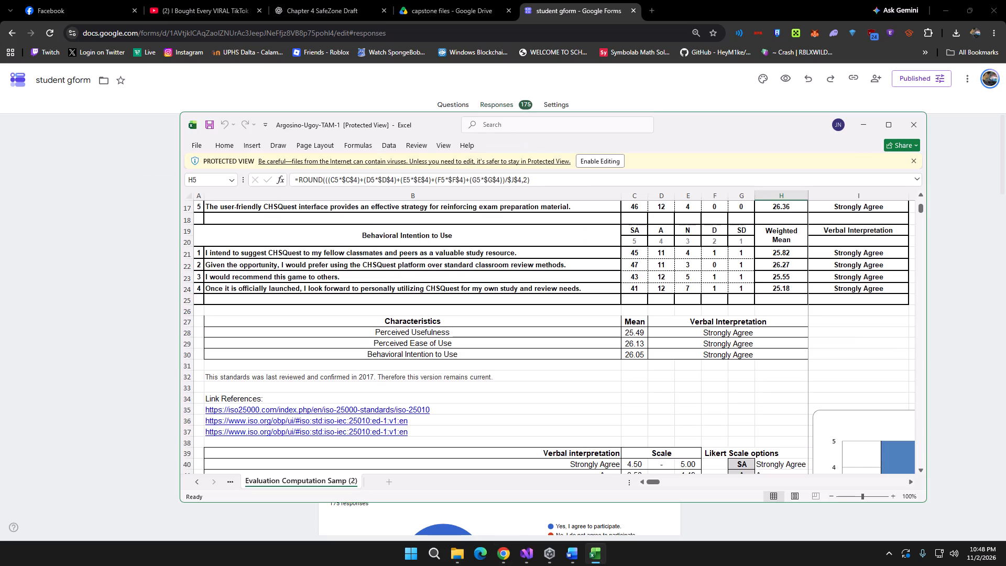
Maximize the TAM-1 workbook and enable editing so it leaves Protected View.
left_click(884, 124)
scroll(407, 185, "up", 11)
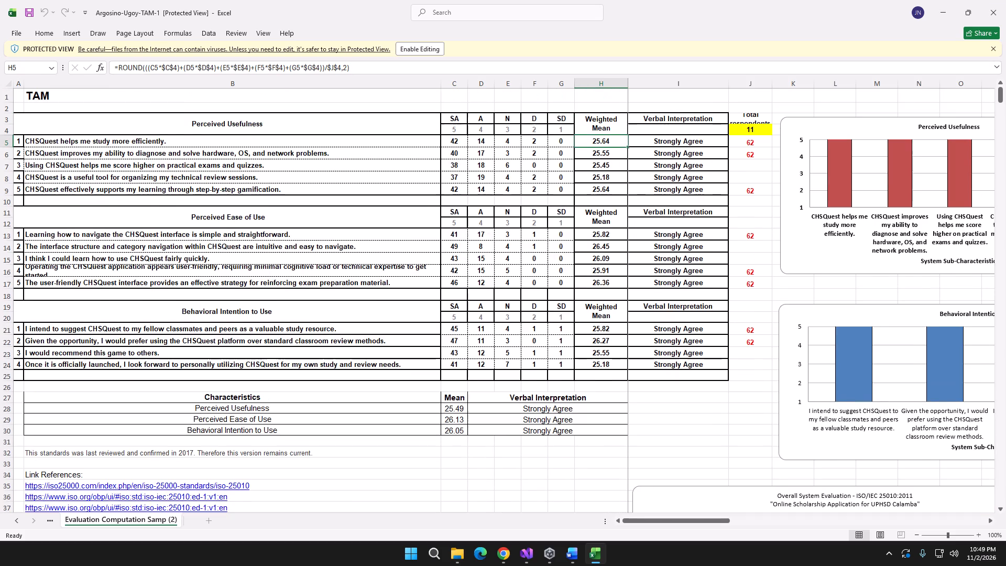
left_click(419, 50)
scroll(334, 216, "up", 7)
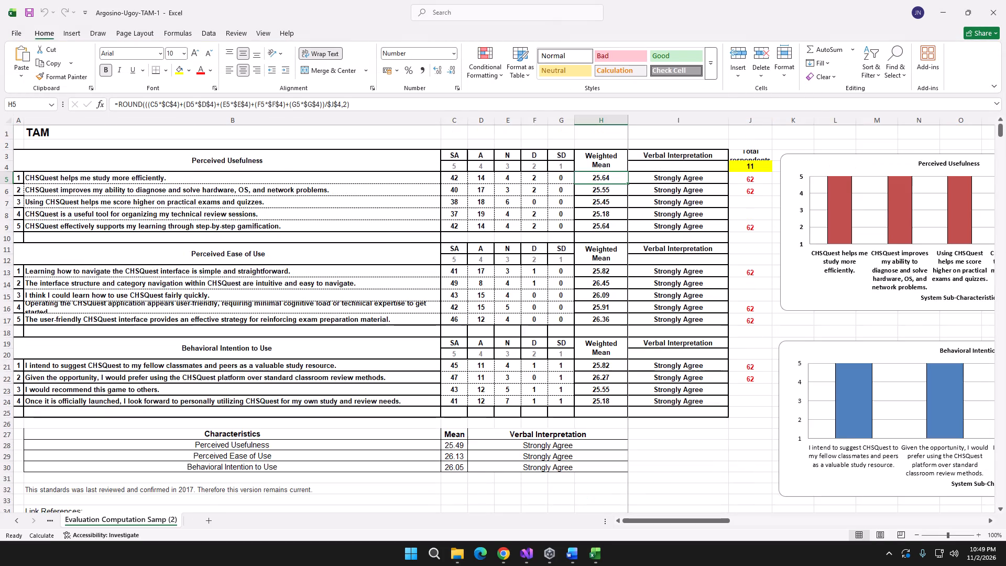
scroll(347, 247, "up", 4)
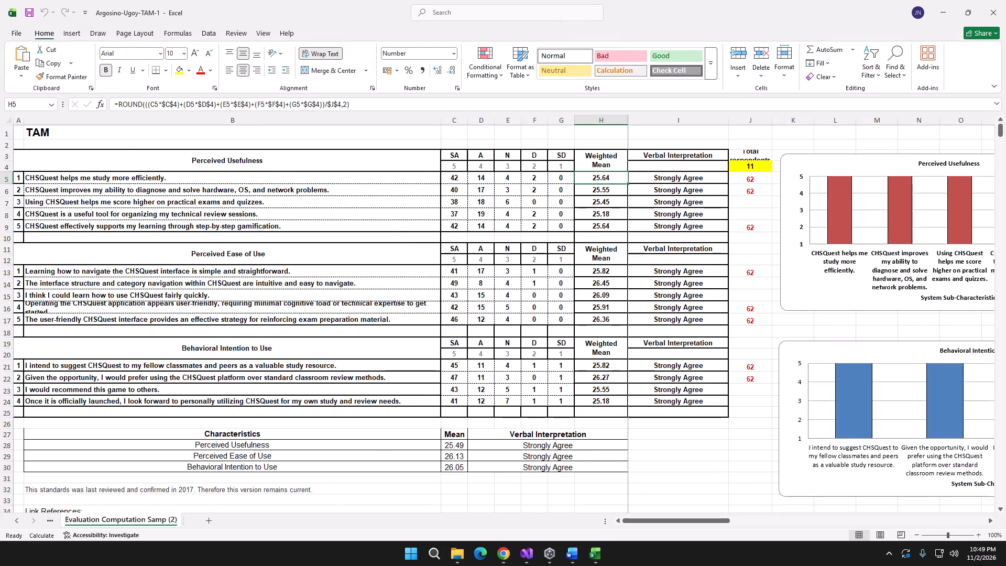
Examine the SafeZone Game Evaluation charts in the student gform responses, copy the first Perceived Ease of Use statement, and return to the TAM-1 workbook.
key("alt+Tab")
scroll(458, 195, "down", 20)
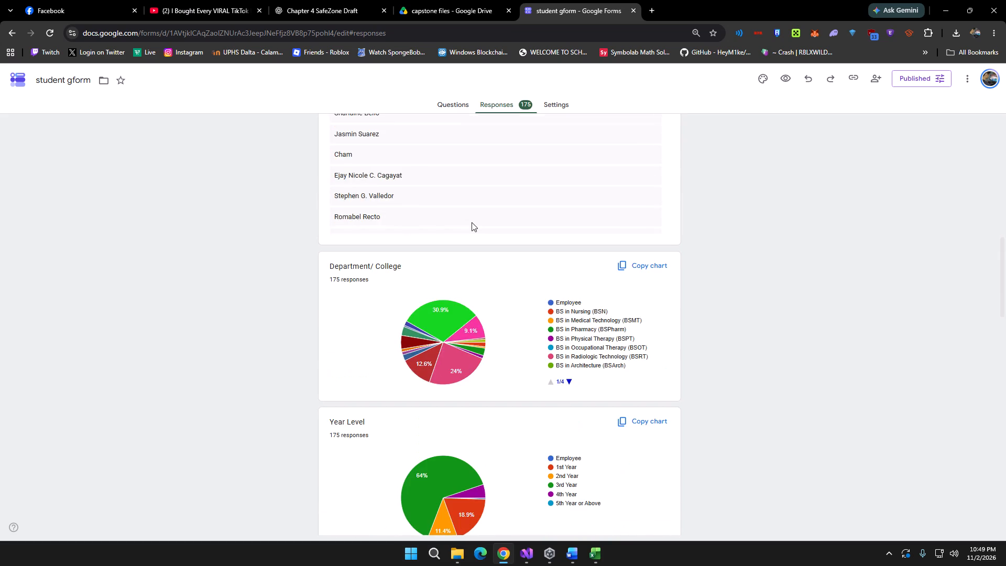
scroll(472, 222, "down", 6)
scroll(371, 314, "down", 12)
scroll(342, 302, "up", 3)
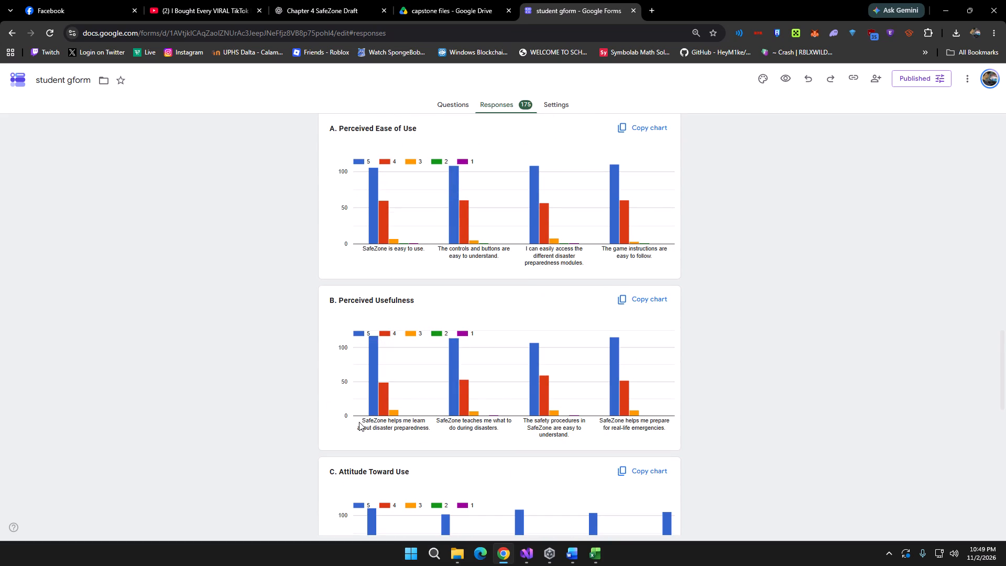
scroll(364, 421, "up", 3)
left_click_drag(364, 408, 425, 411)
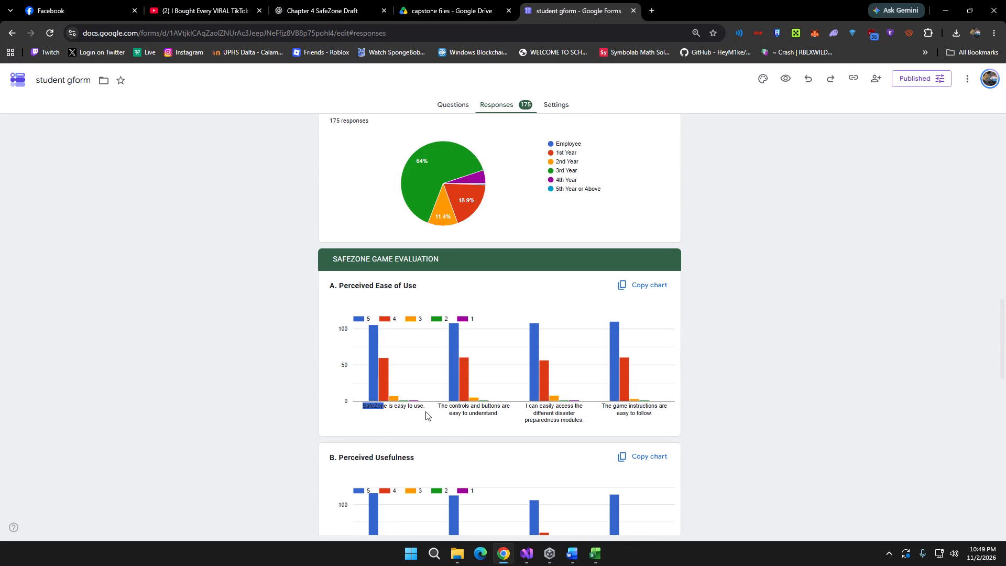
left_click_drag(425, 411, 424, 408)
key("ctrl+c")
key("alt+Tab")
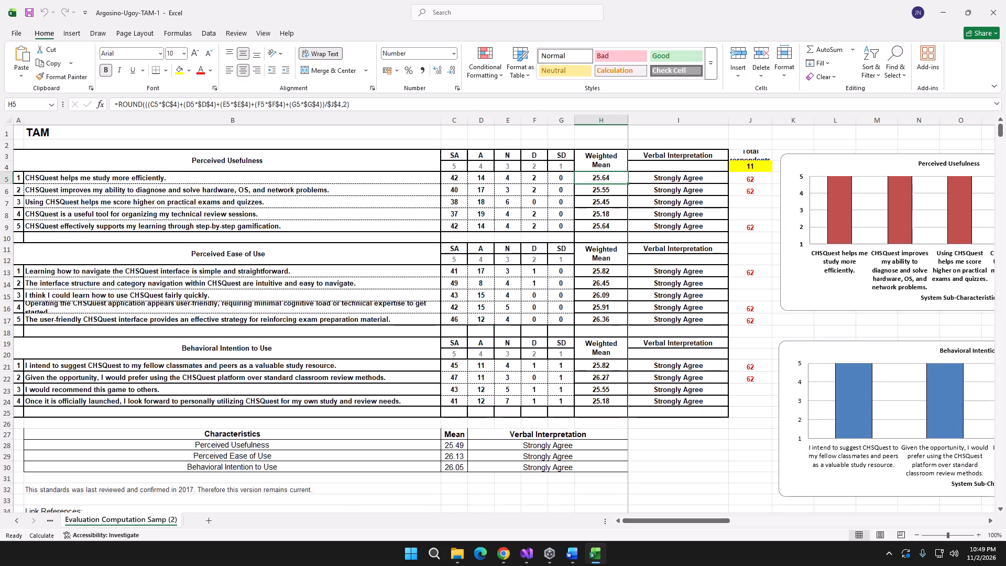
key("alt+Tab")
key("alt+Tab")
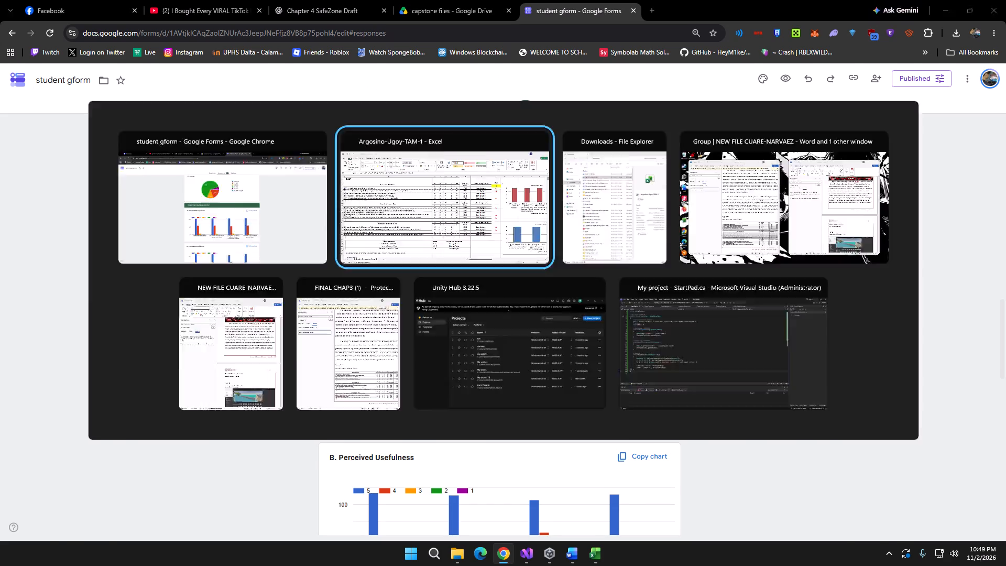
key("alt+Tab")
key("alt+Tab")
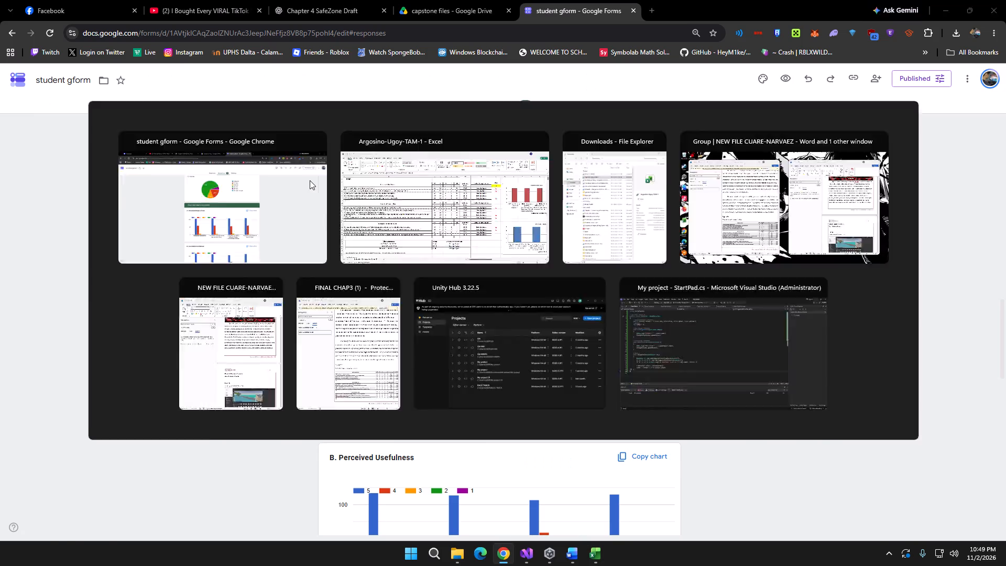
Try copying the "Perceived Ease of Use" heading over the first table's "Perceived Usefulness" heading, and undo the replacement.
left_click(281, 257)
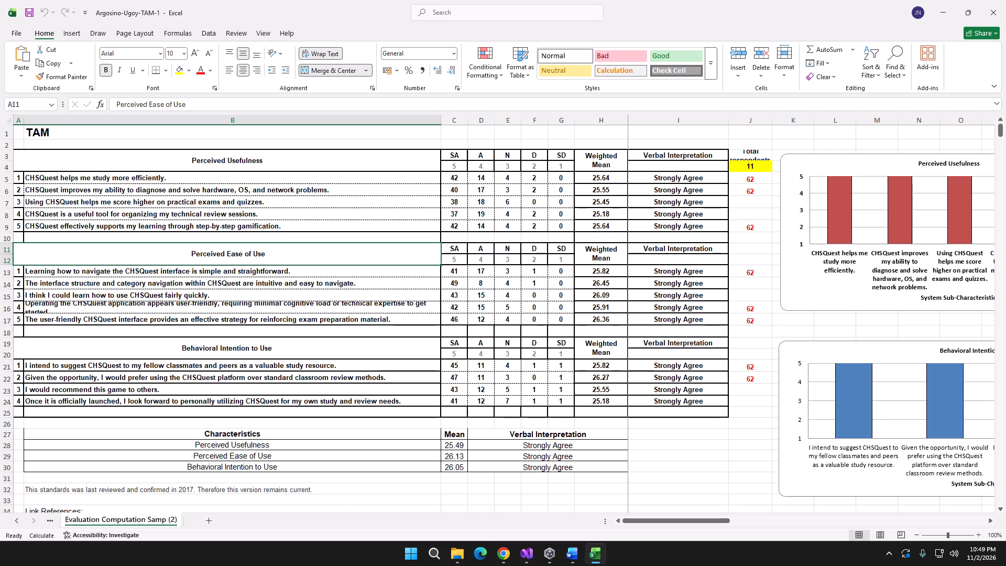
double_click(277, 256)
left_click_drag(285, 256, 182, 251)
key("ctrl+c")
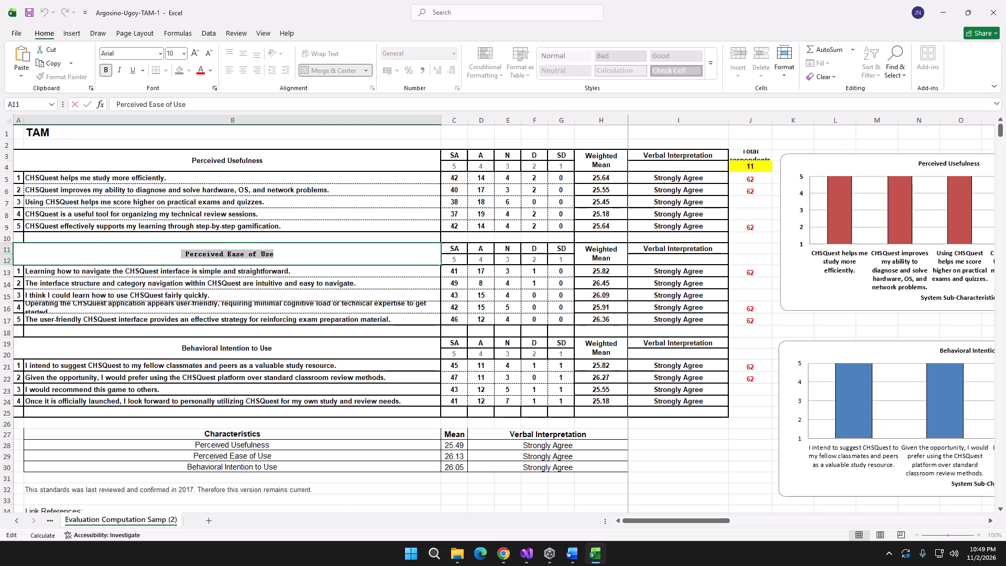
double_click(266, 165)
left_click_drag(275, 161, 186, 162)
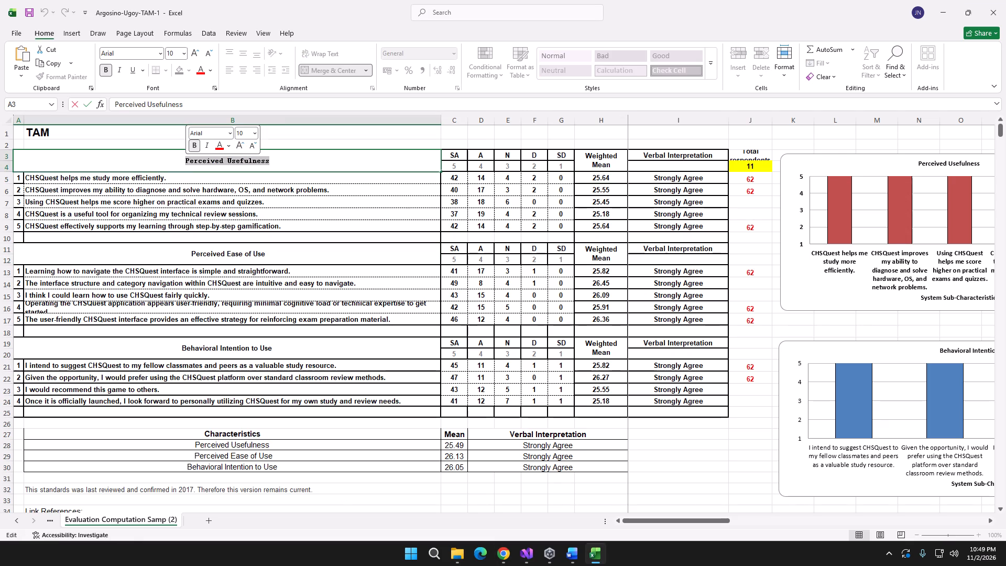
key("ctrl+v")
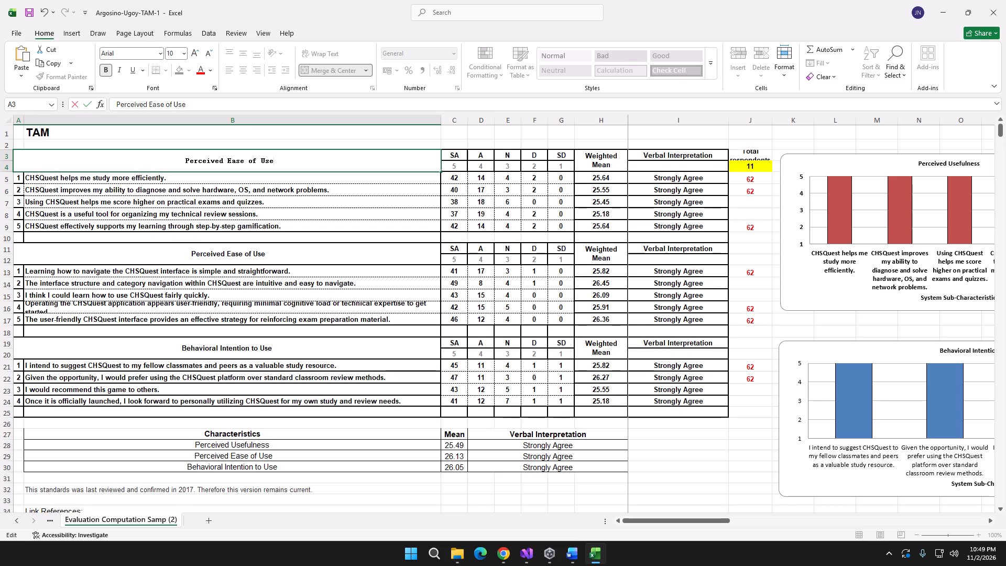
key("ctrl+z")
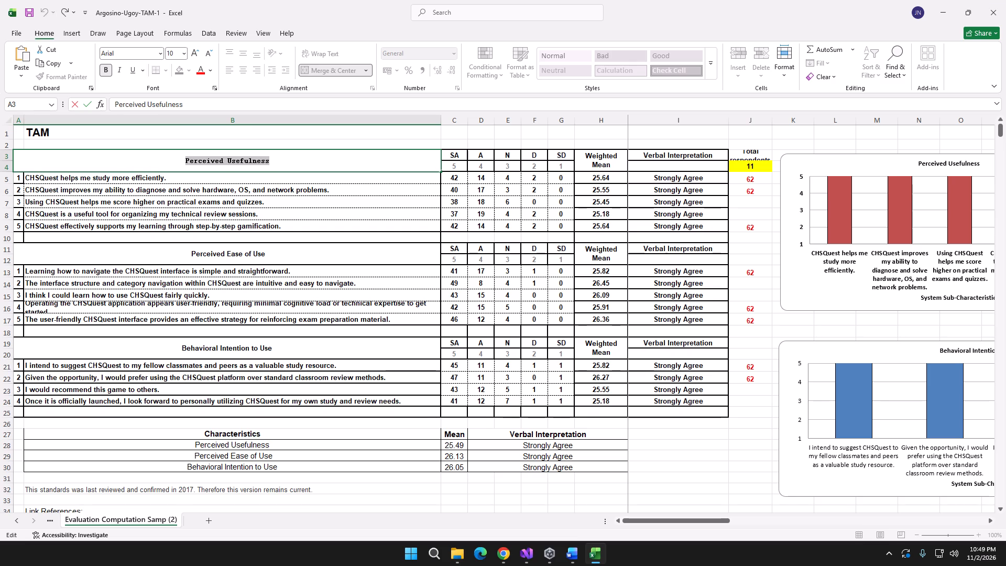
Copy the first table's "Perceived Usefulness" heading over the third table's "Behavioral Intention to Use" heading.
left_click(287, 160)
left_click_drag(285, 162, 187, 159)
key("ctrl+c")
left_click(281, 346)
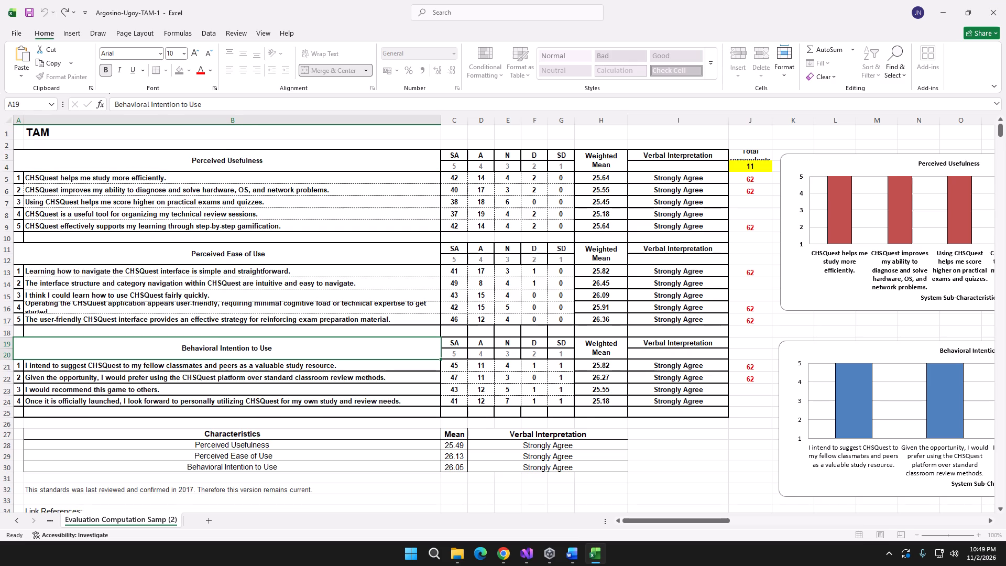
double_click(280, 349)
left_click_drag(287, 347, 167, 343)
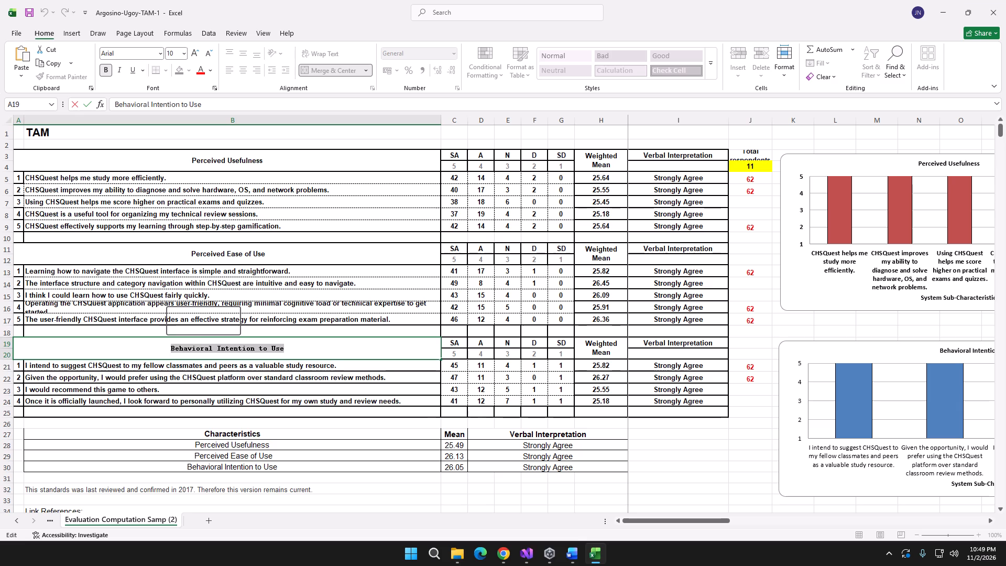
key("ctrl+v")
Copy the second table's heading over the first table's heading so the first one reads "Perceived Ease of Use".
double_click(272, 253)
left_click_drag(273, 254, 182, 253)
key("ctrl+c")
left_click(273, 167)
double_click(272, 161)
left_click_drag(272, 161, 195, 162)
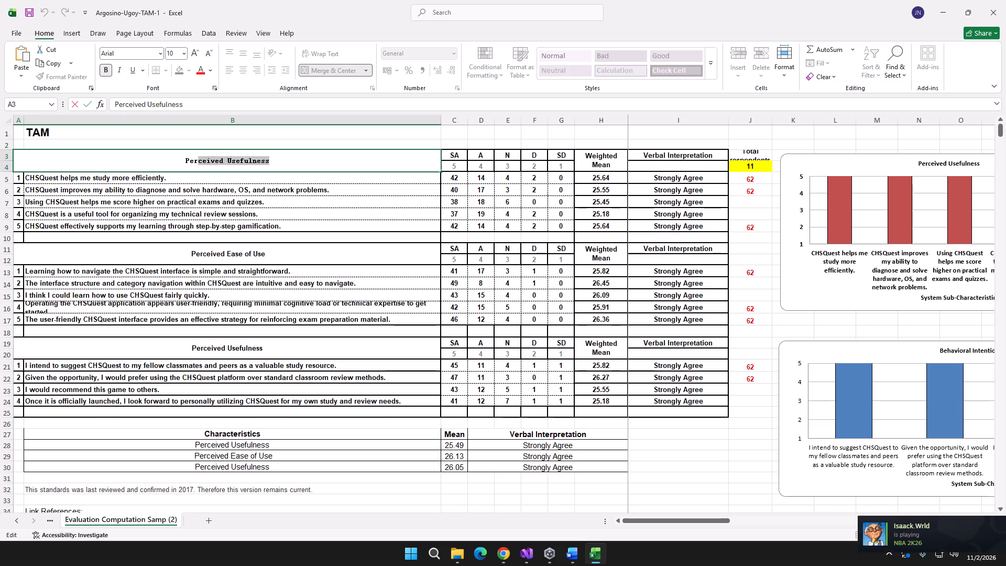
left_click_drag(195, 162, 187, 164)
key("ctrl+v")
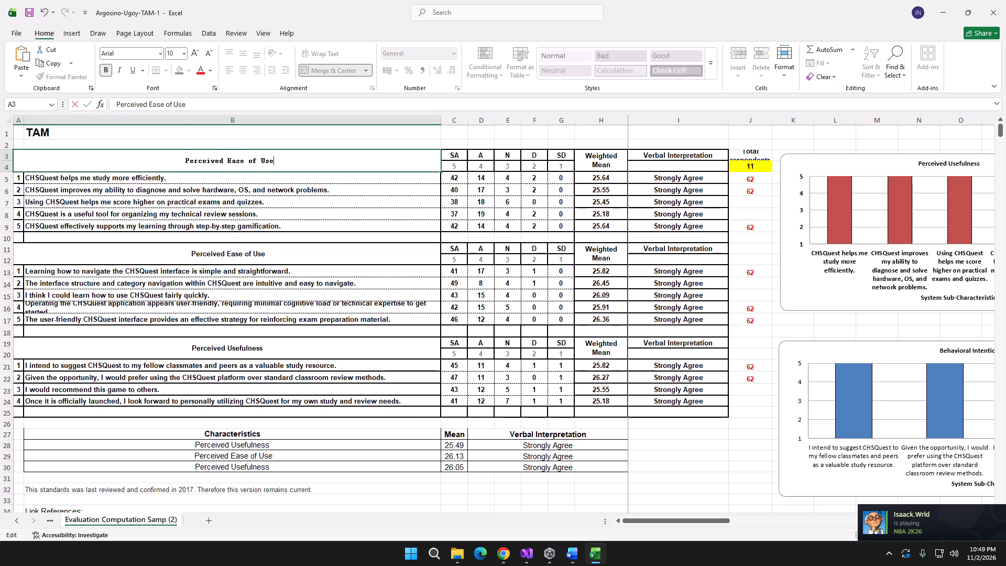
Copy the "Perceived Usefulness" heading from the third table over the second table's heading.
double_click(265, 352)
left_click_drag(277, 347, 187, 346)
key("ctrl+c")
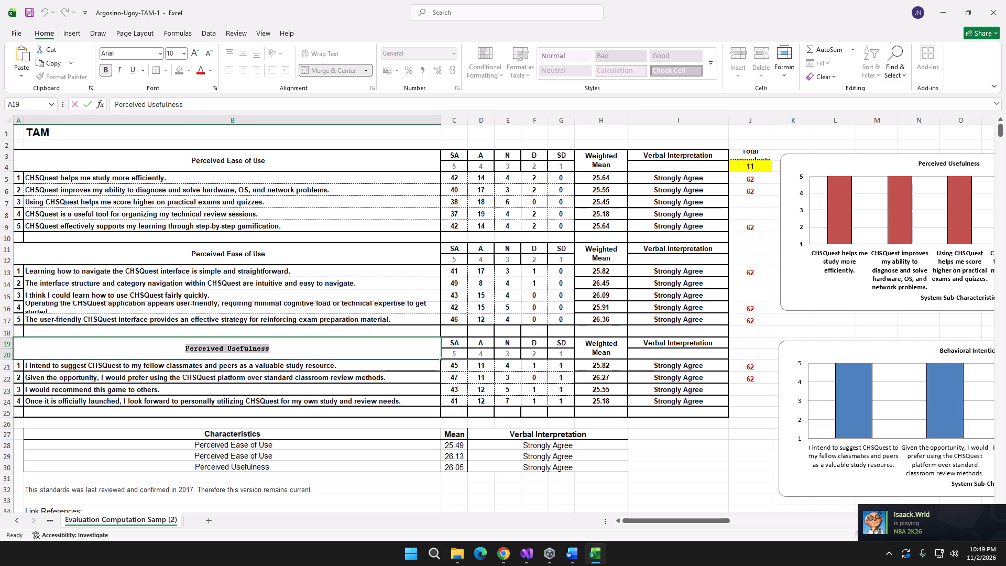
double_click(277, 254)
left_click_drag(283, 254, 185, 255)
key("ctrl+v")
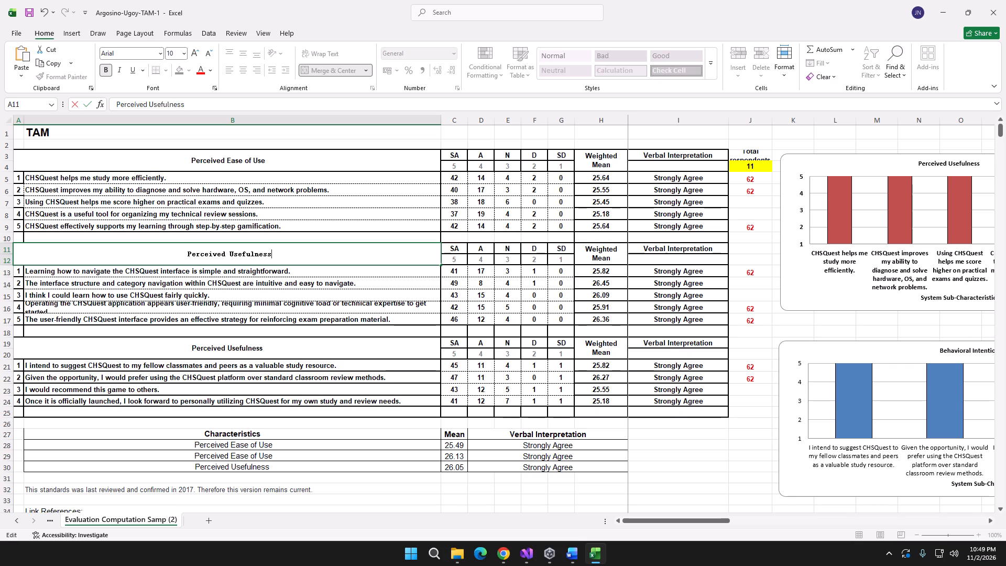
Replace the third table's heading with "Attitude Toward Use", checking the wording against section C of the survey responses.
double_click(271, 350)
key("BackSpace")
key("BackSpace")
key("BackSpace")
key("BackSpace")
key("BackSpace")
key("BackSpace")
key("BackSpace")
key("BackSpace")
key("BackSpace")
key("BackSpace")
key("BackSpace")
key("BackSpace")
key("BackSpace")
key("BackSpace")
key("BackSpace")
key("BackSpace")
key("BackSpace")
key("BackSpace")
key("BackSpace")
key("BackSpace")
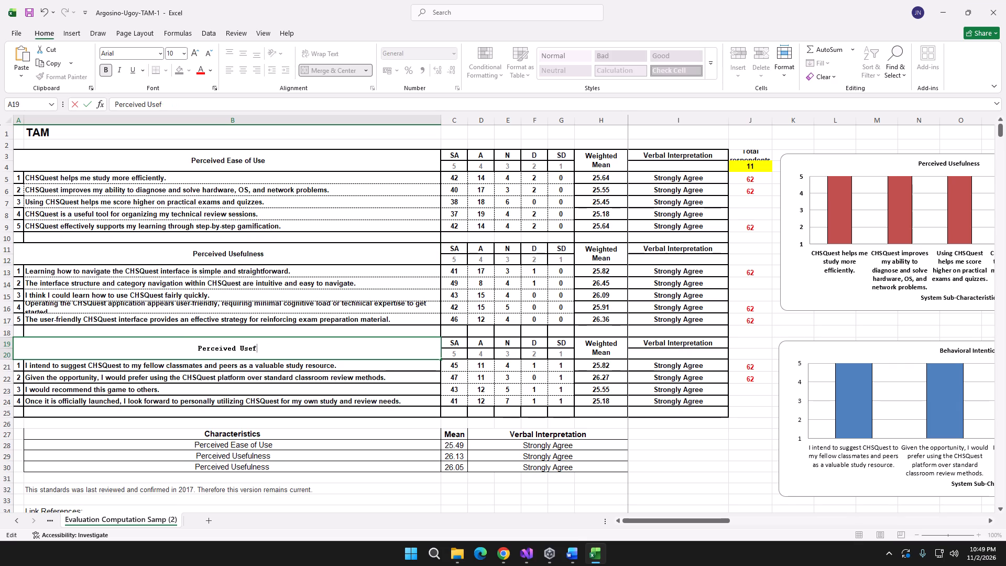
type("ttitude")
key("space")
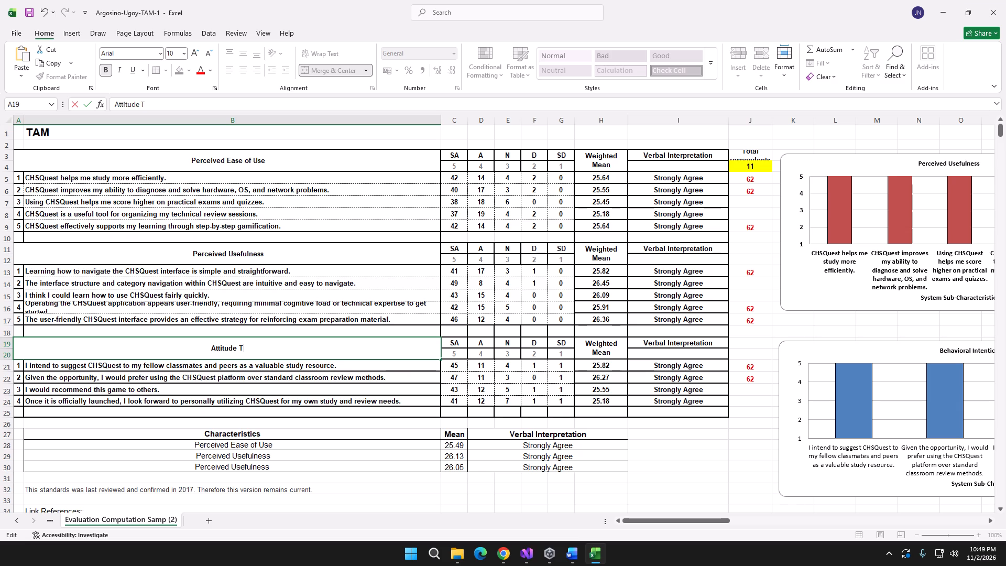
type("owards")
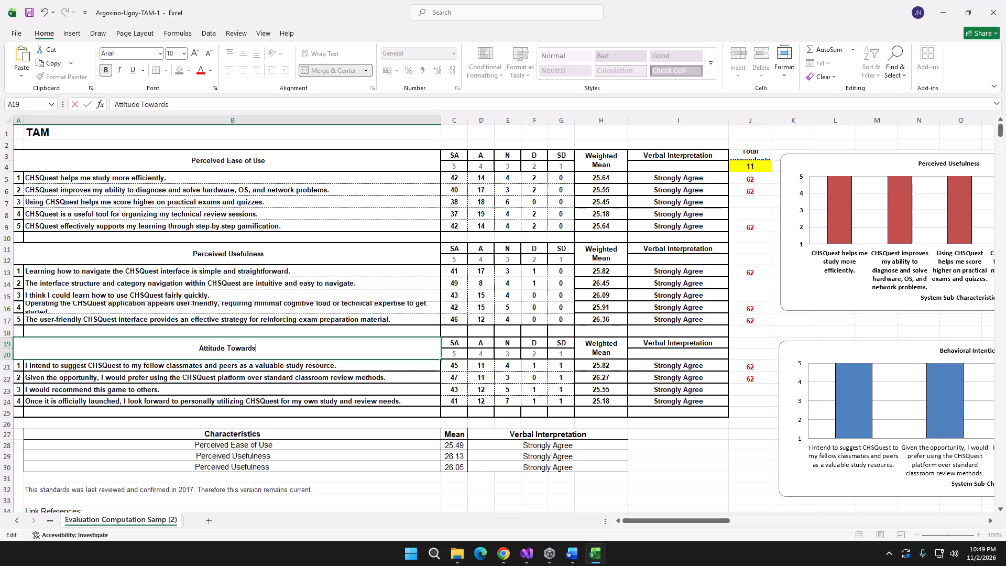
key("alt+Tab")
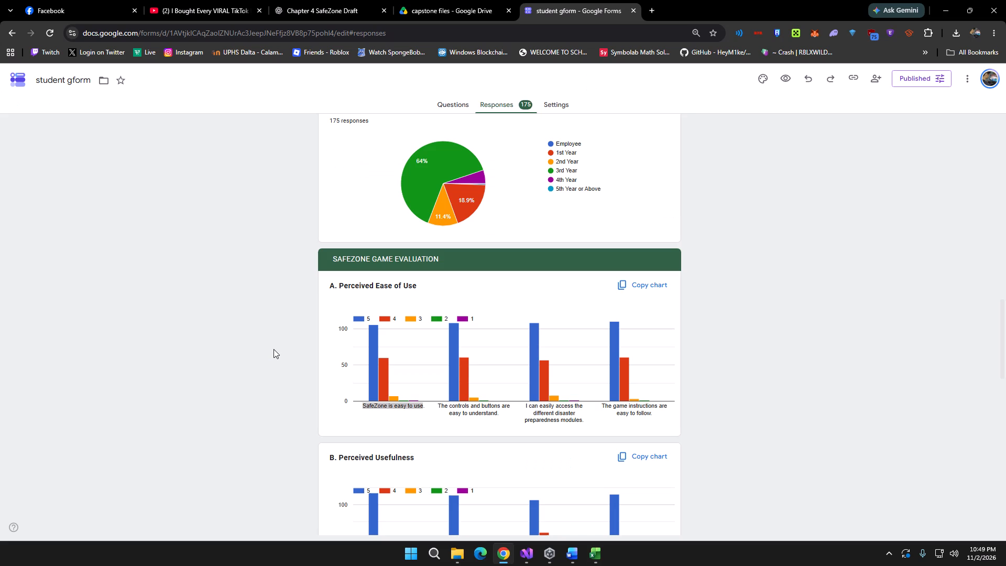
scroll(308, 339, "down", 5)
key("alt+Tab")
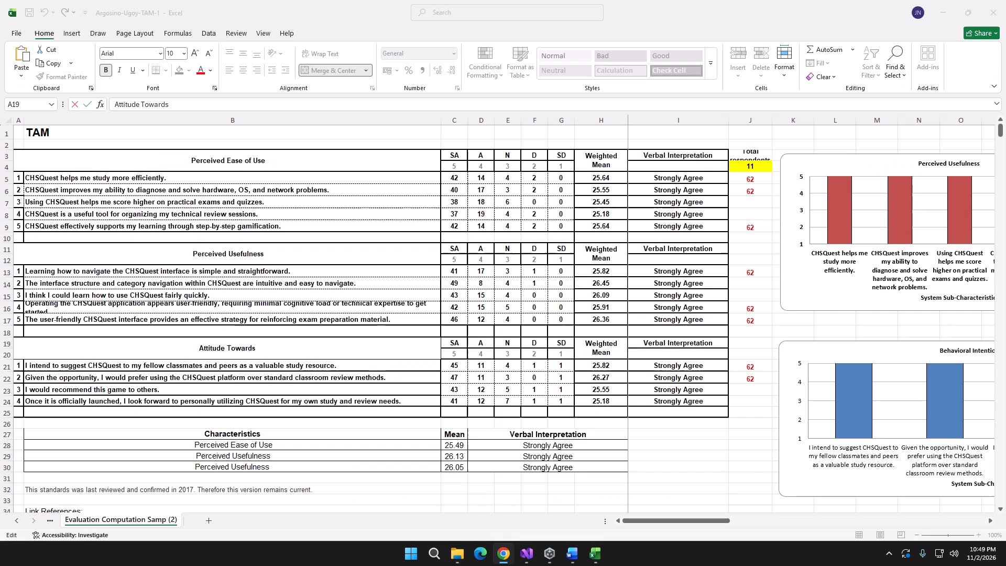
key("BackSpace")
key("space")
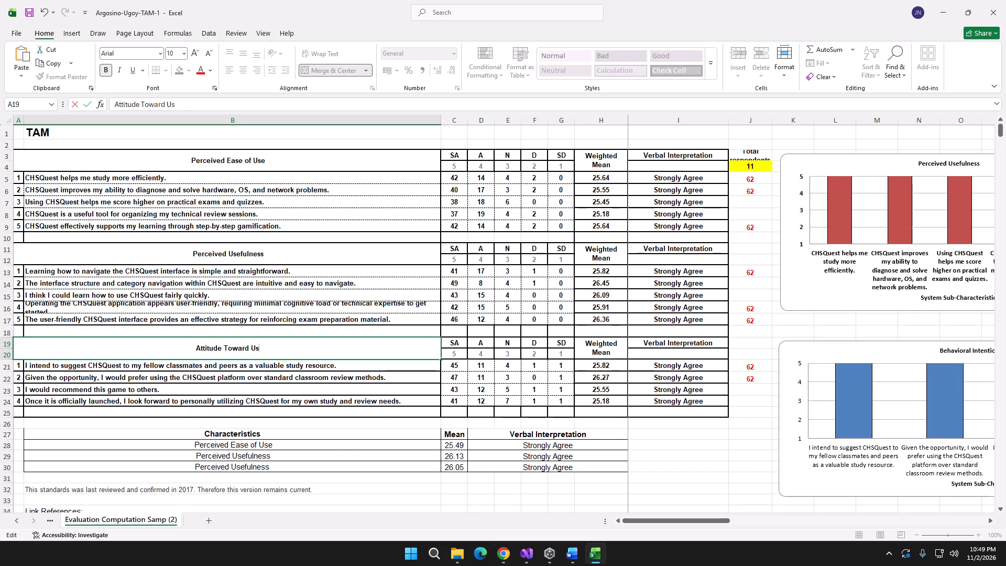
key("alt+Tab")
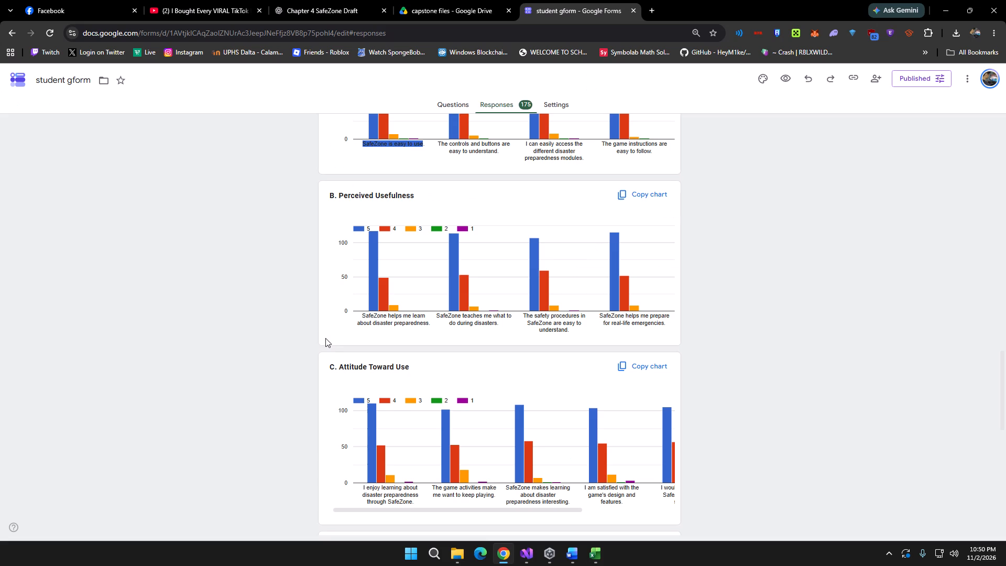
key("alt+Tab")
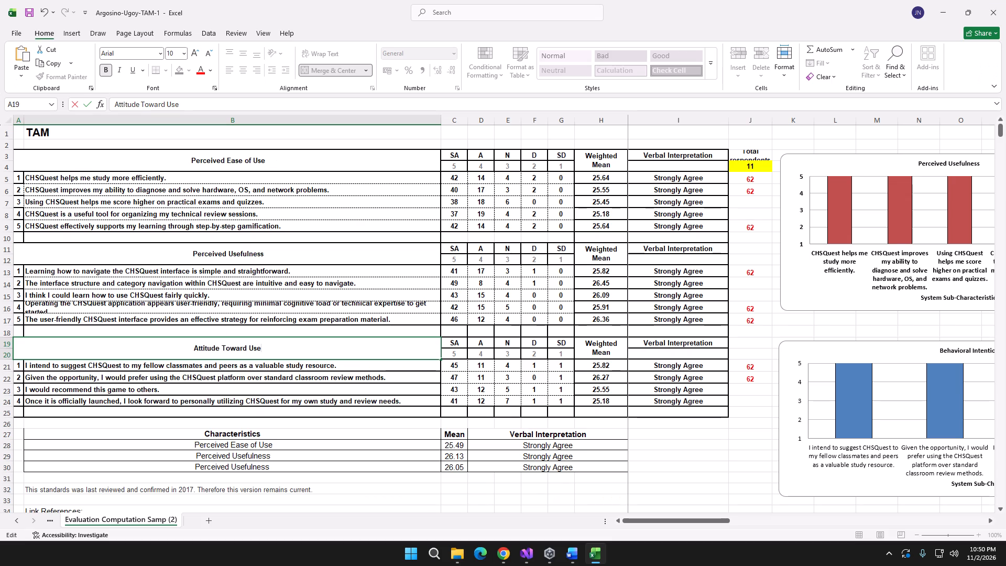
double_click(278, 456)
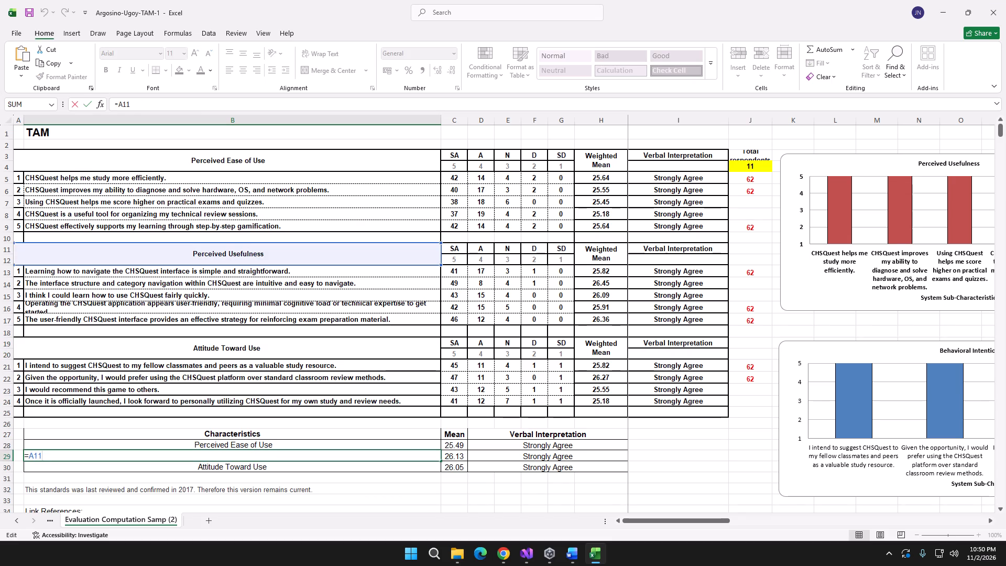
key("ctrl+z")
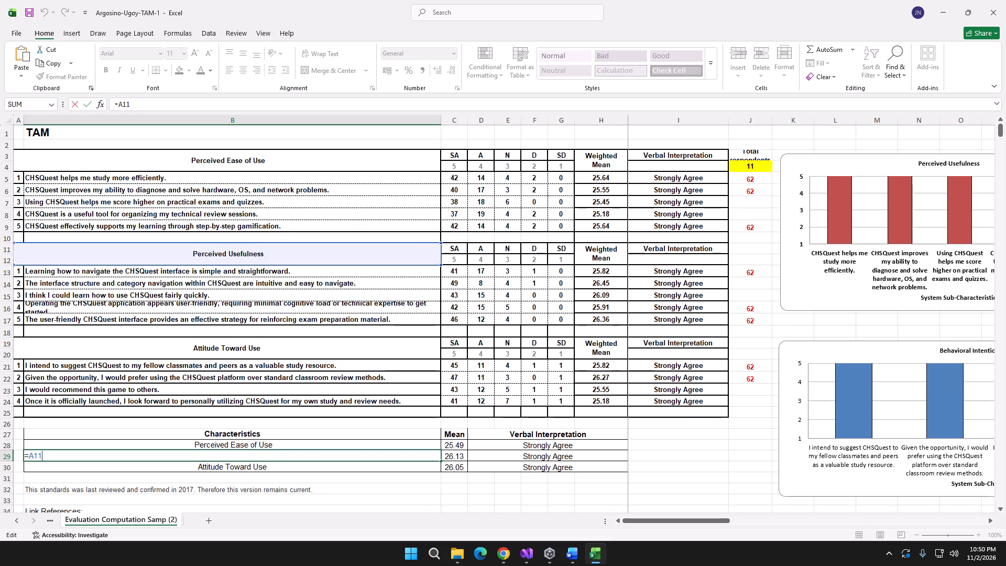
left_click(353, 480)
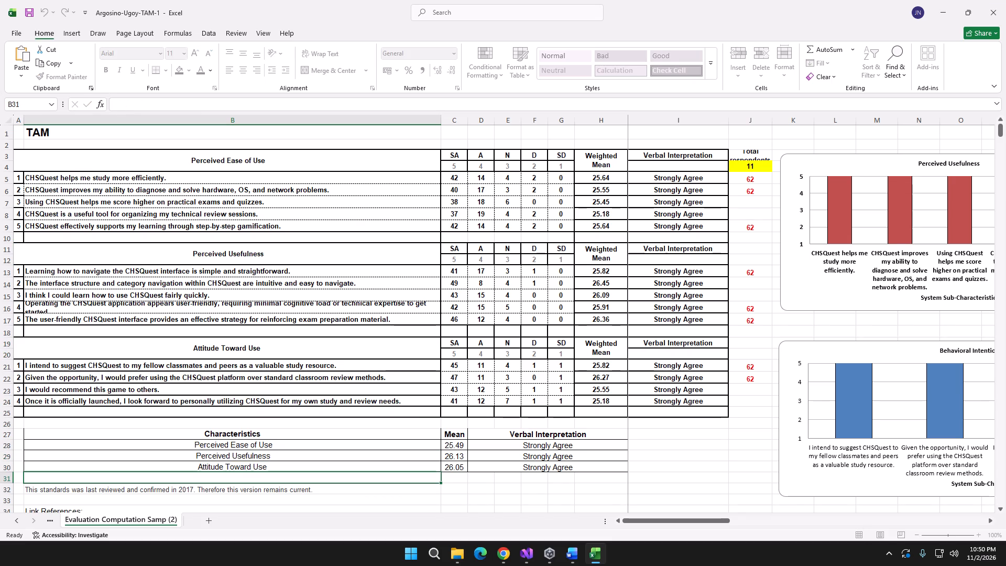